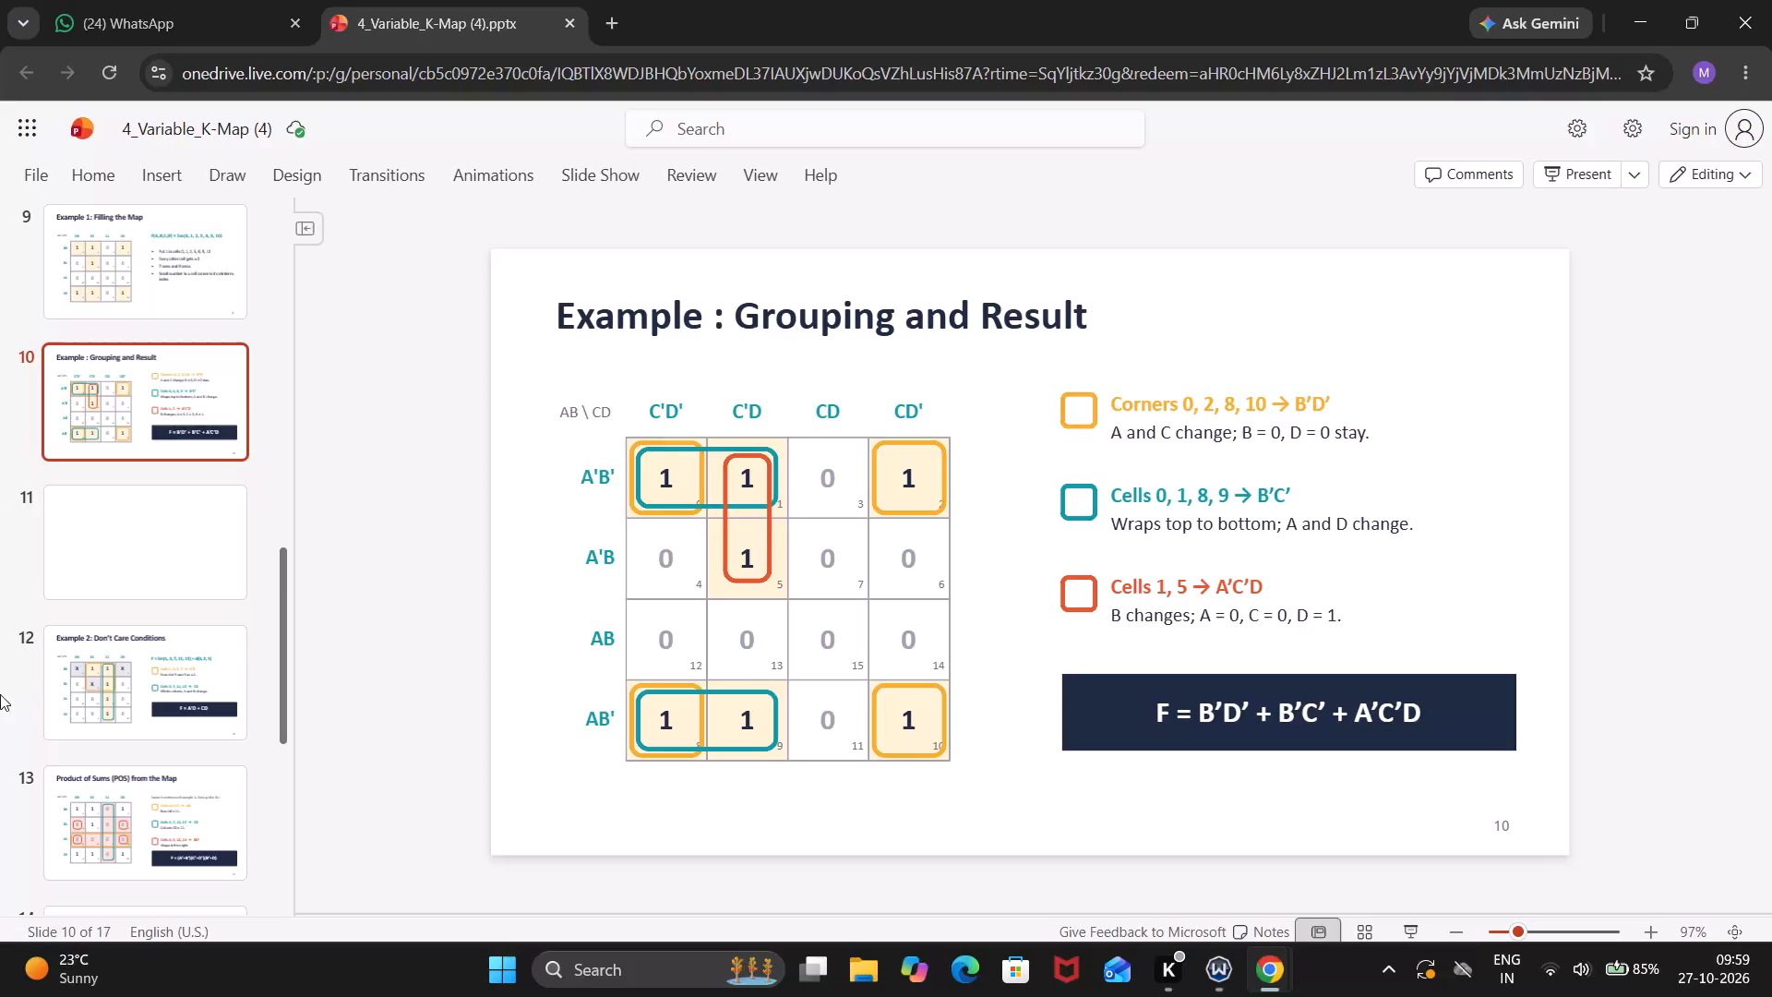
# Review the closing slides of the deck, from Product of Sums (POS) from the Map through Summary and References.
pyautogui.click(164, 815)
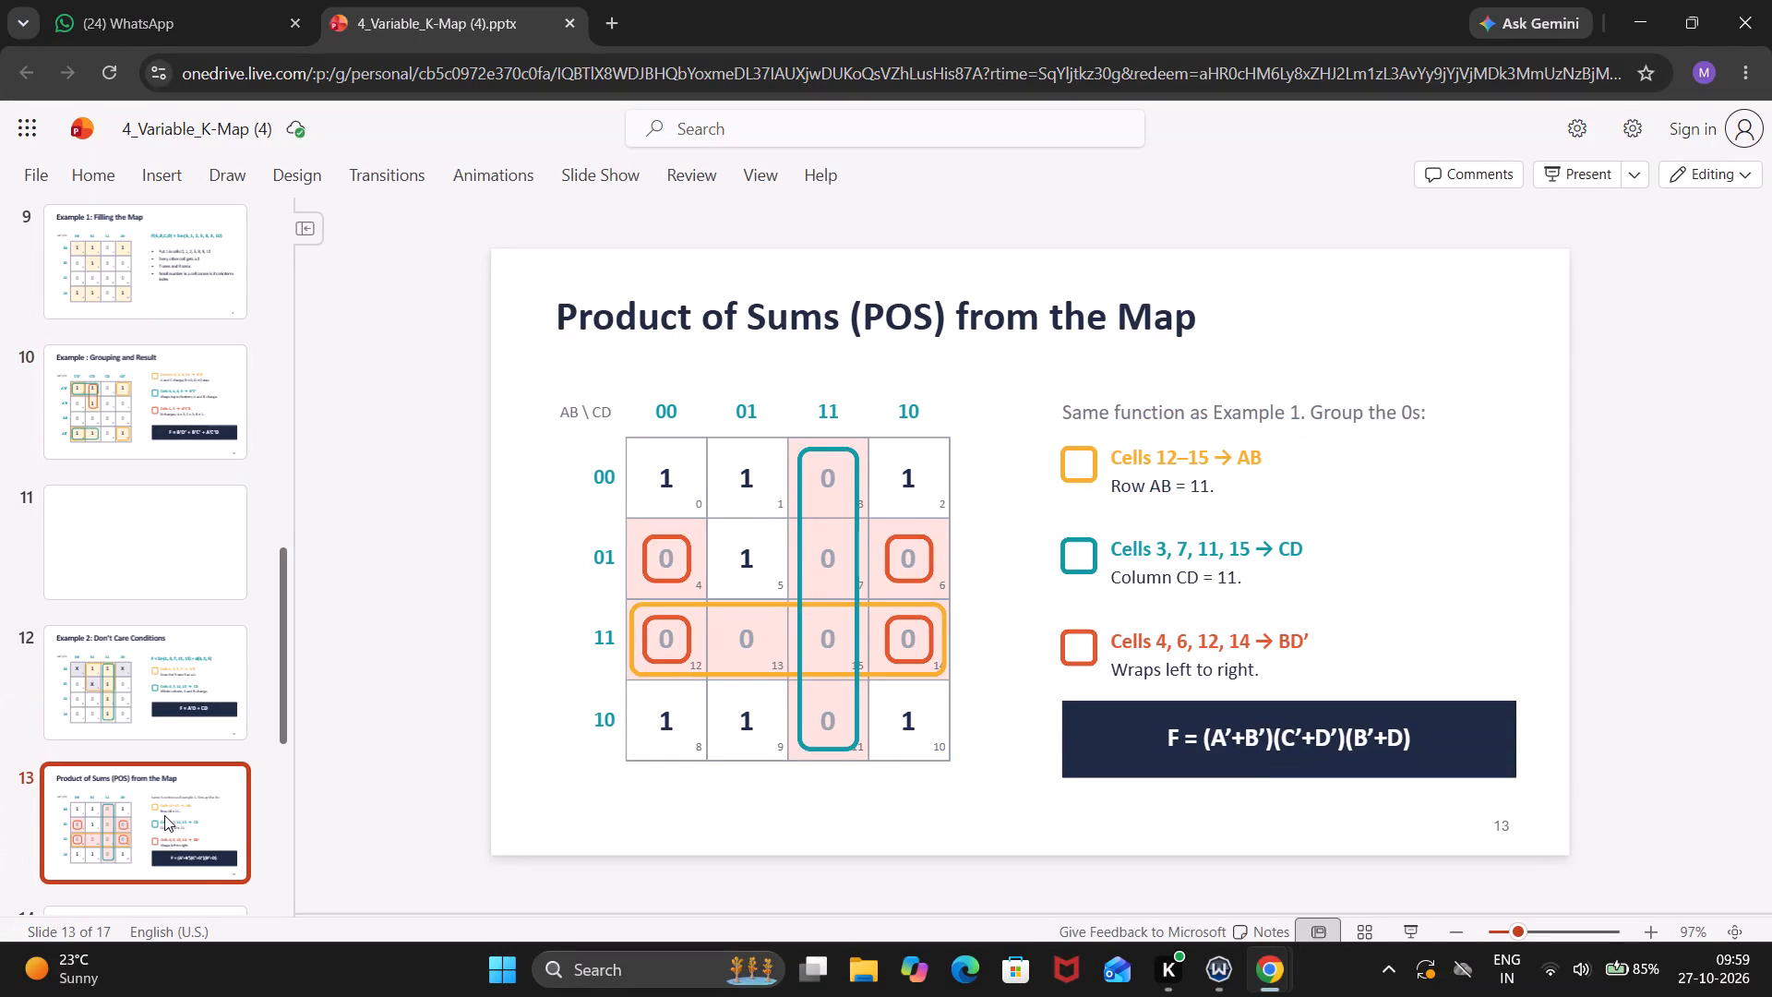
pyautogui.scroll(-3, 153, 776)
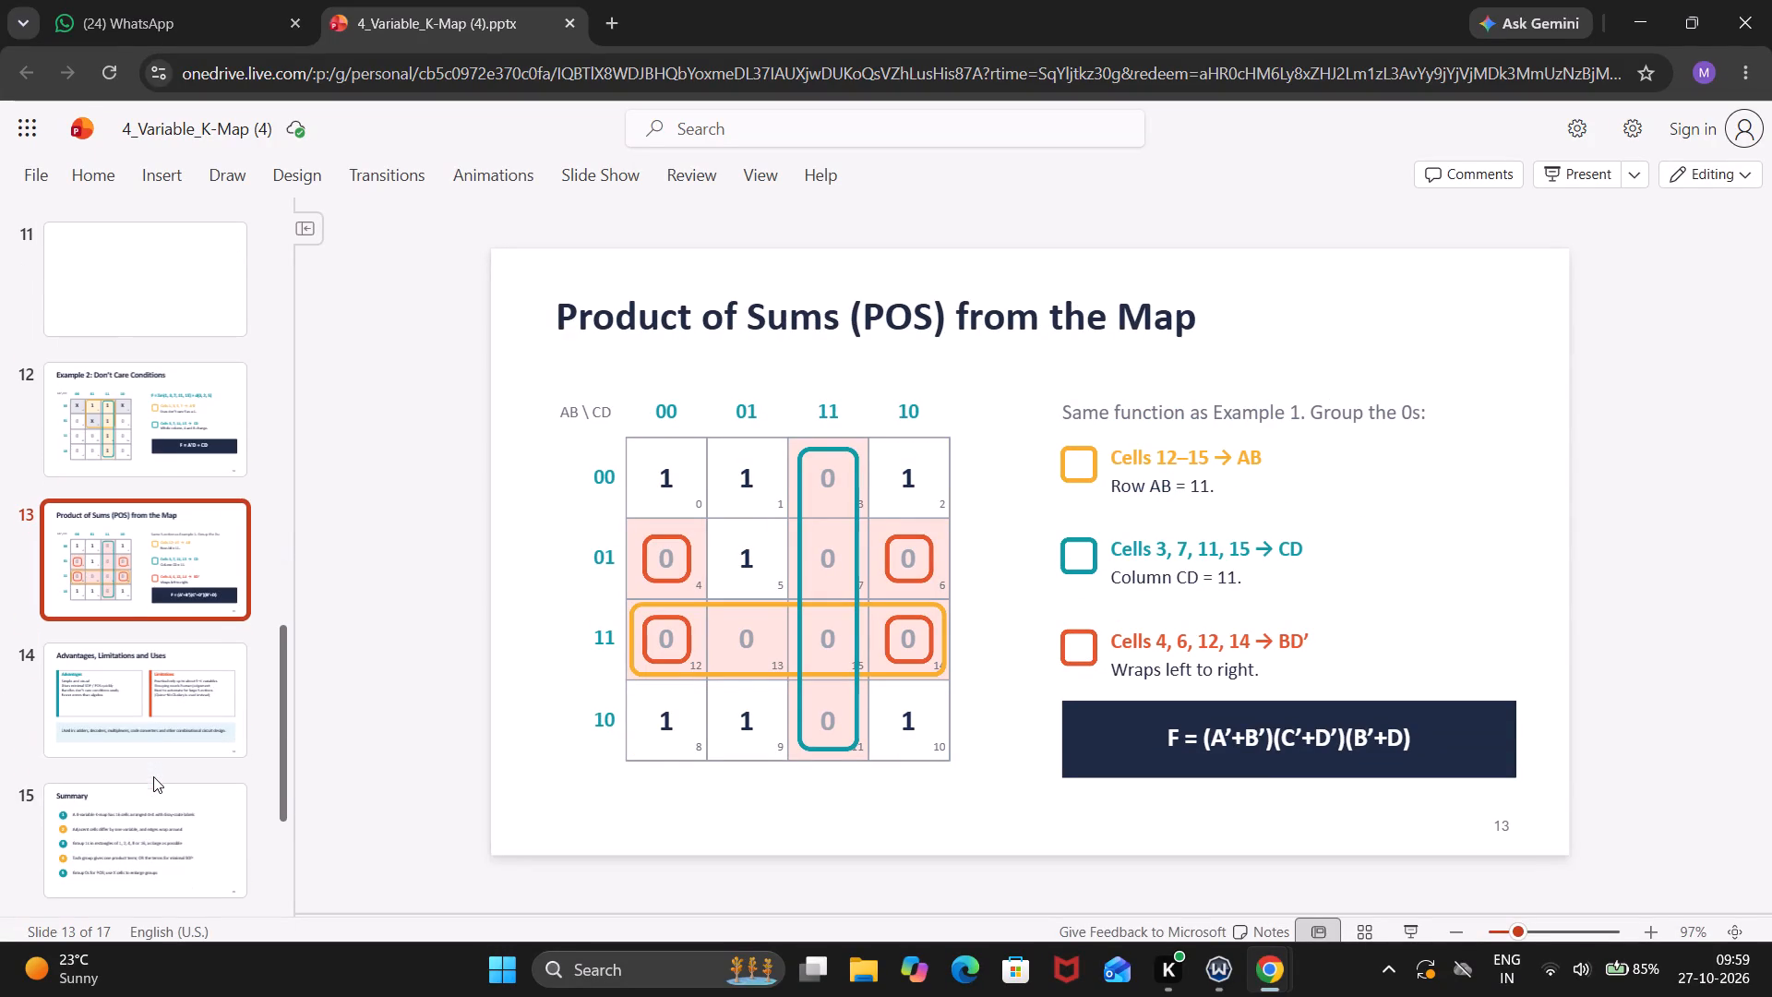
pyautogui.click(146, 704)
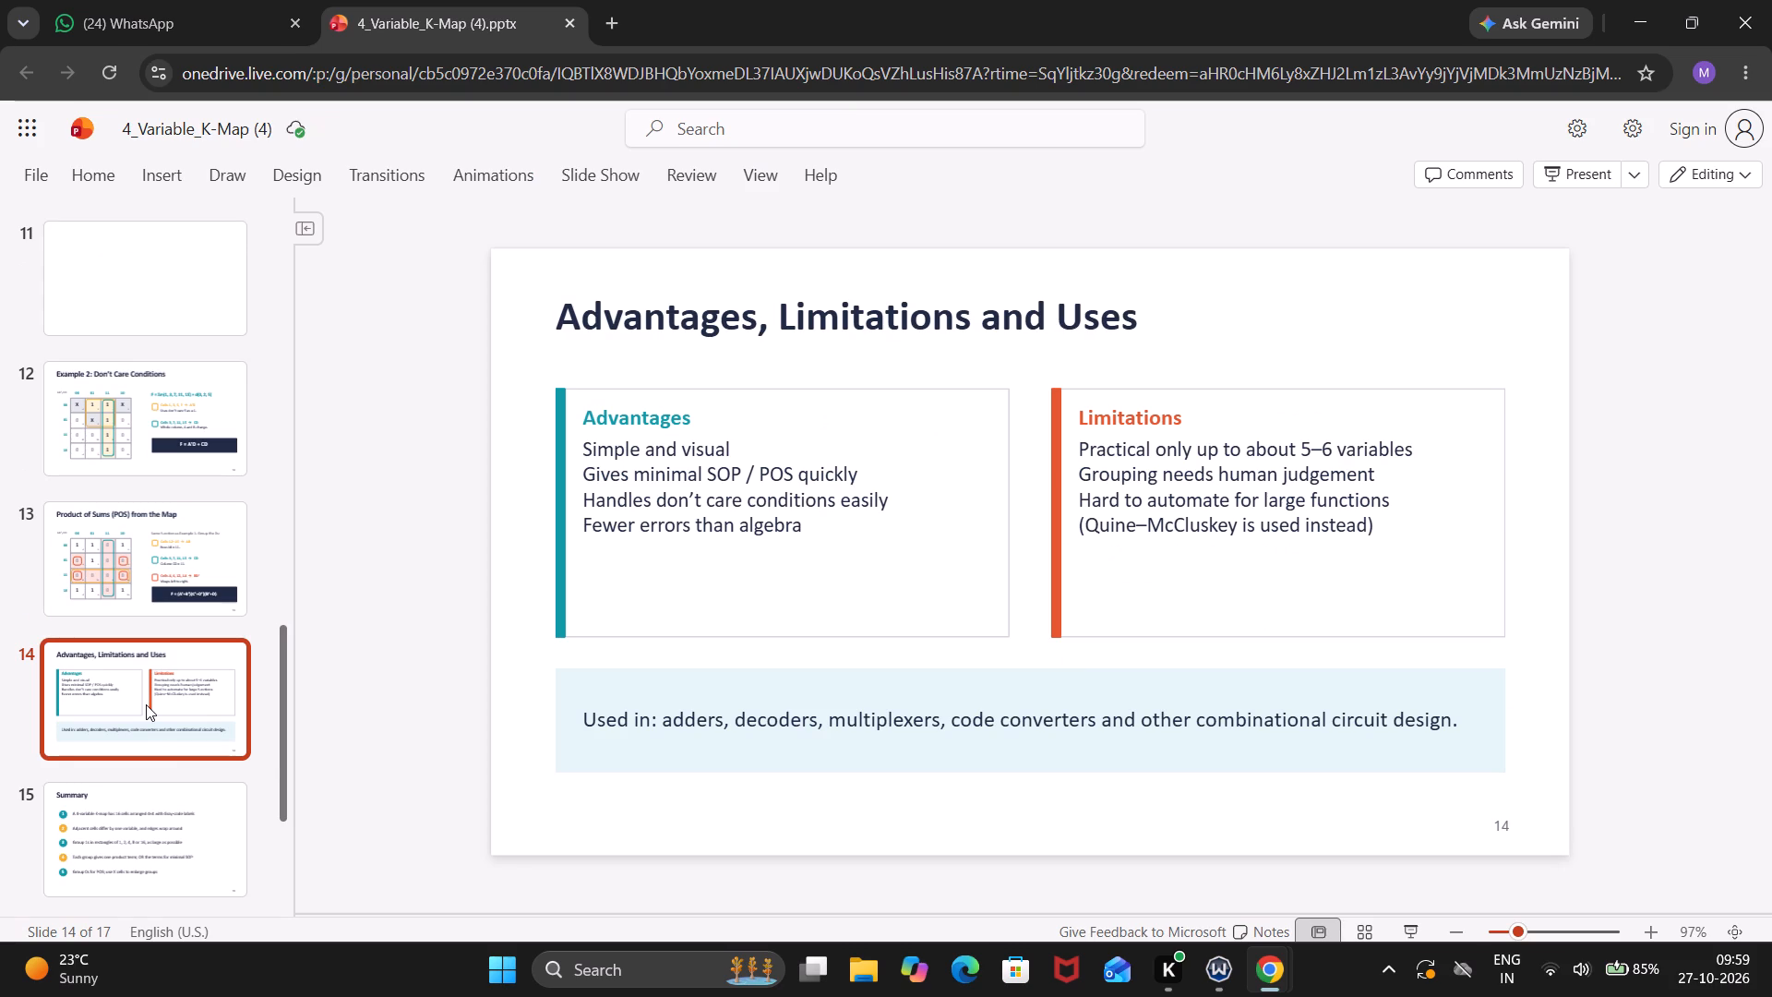
pyautogui.click(123, 796)
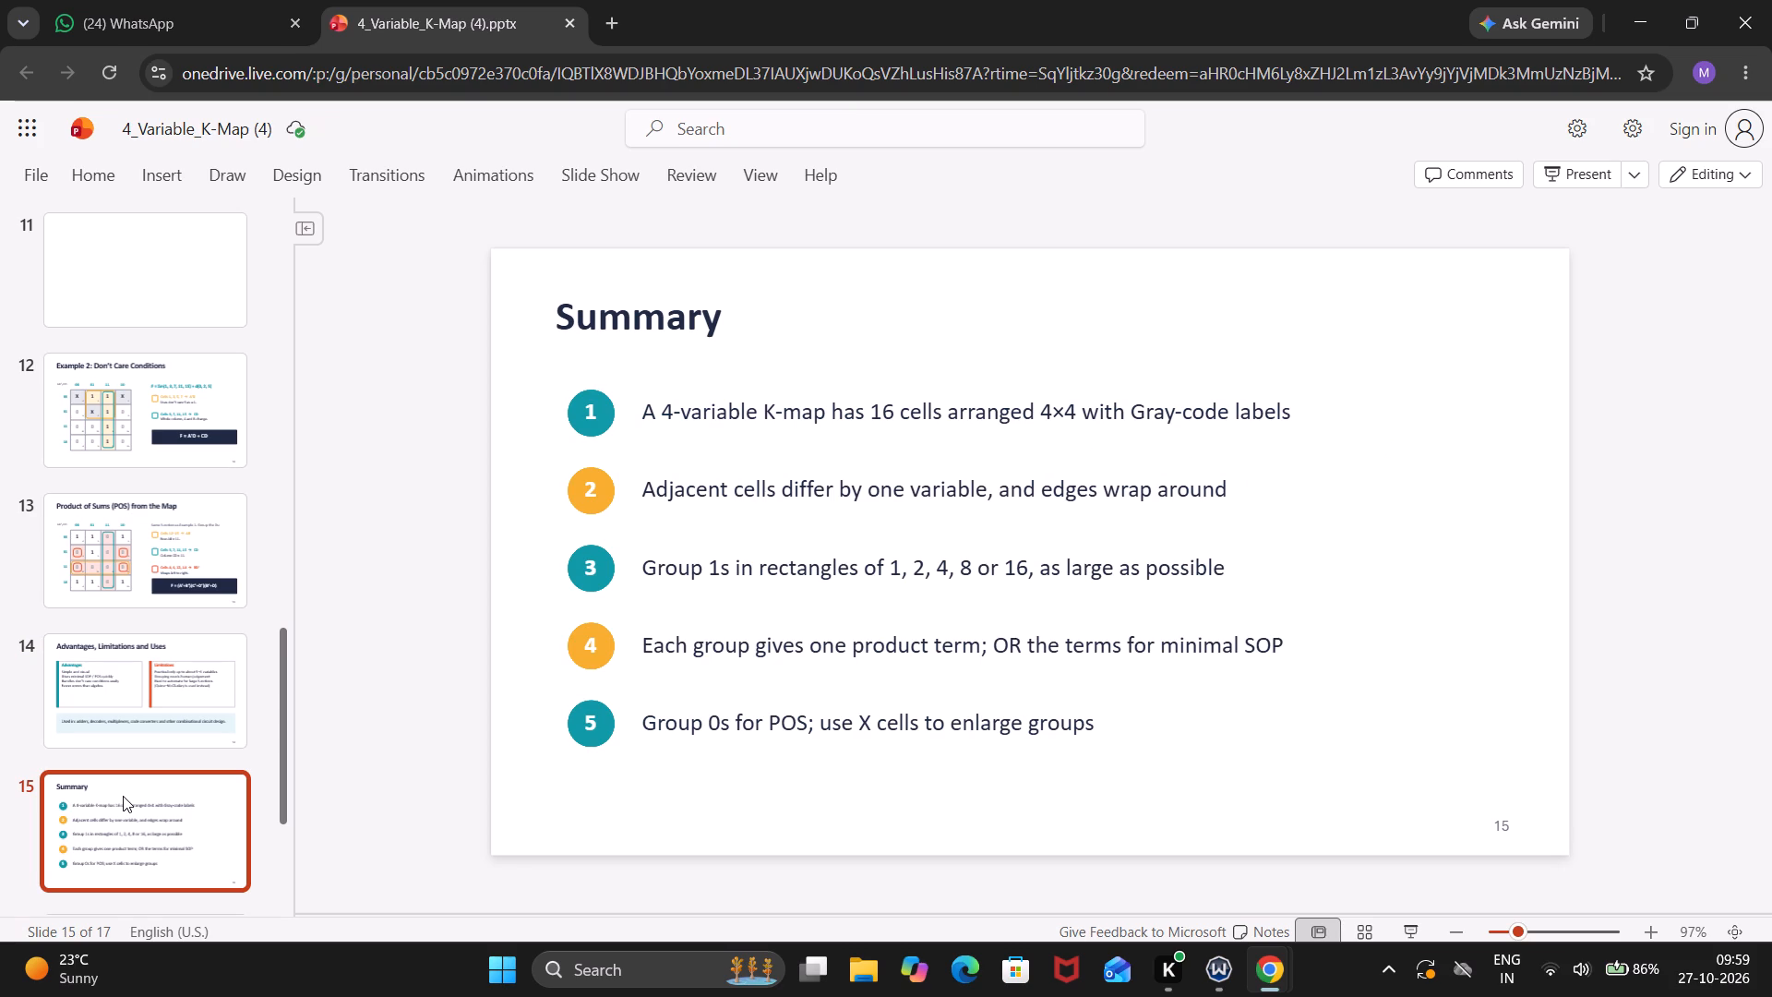
pyautogui.scroll(13, 123, 796)
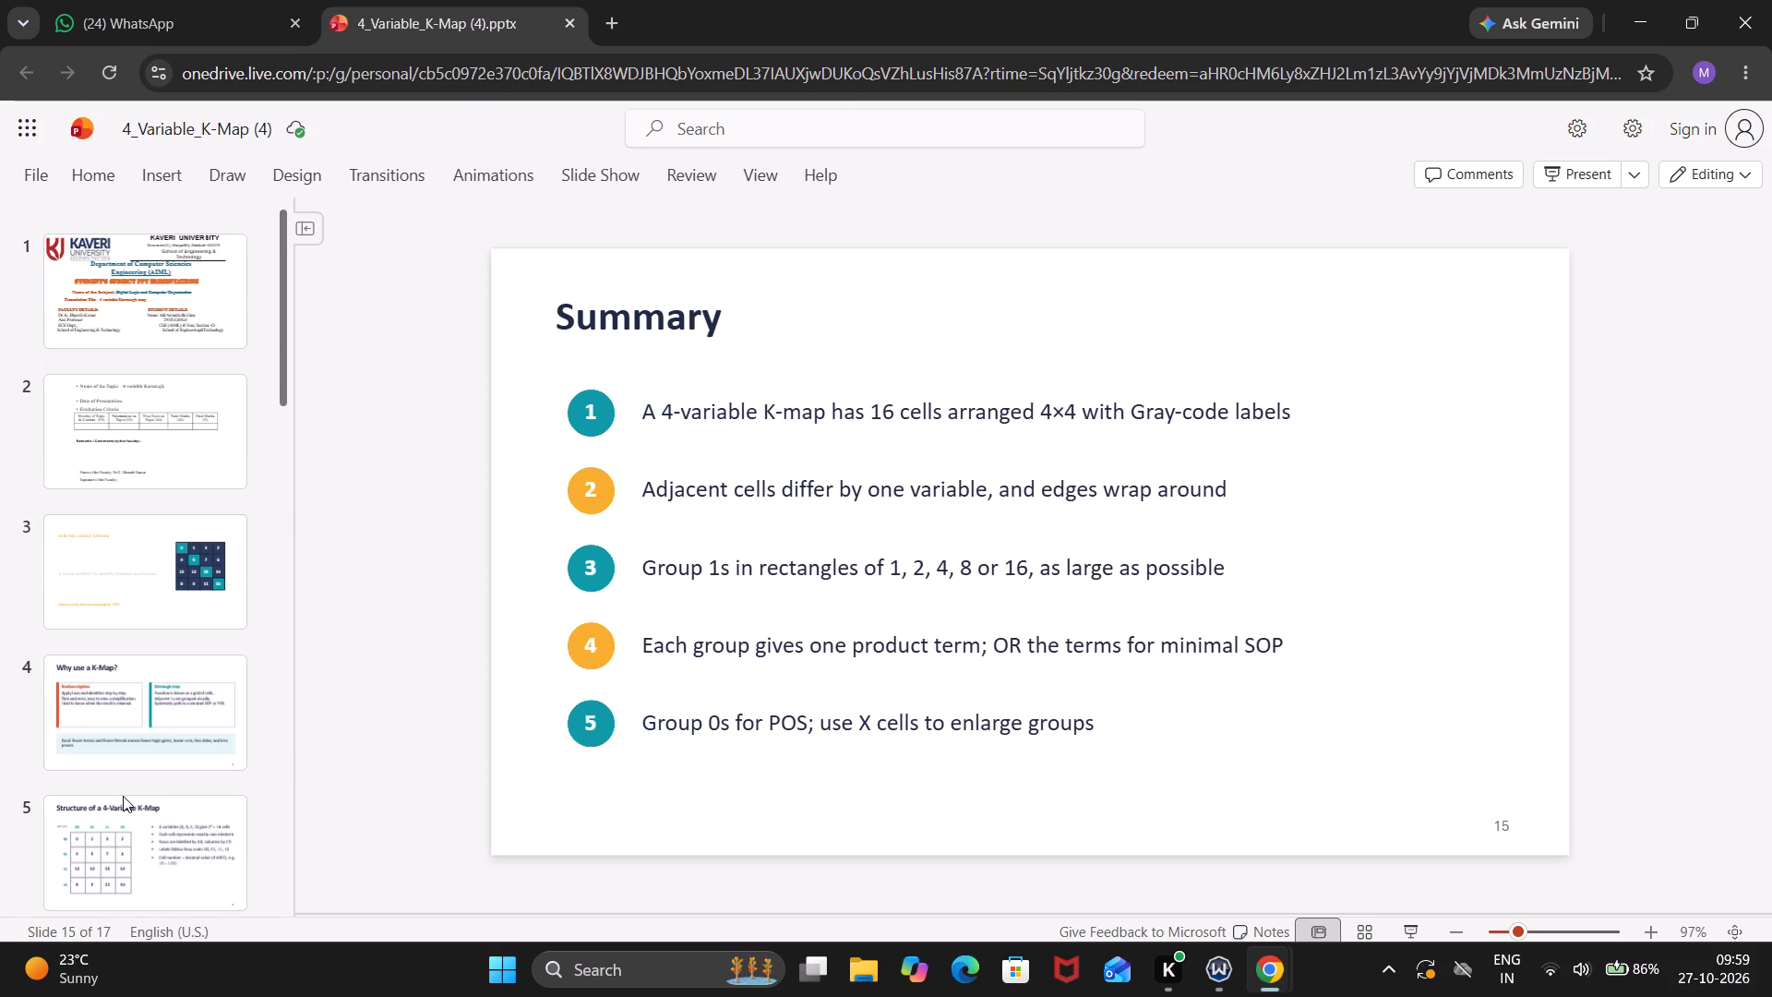
pyautogui.scroll(4, 123, 796)
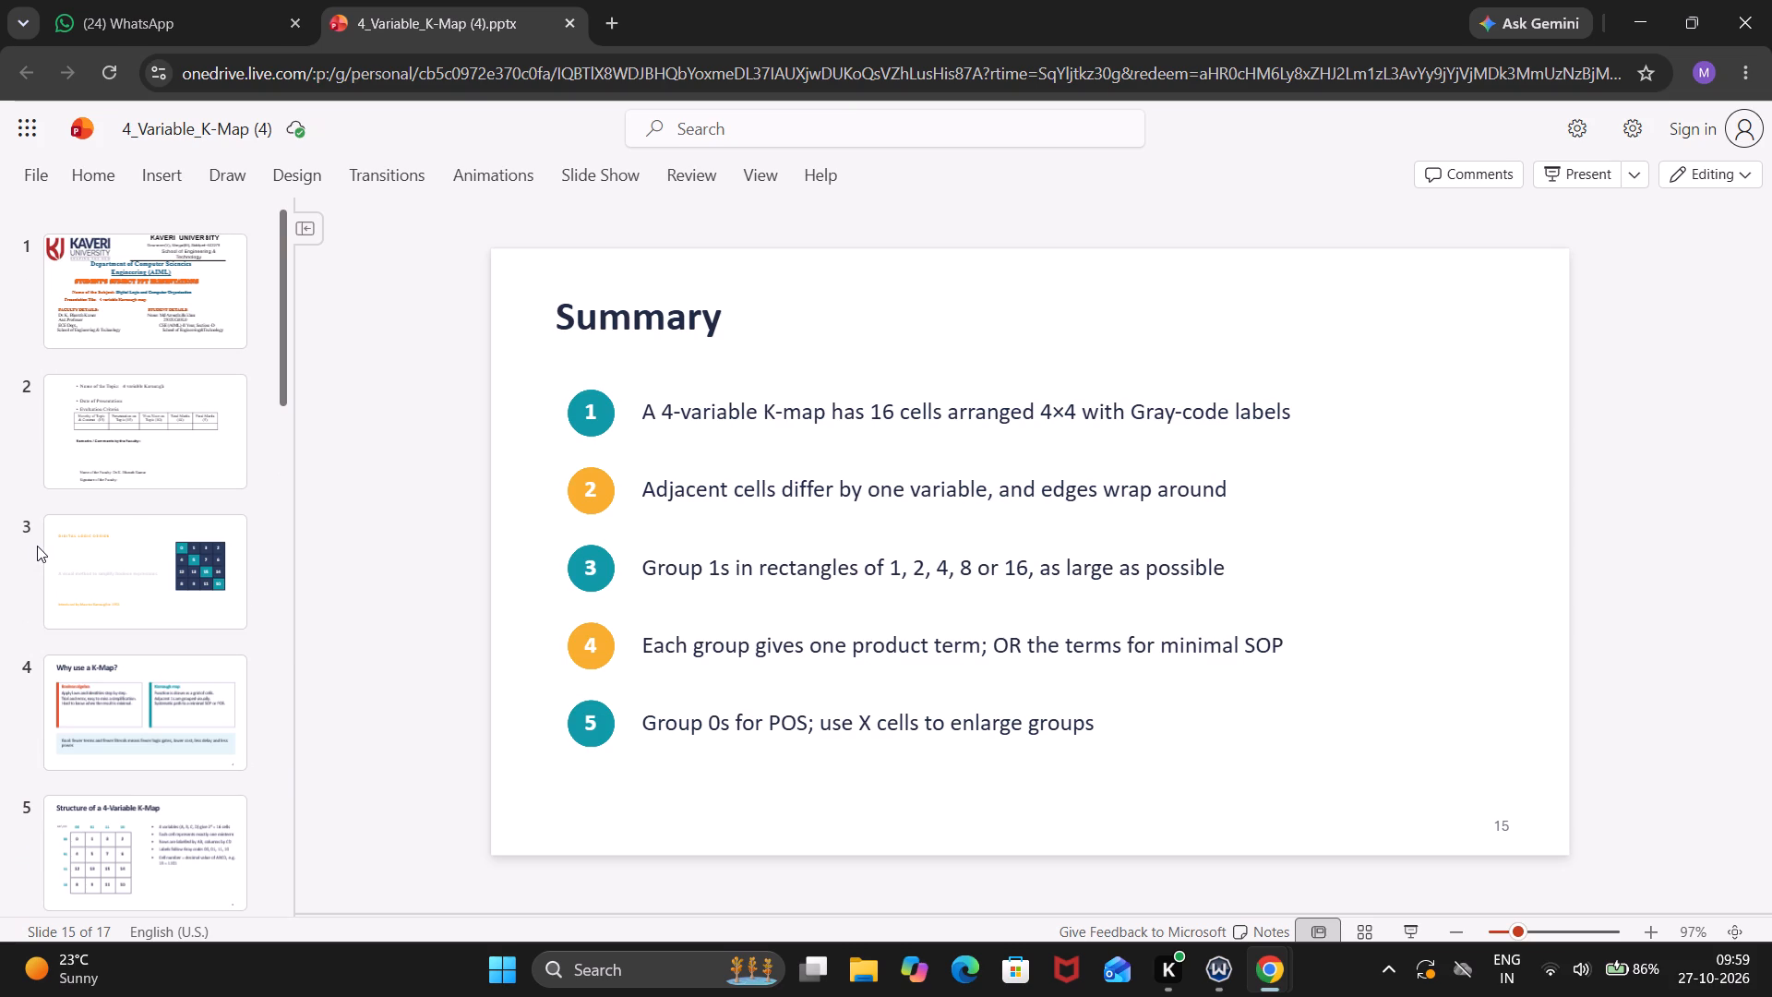
pyautogui.click(37, 546)
pyautogui.scroll(-1, 117, 679)
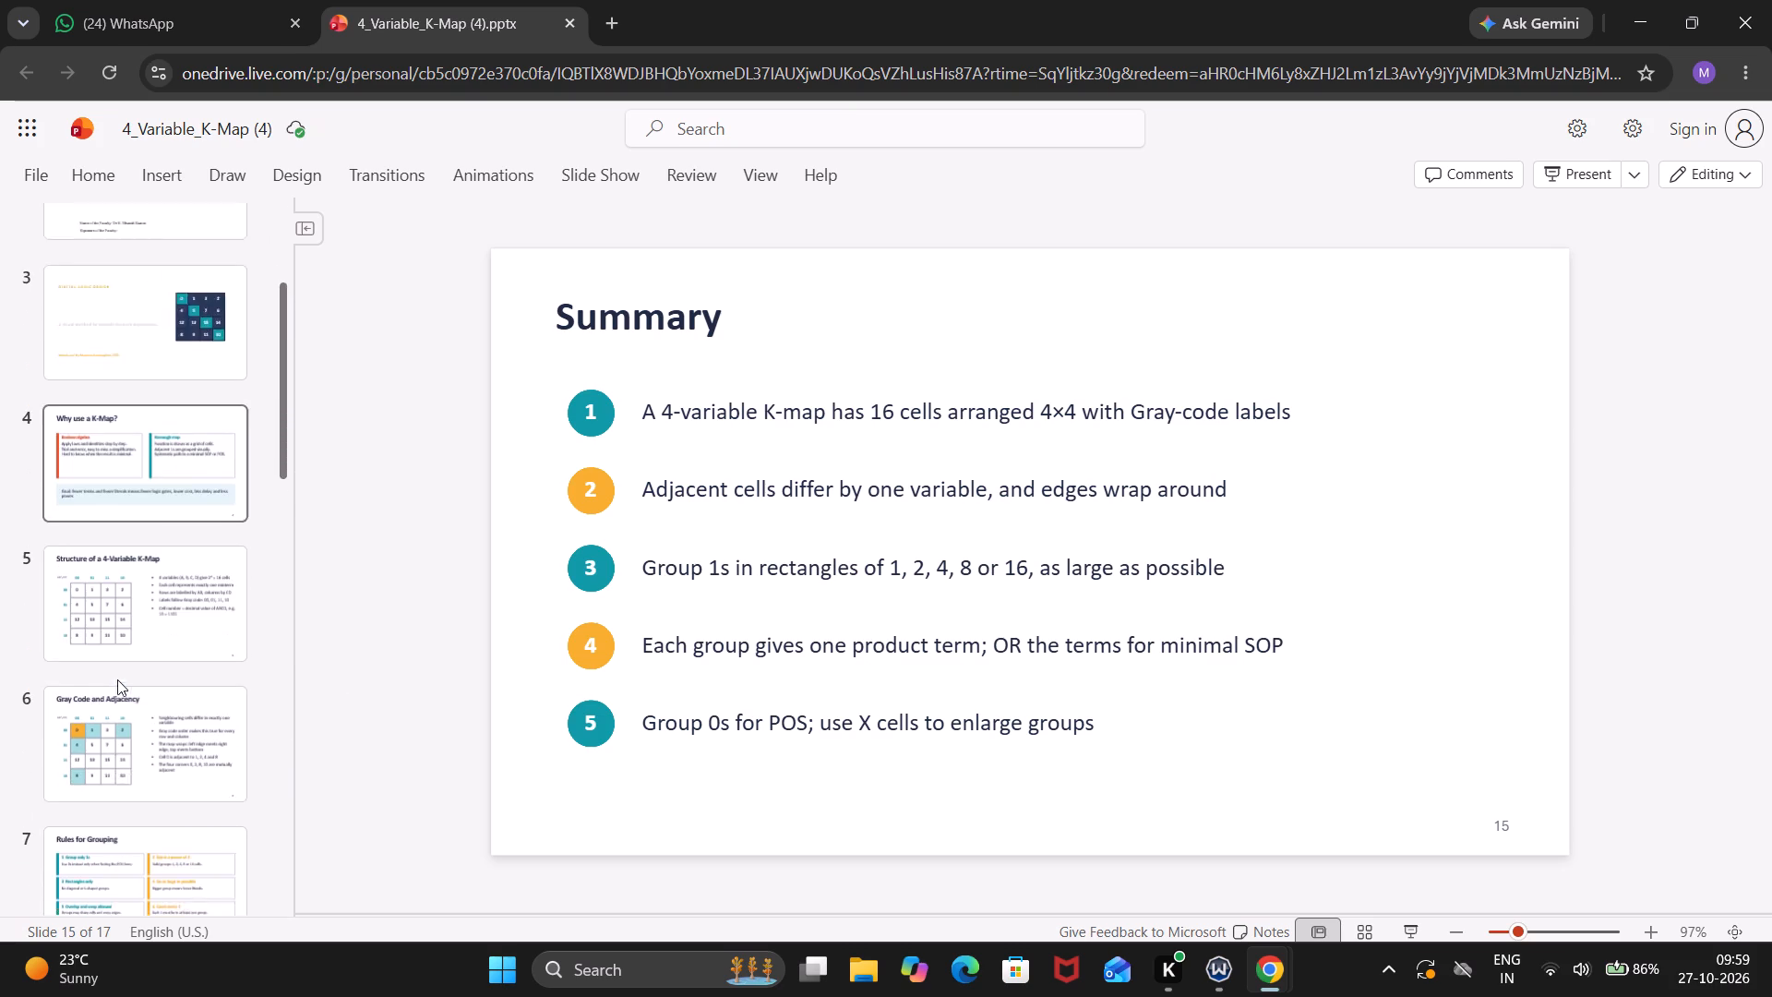
pyautogui.scroll(-5, 117, 679)
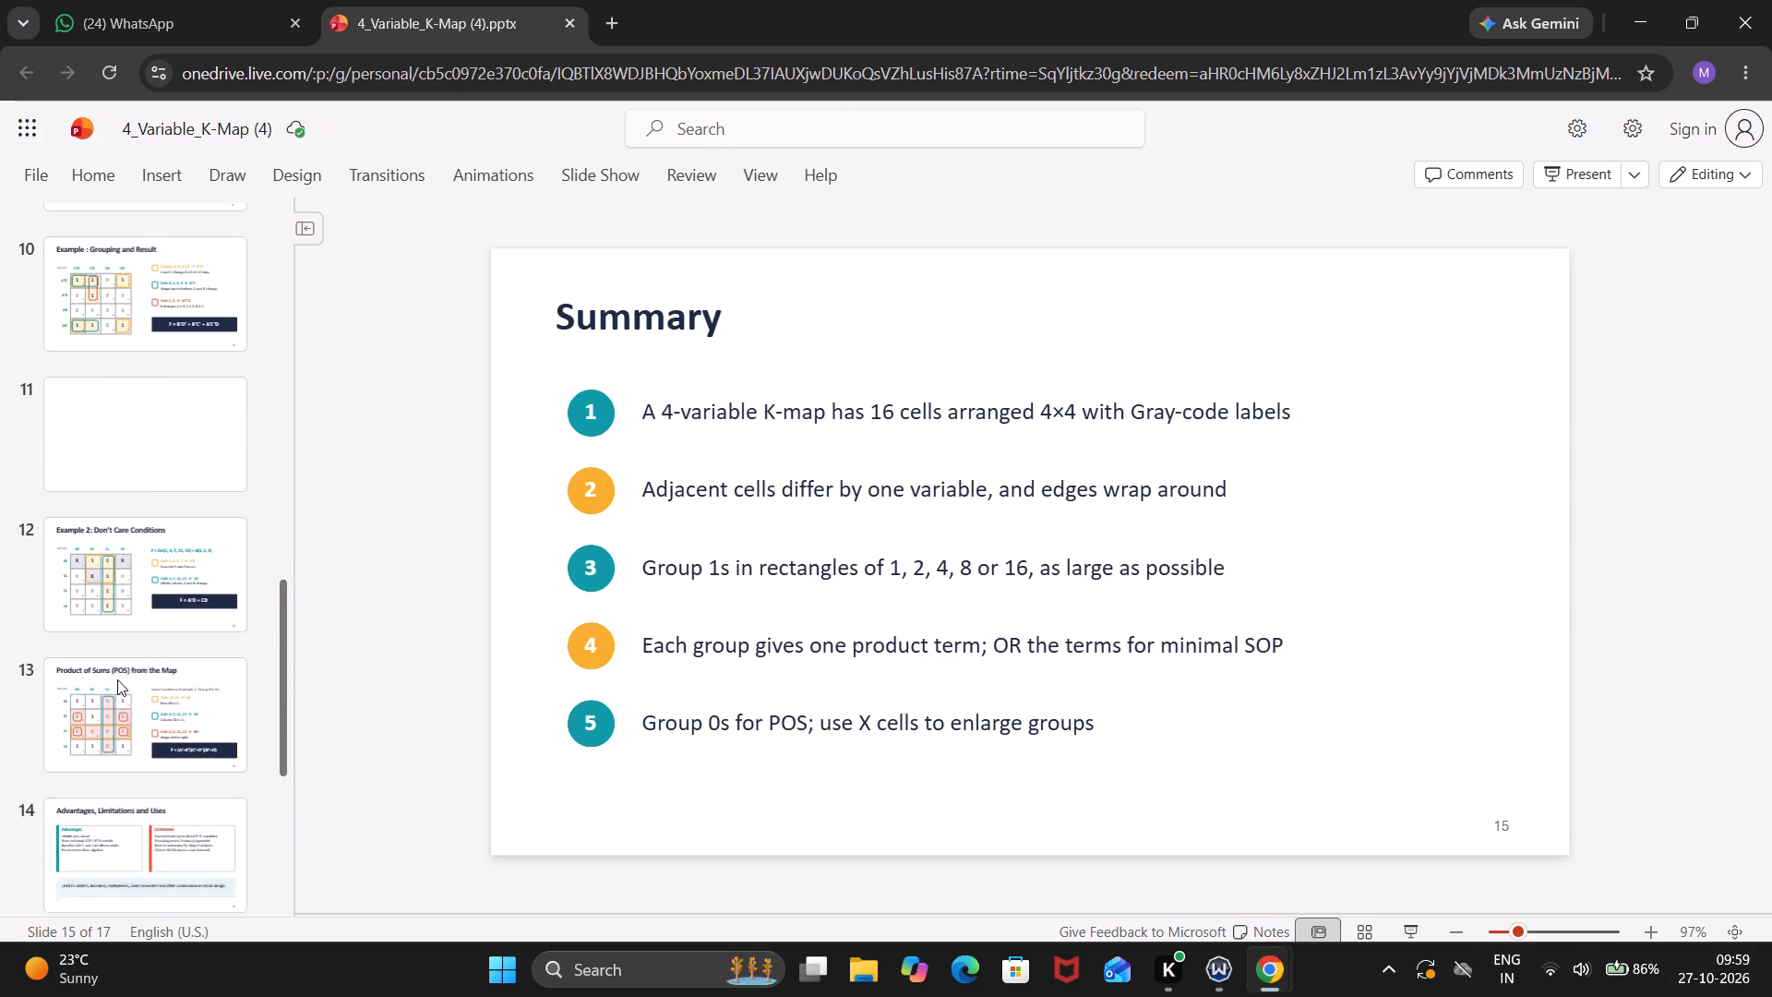
pyautogui.scroll(-2, 117, 679)
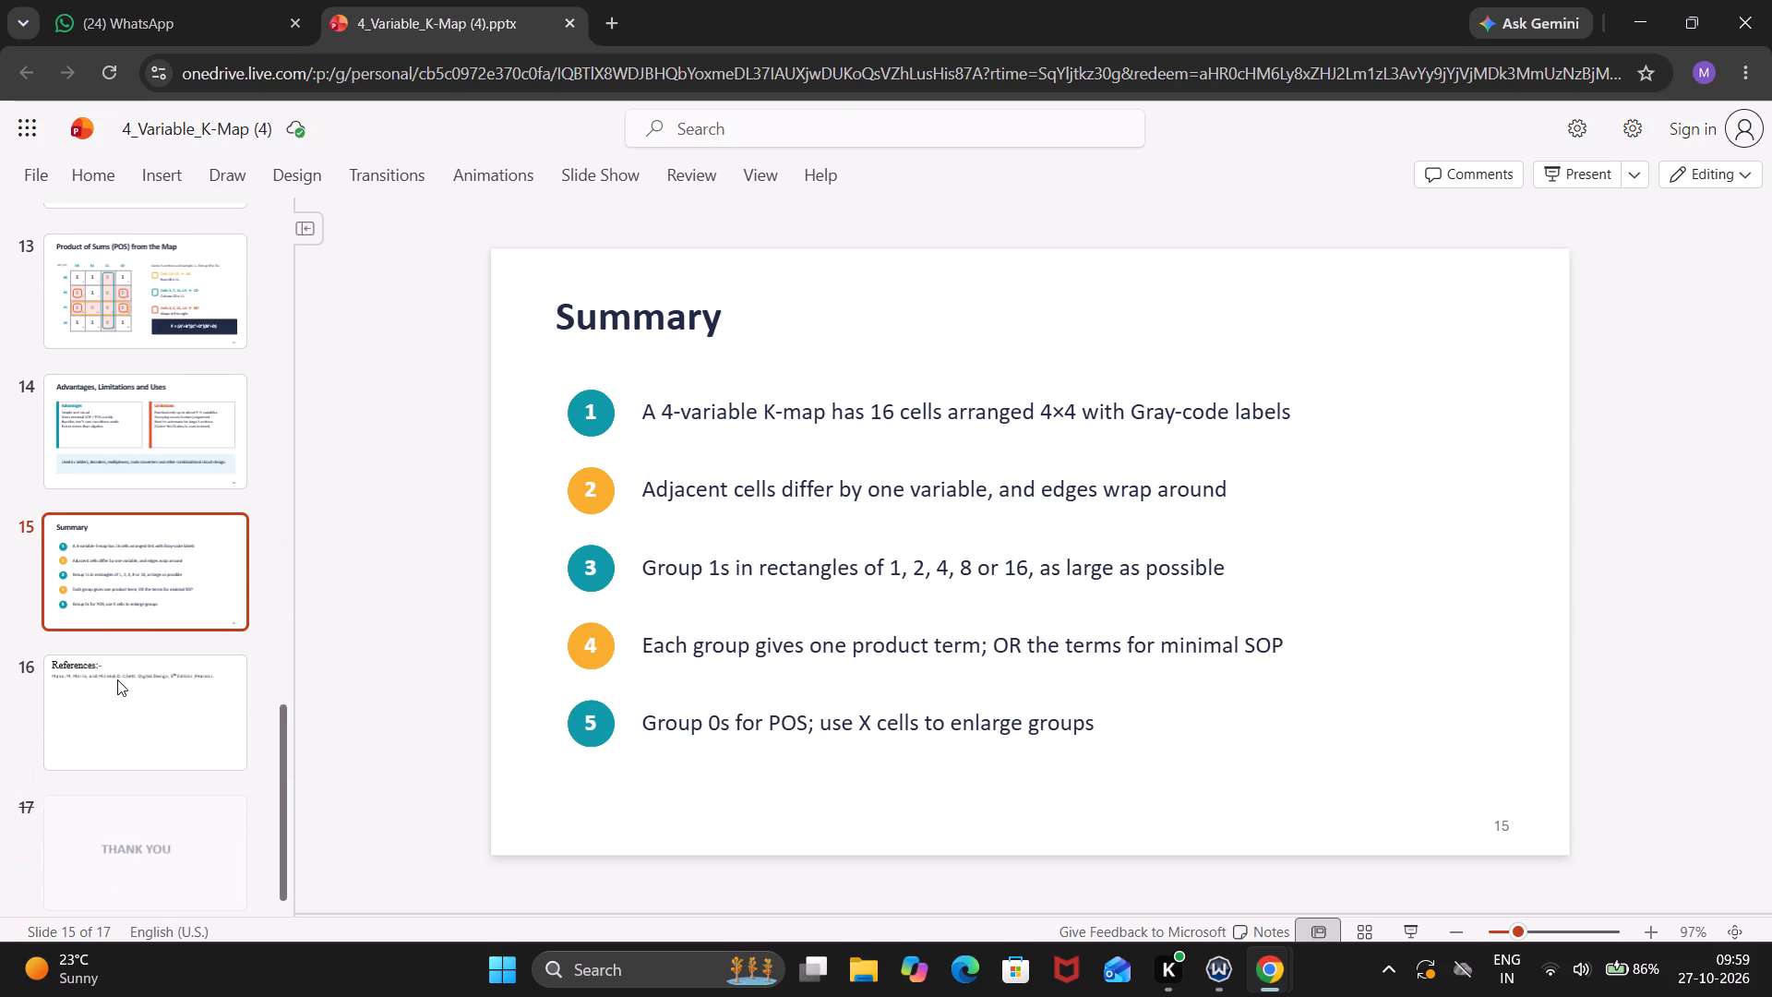
pyautogui.click(117, 679)
pyautogui.click(142, 576)
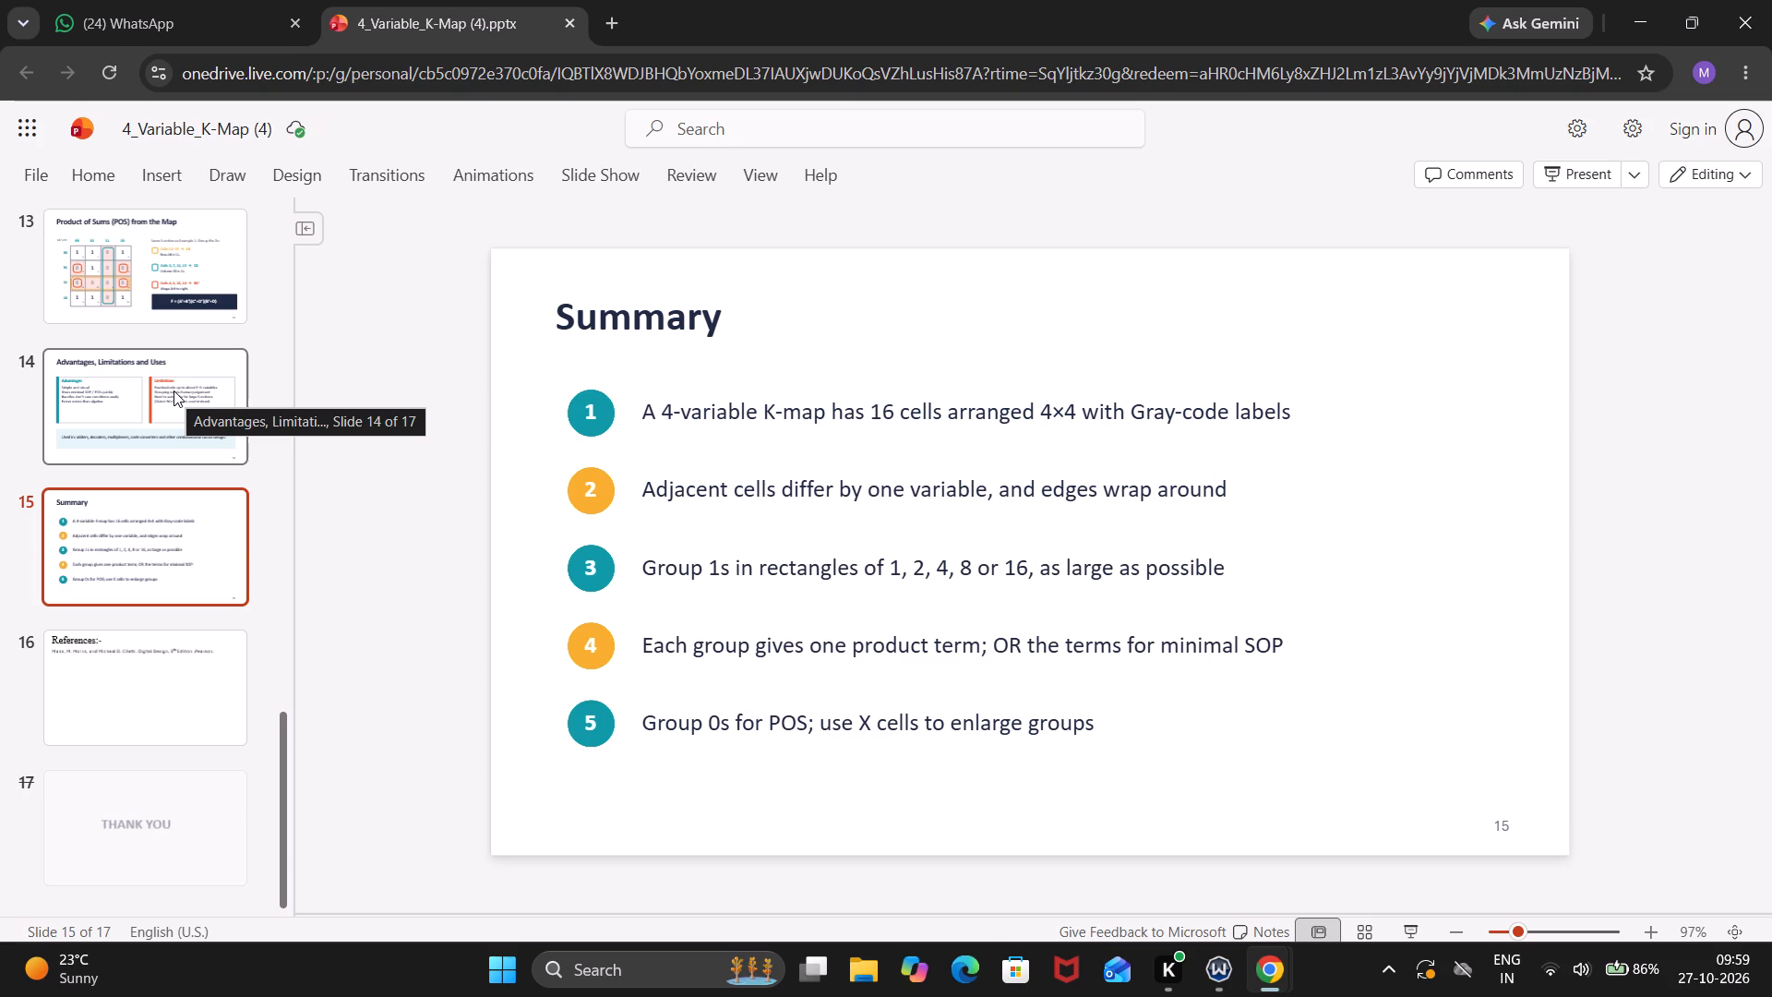
# Review the opening slides, from the university title slide through Why use a K-Map?
pyautogui.scroll(7, 174, 390)
pyautogui.click(161, 319)
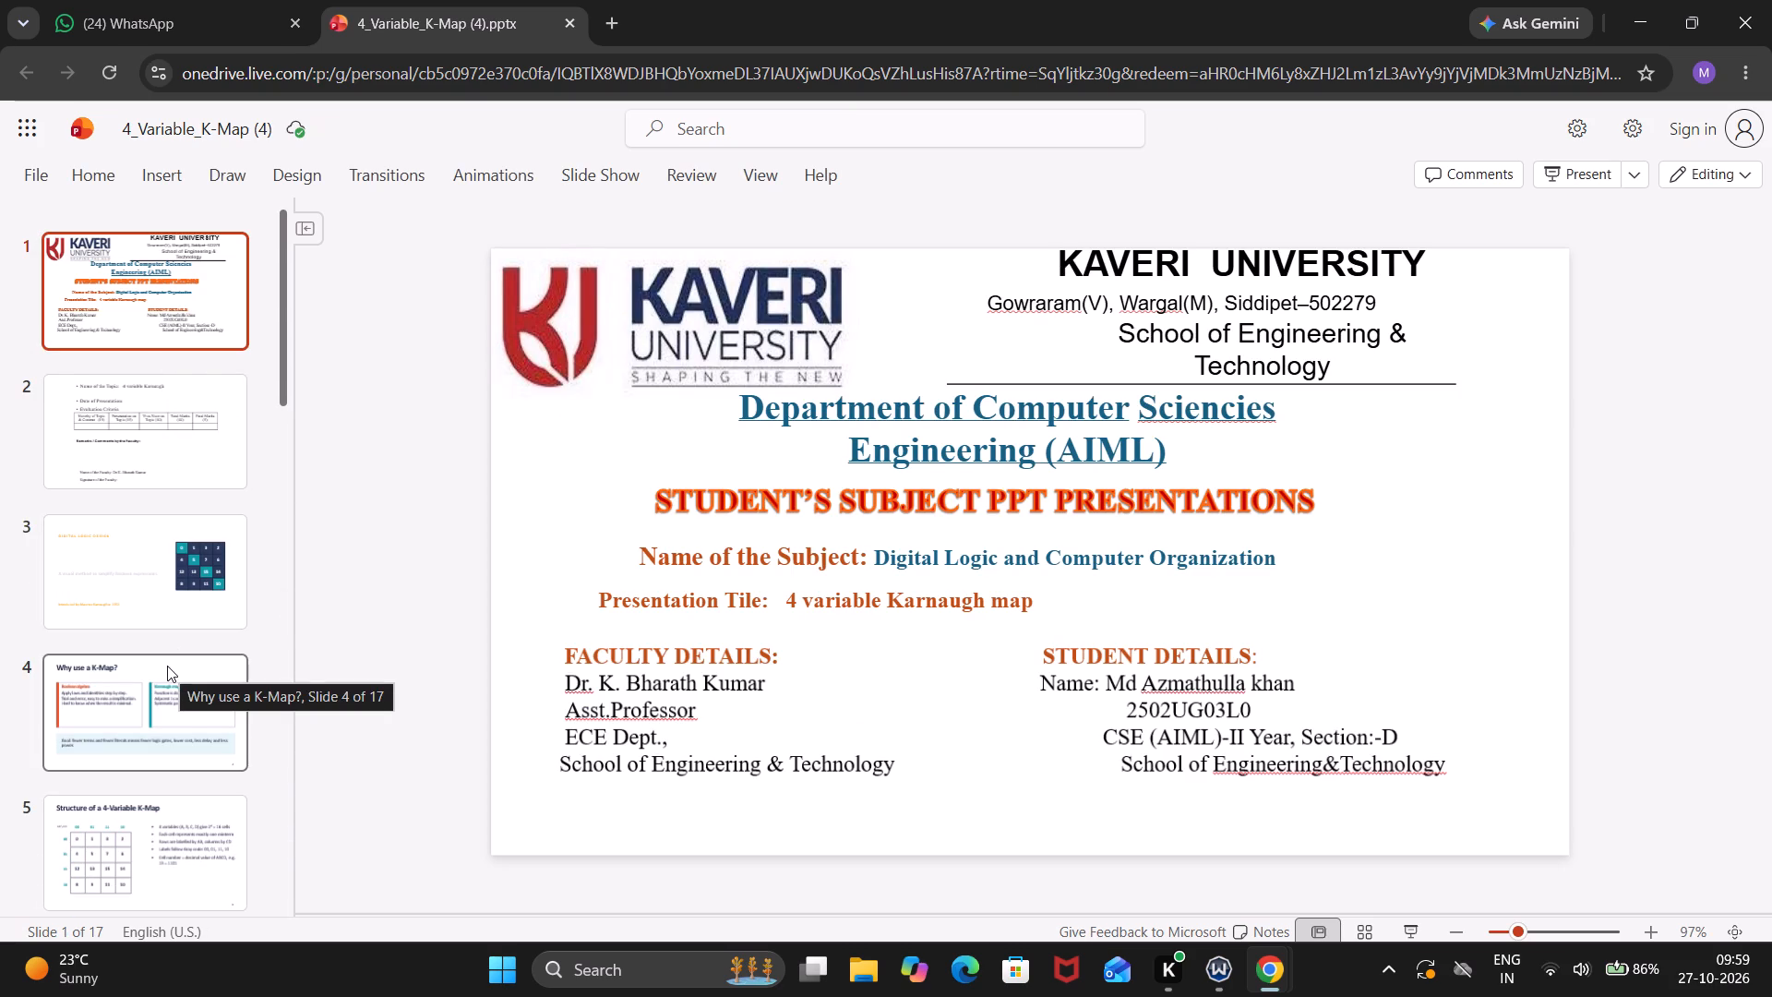
pyautogui.click(167, 666)
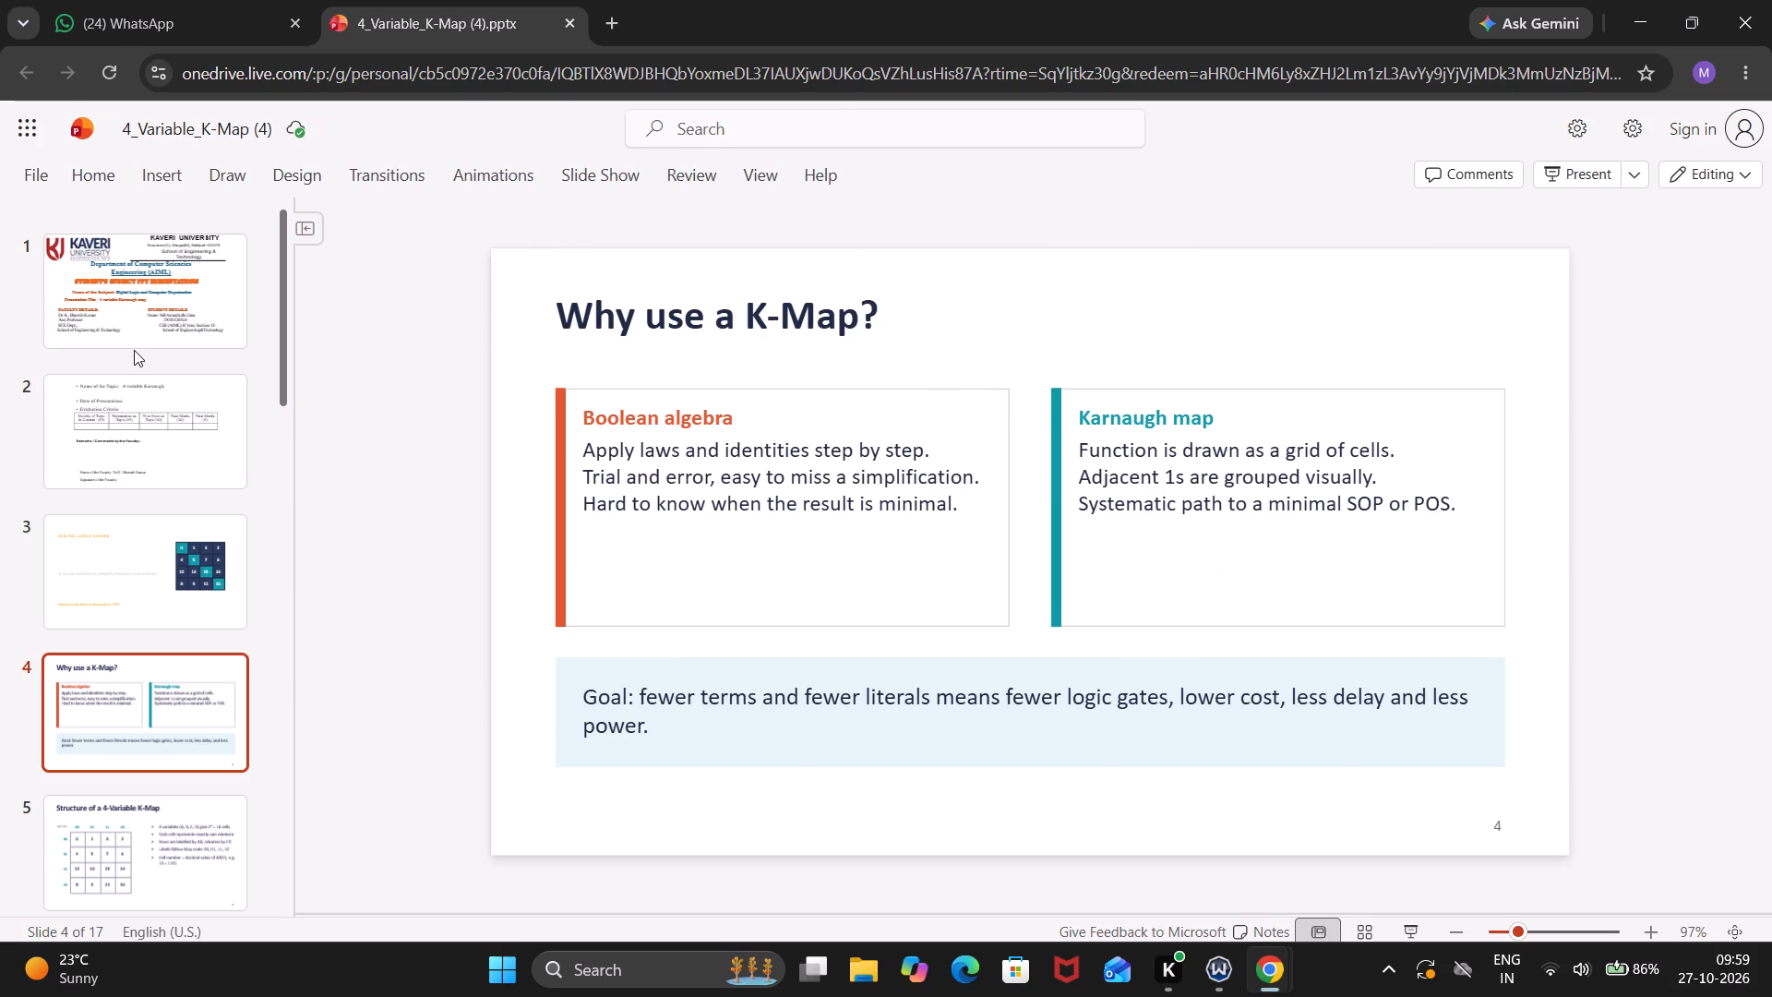
pyautogui.click(134, 350)
pyautogui.click(133, 429)
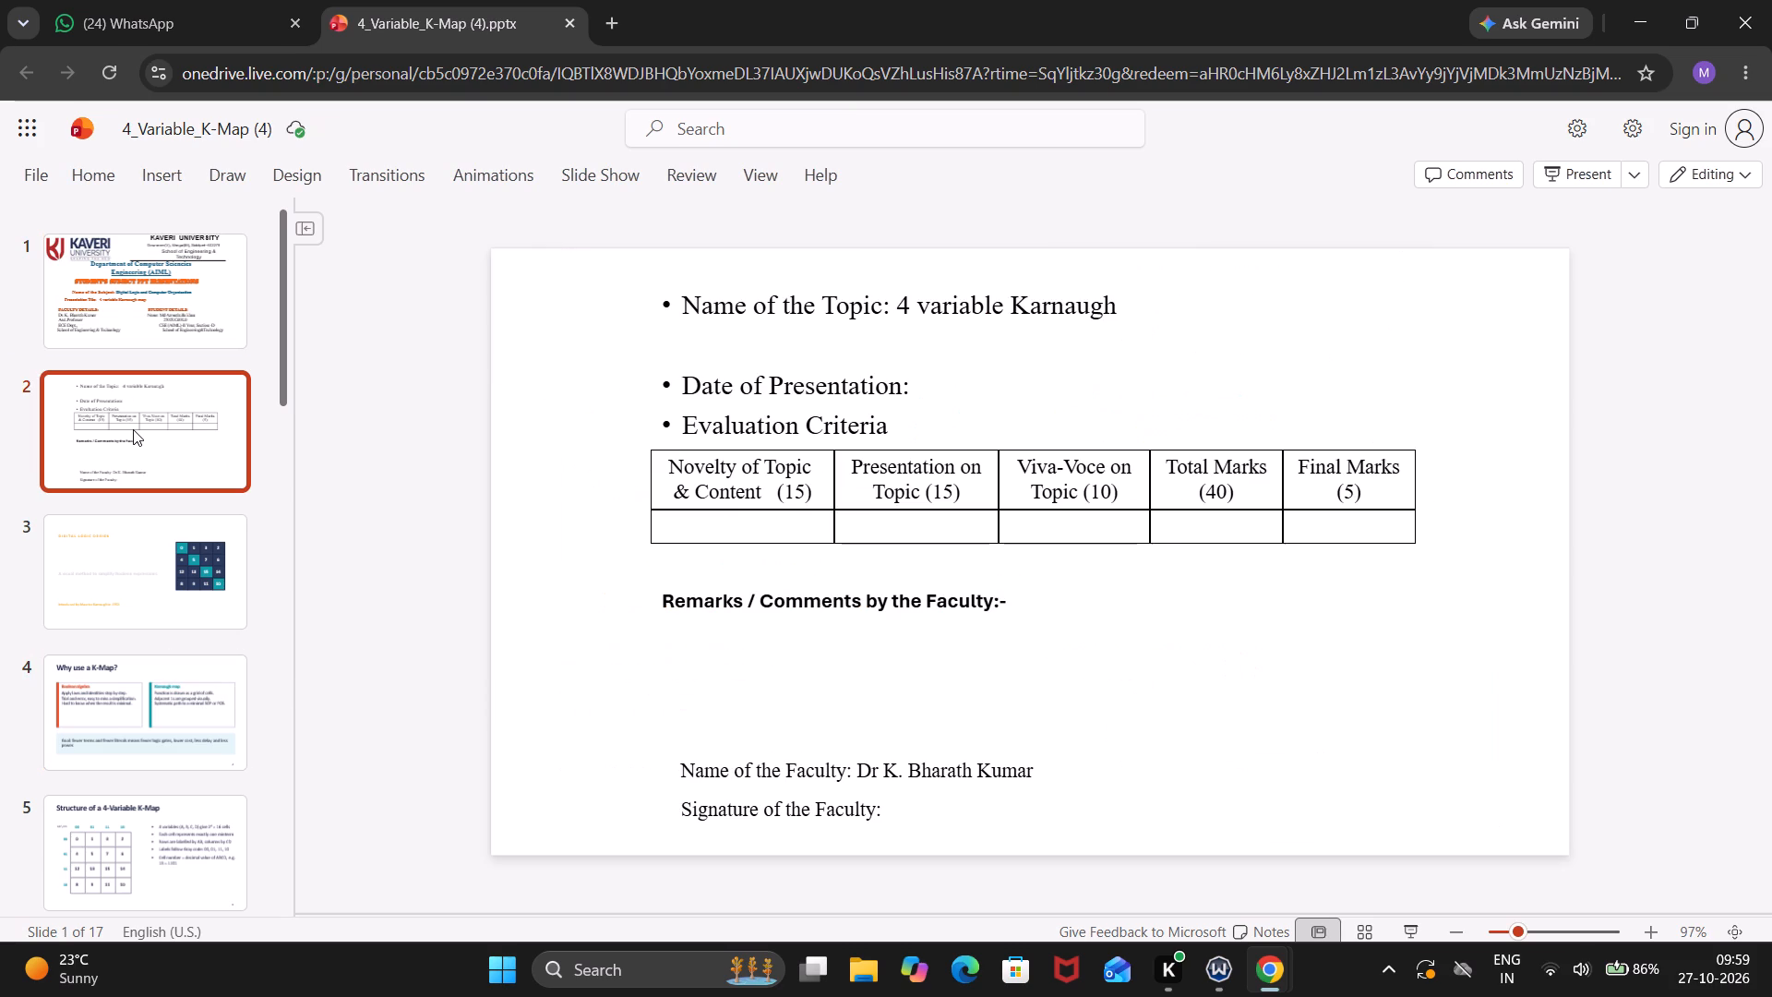
pyautogui.click(109, 539)
pyautogui.click(118, 701)
pyautogui.scroll(-1, 118, 701)
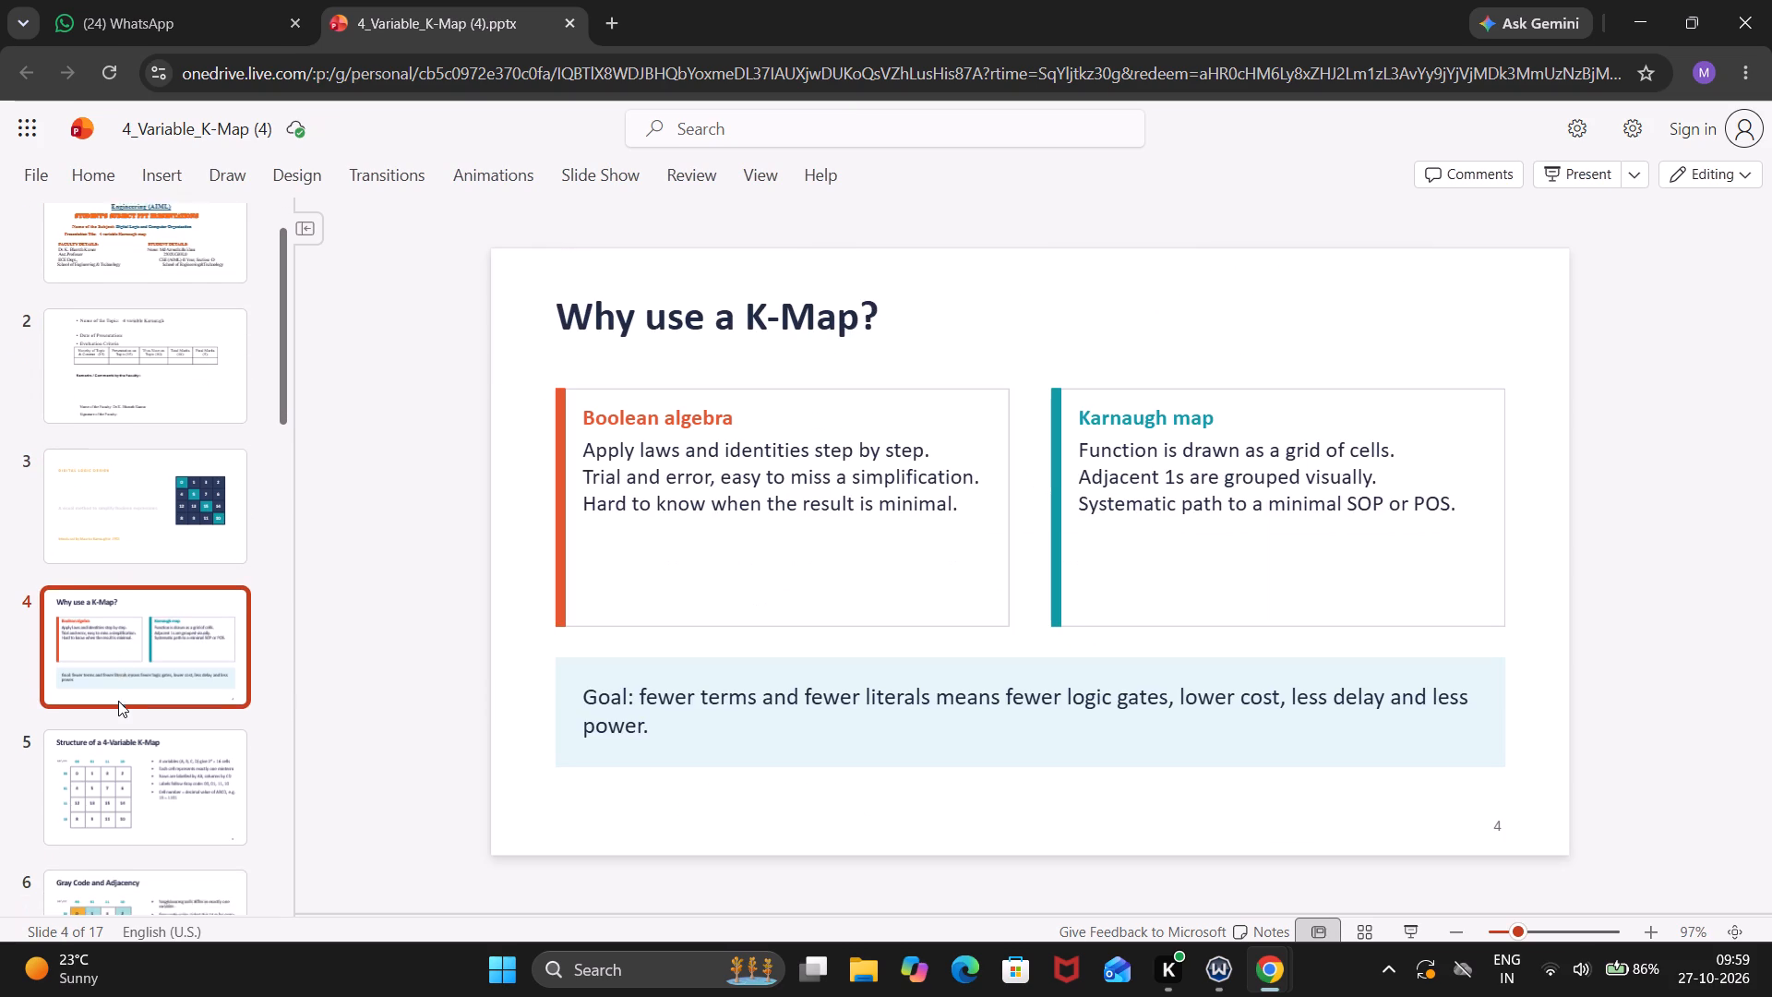
pyautogui.scroll(-1, 118, 701)
pyautogui.click(116, 763)
pyautogui.scroll(-1, 116, 763)
pyautogui.click(116, 763)
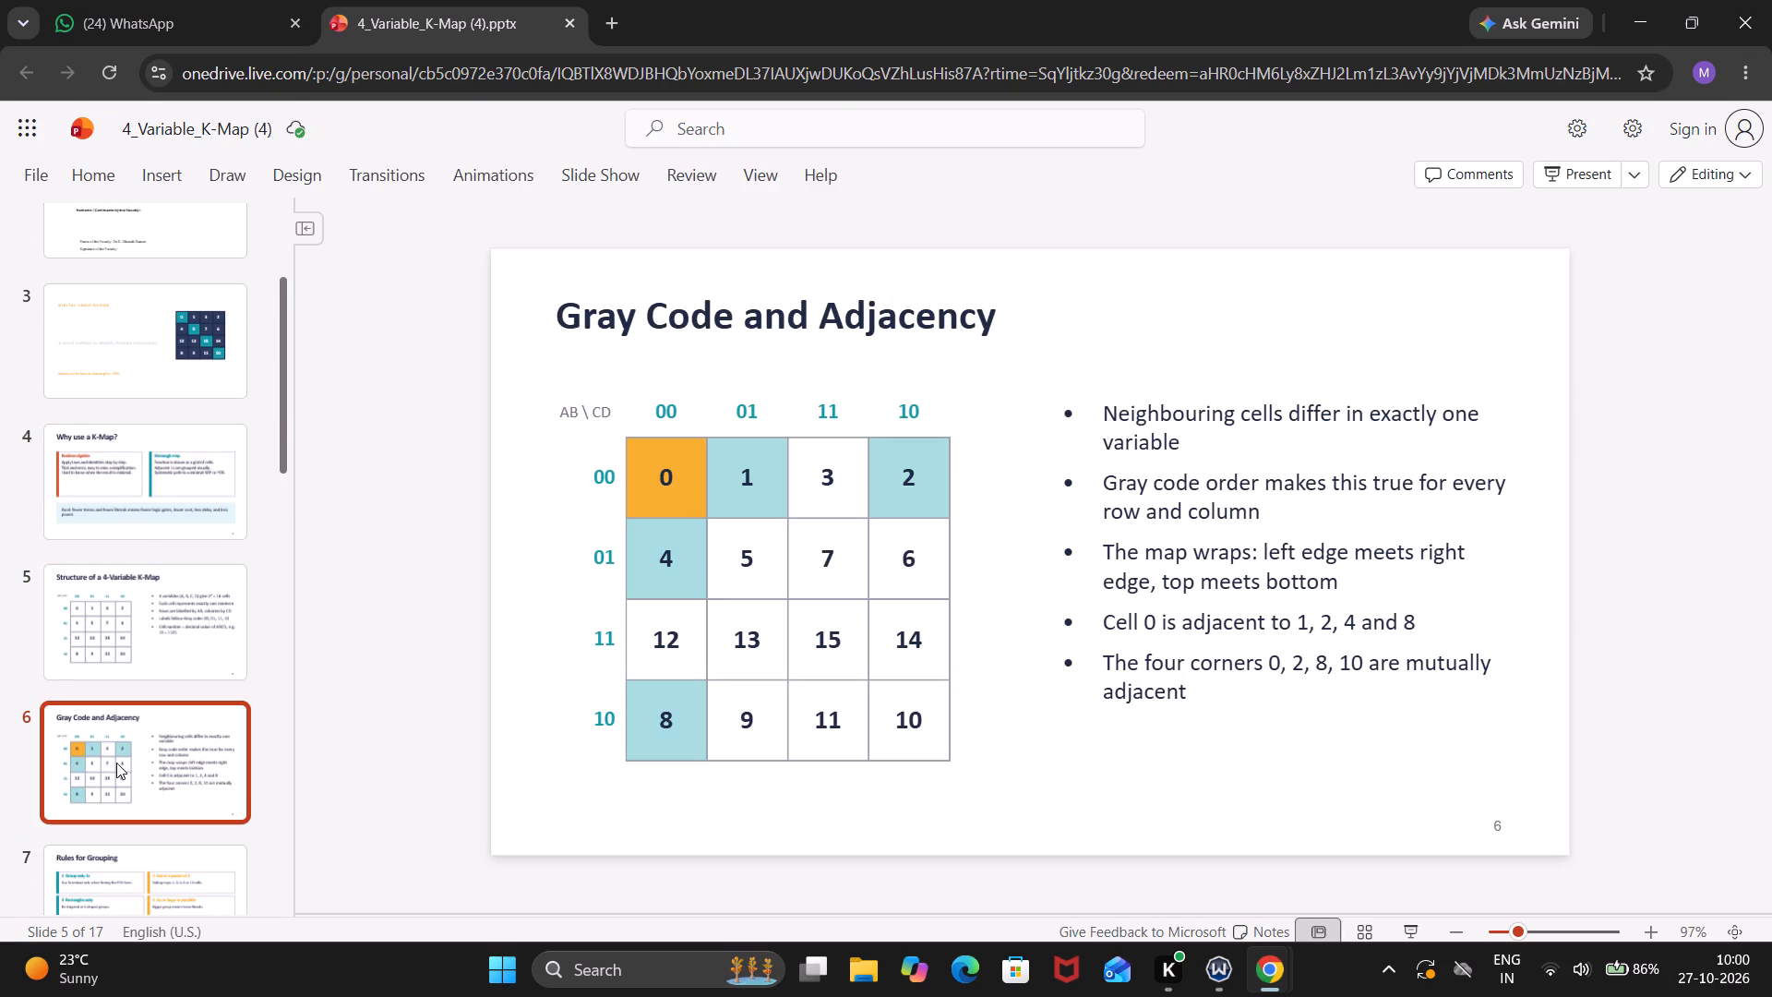
pyautogui.scroll(-1, 116, 763)
pyautogui.click(116, 763)
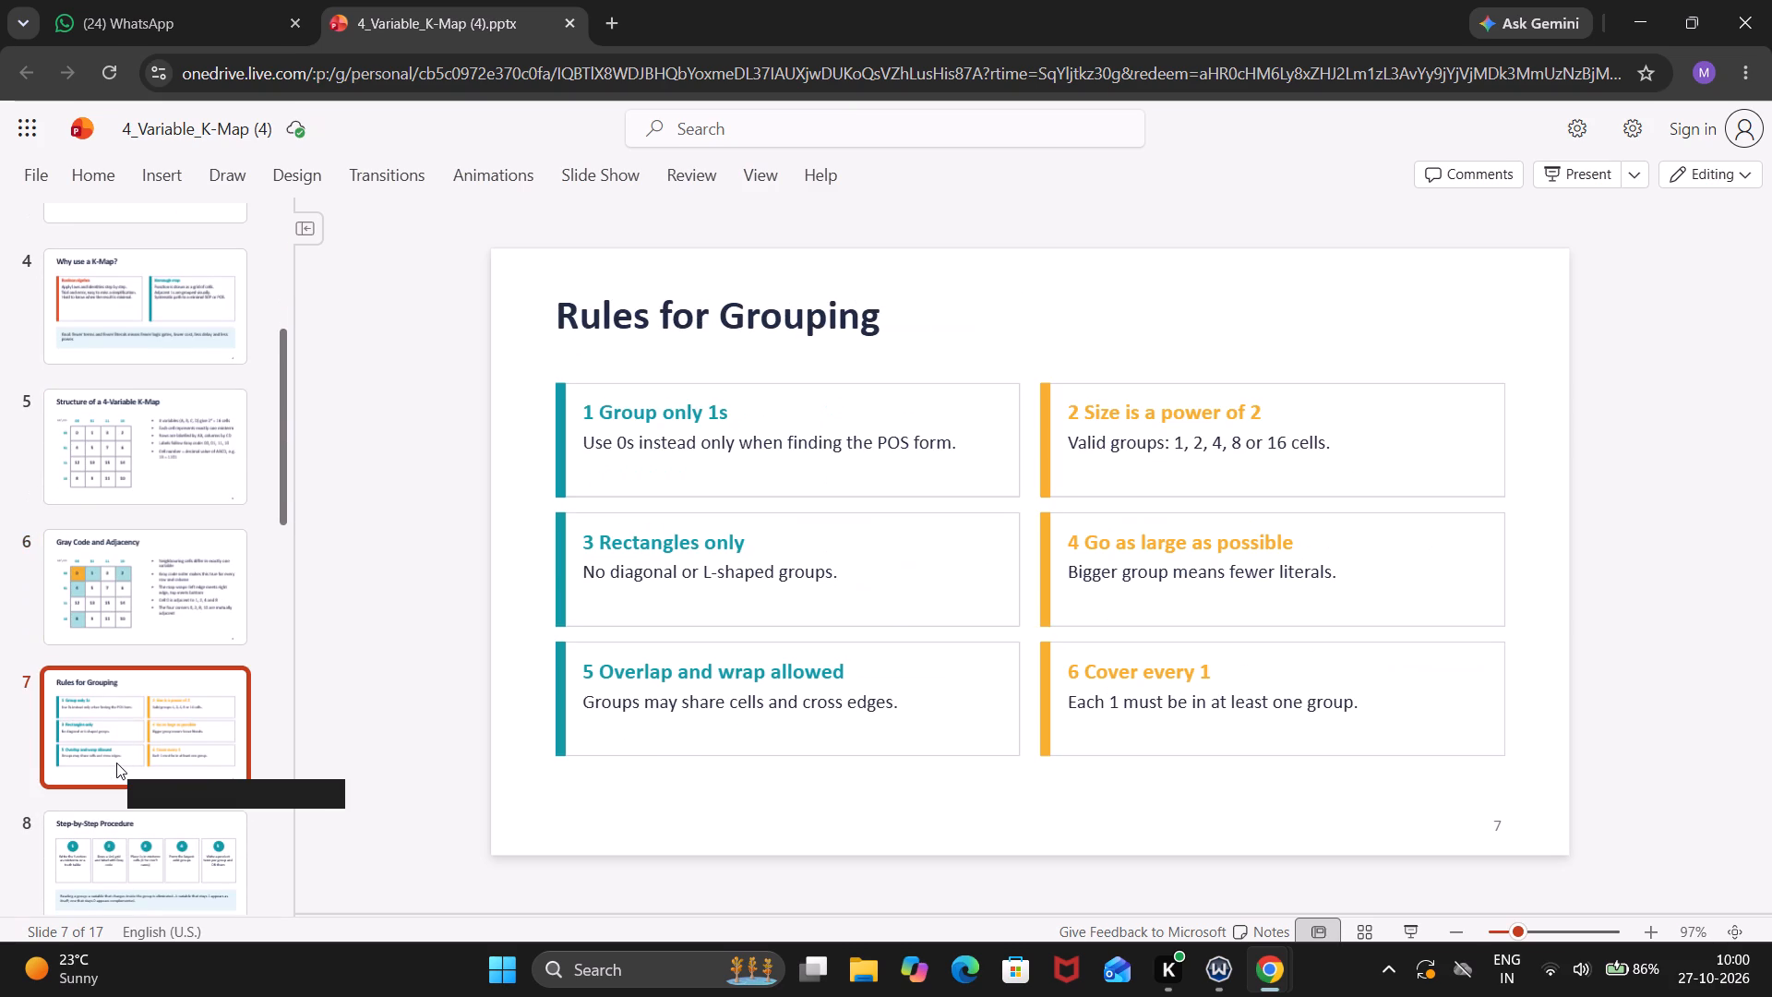
pyautogui.click(126, 614)
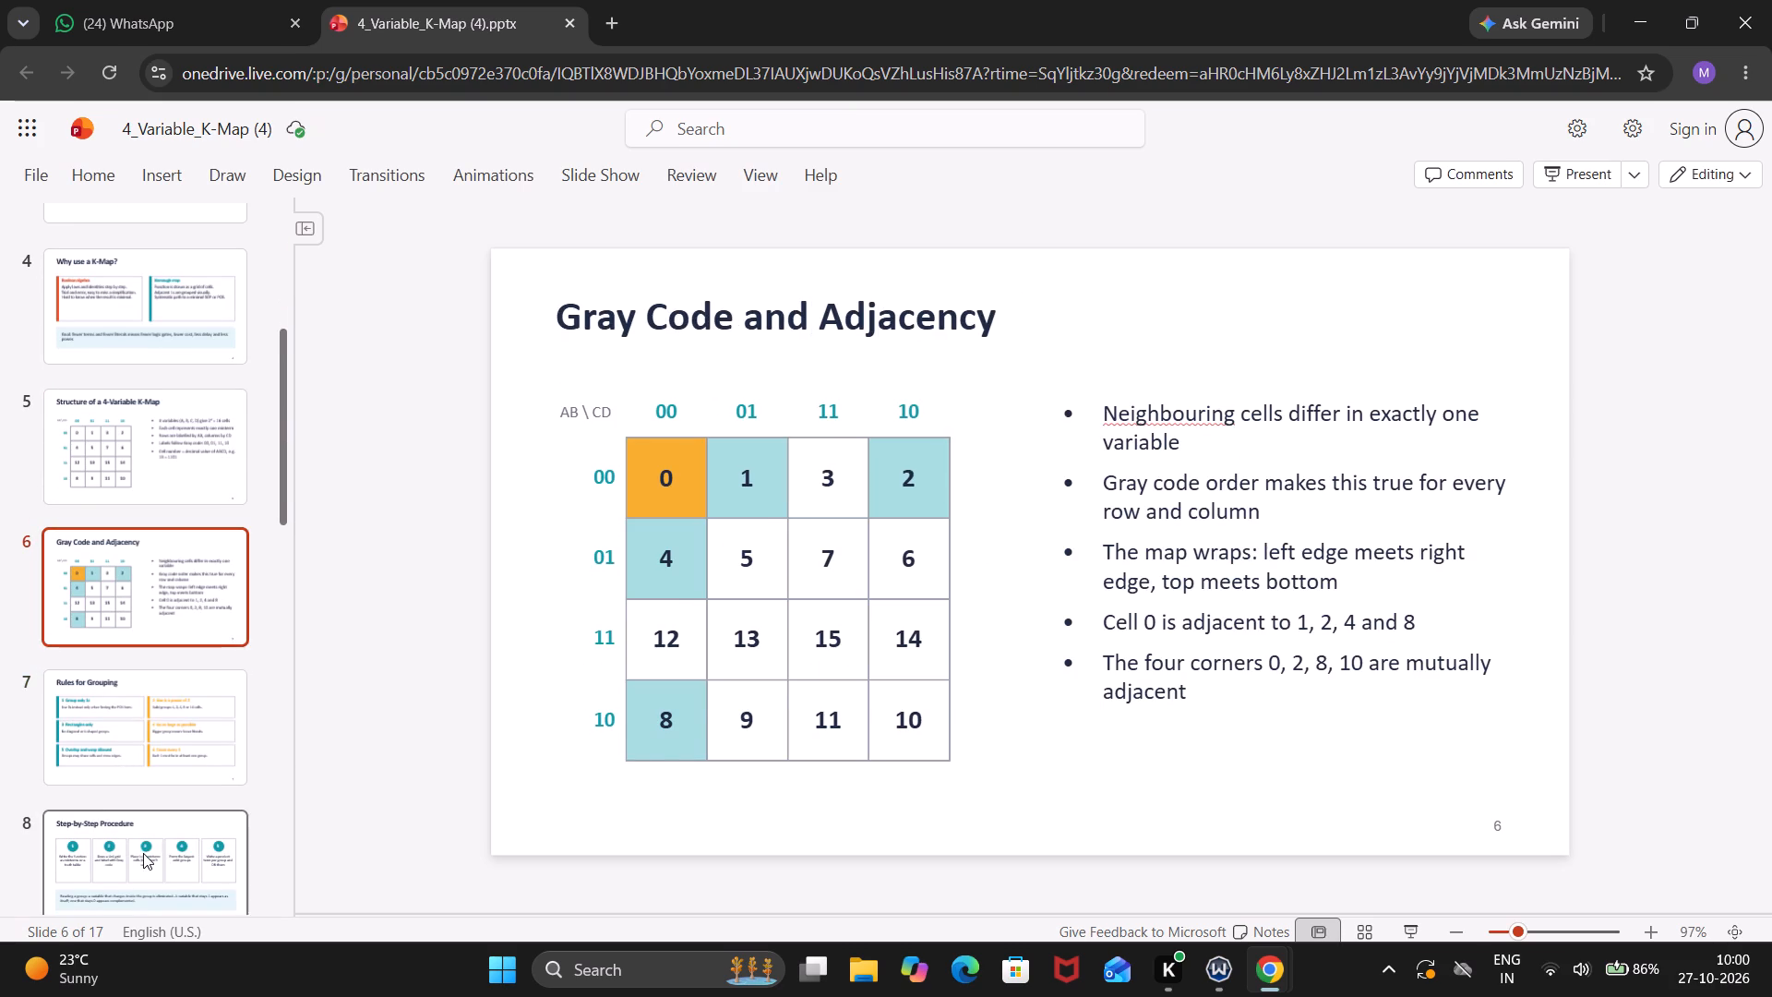
pyautogui.click(143, 853)
pyautogui.scroll(-1, 143, 853)
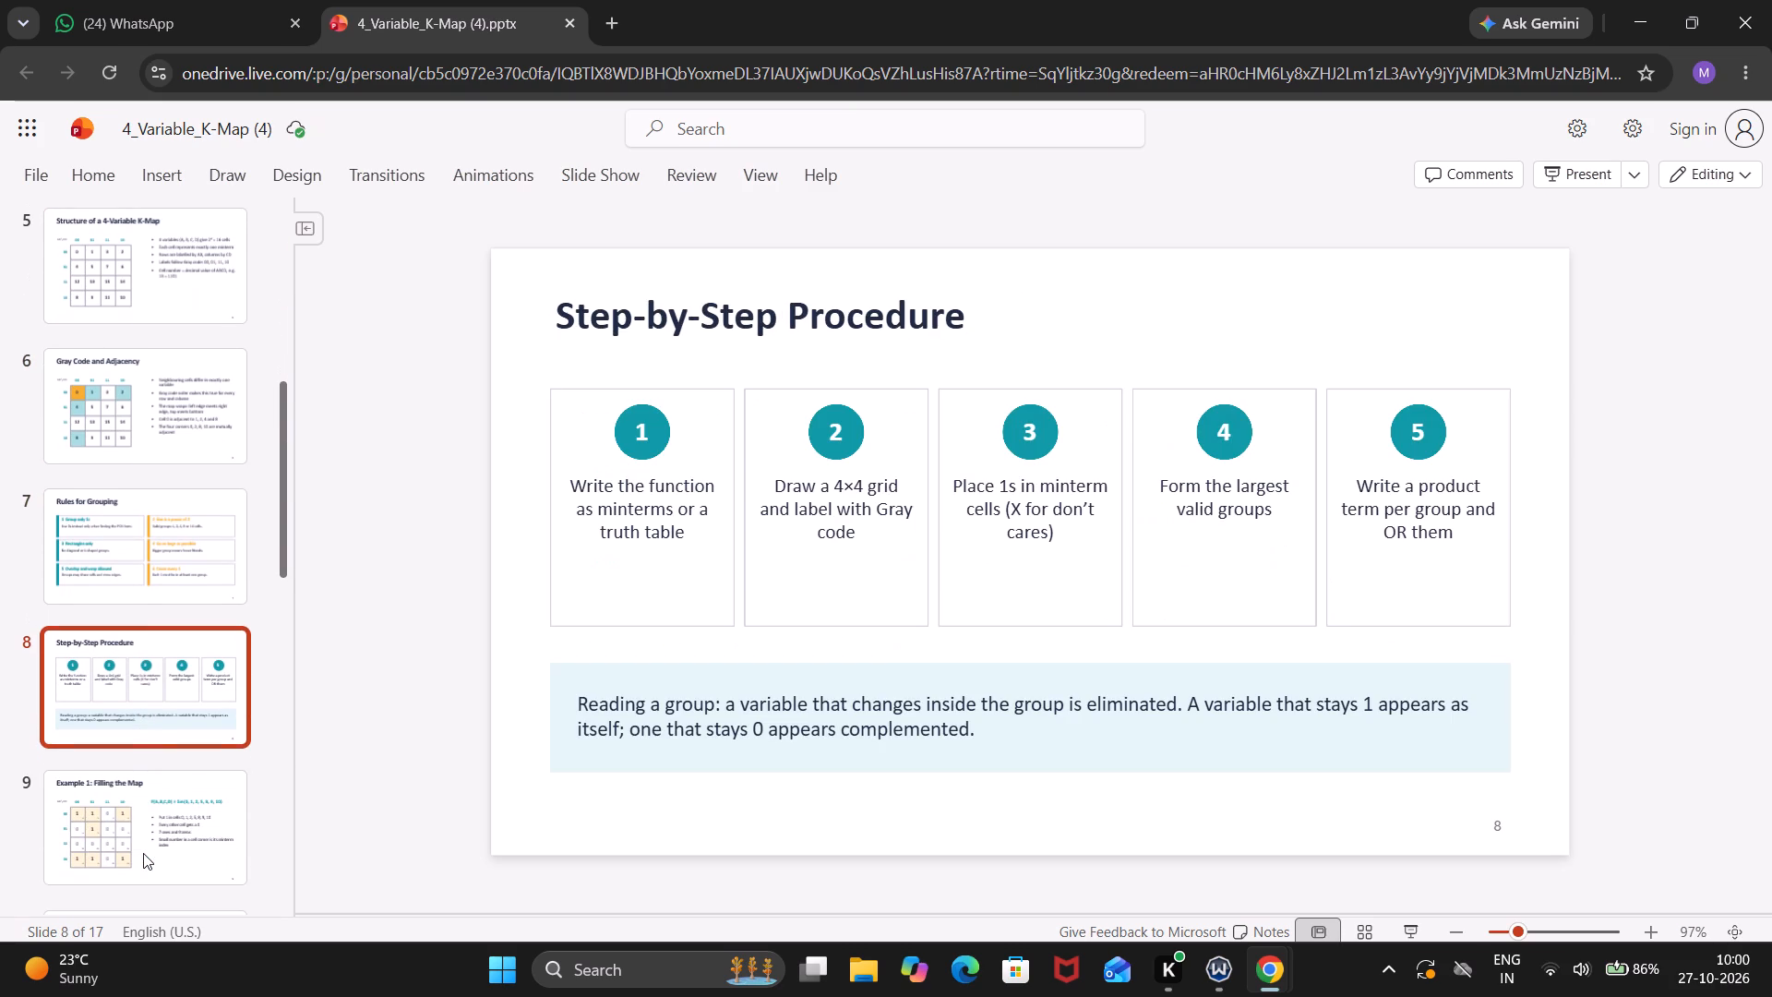
pyautogui.scroll(-2, 143, 853)
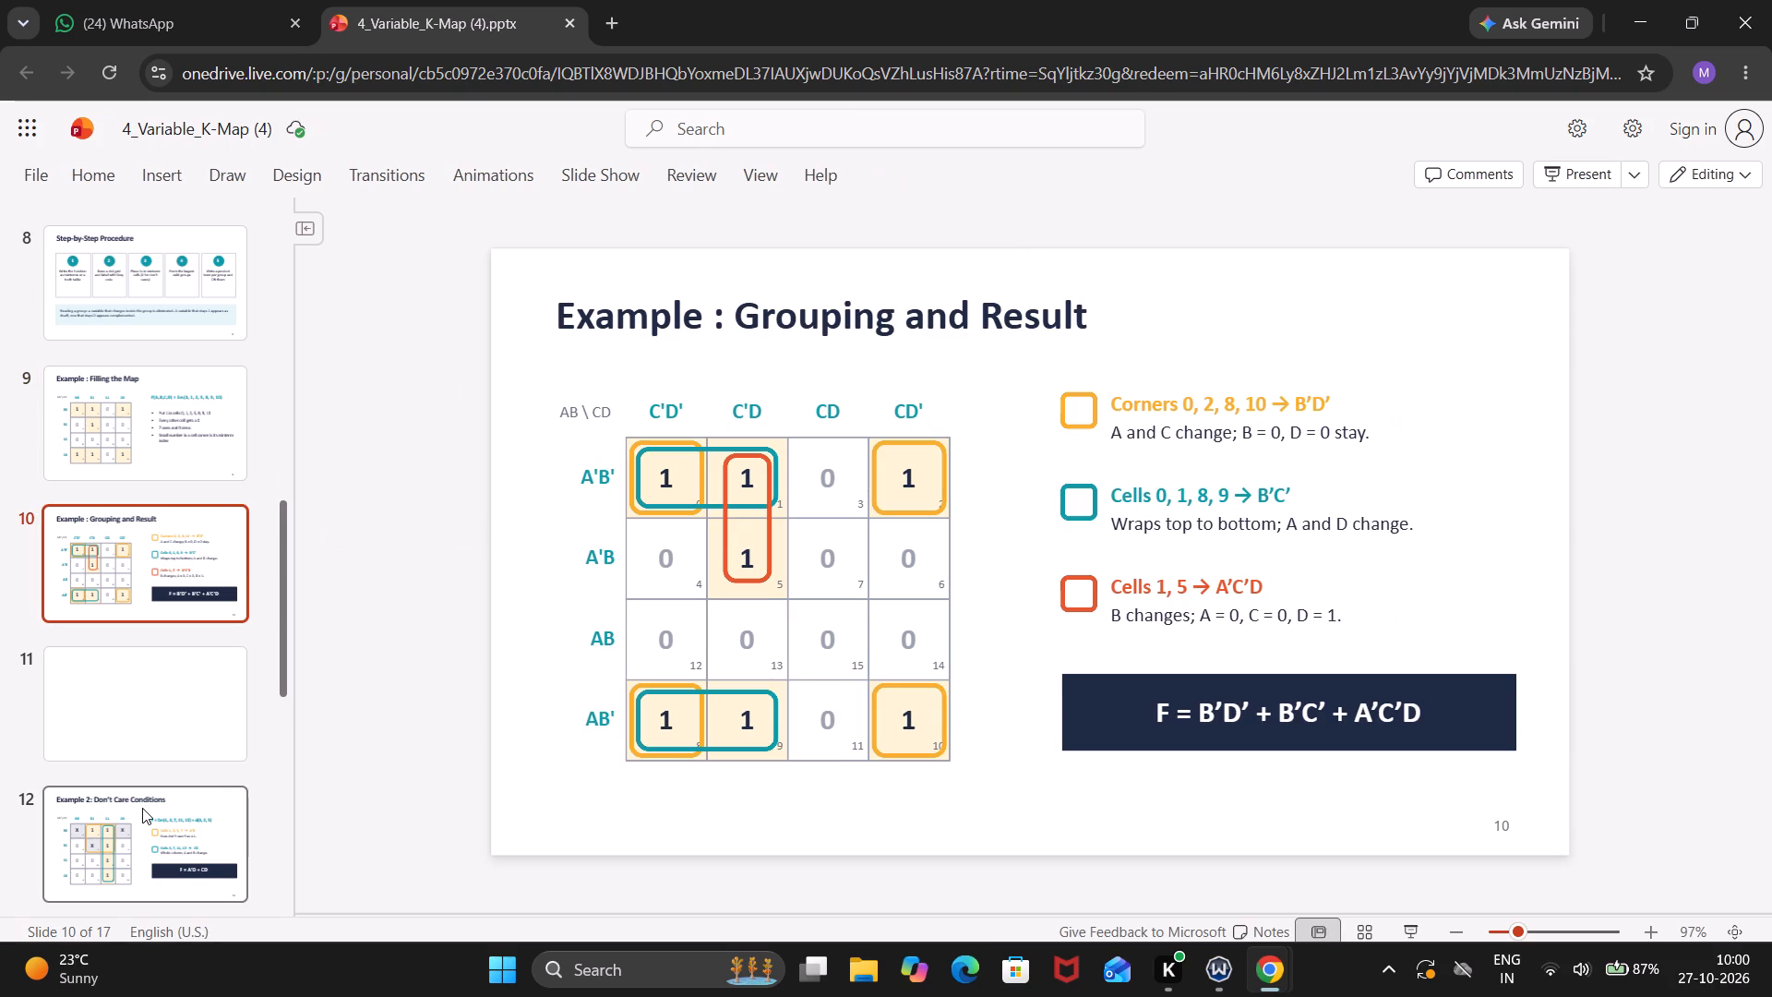
pyautogui.click(175, 657)
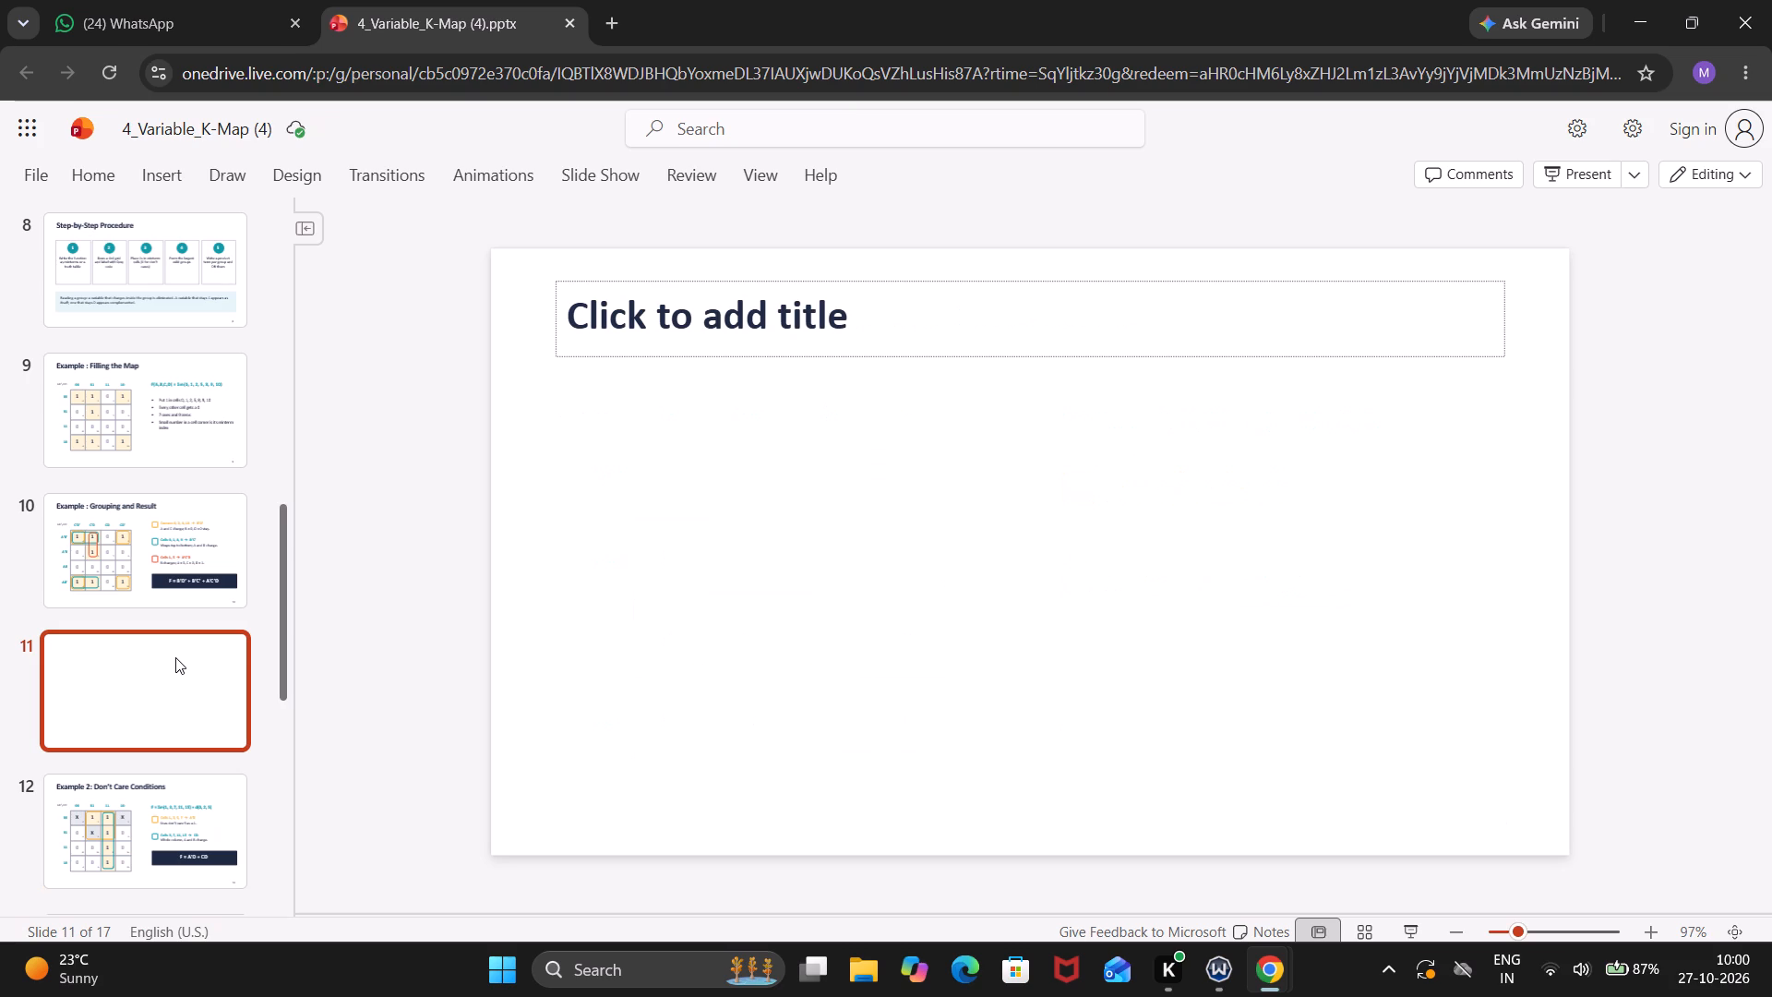
pyautogui.rightClick(175, 657)
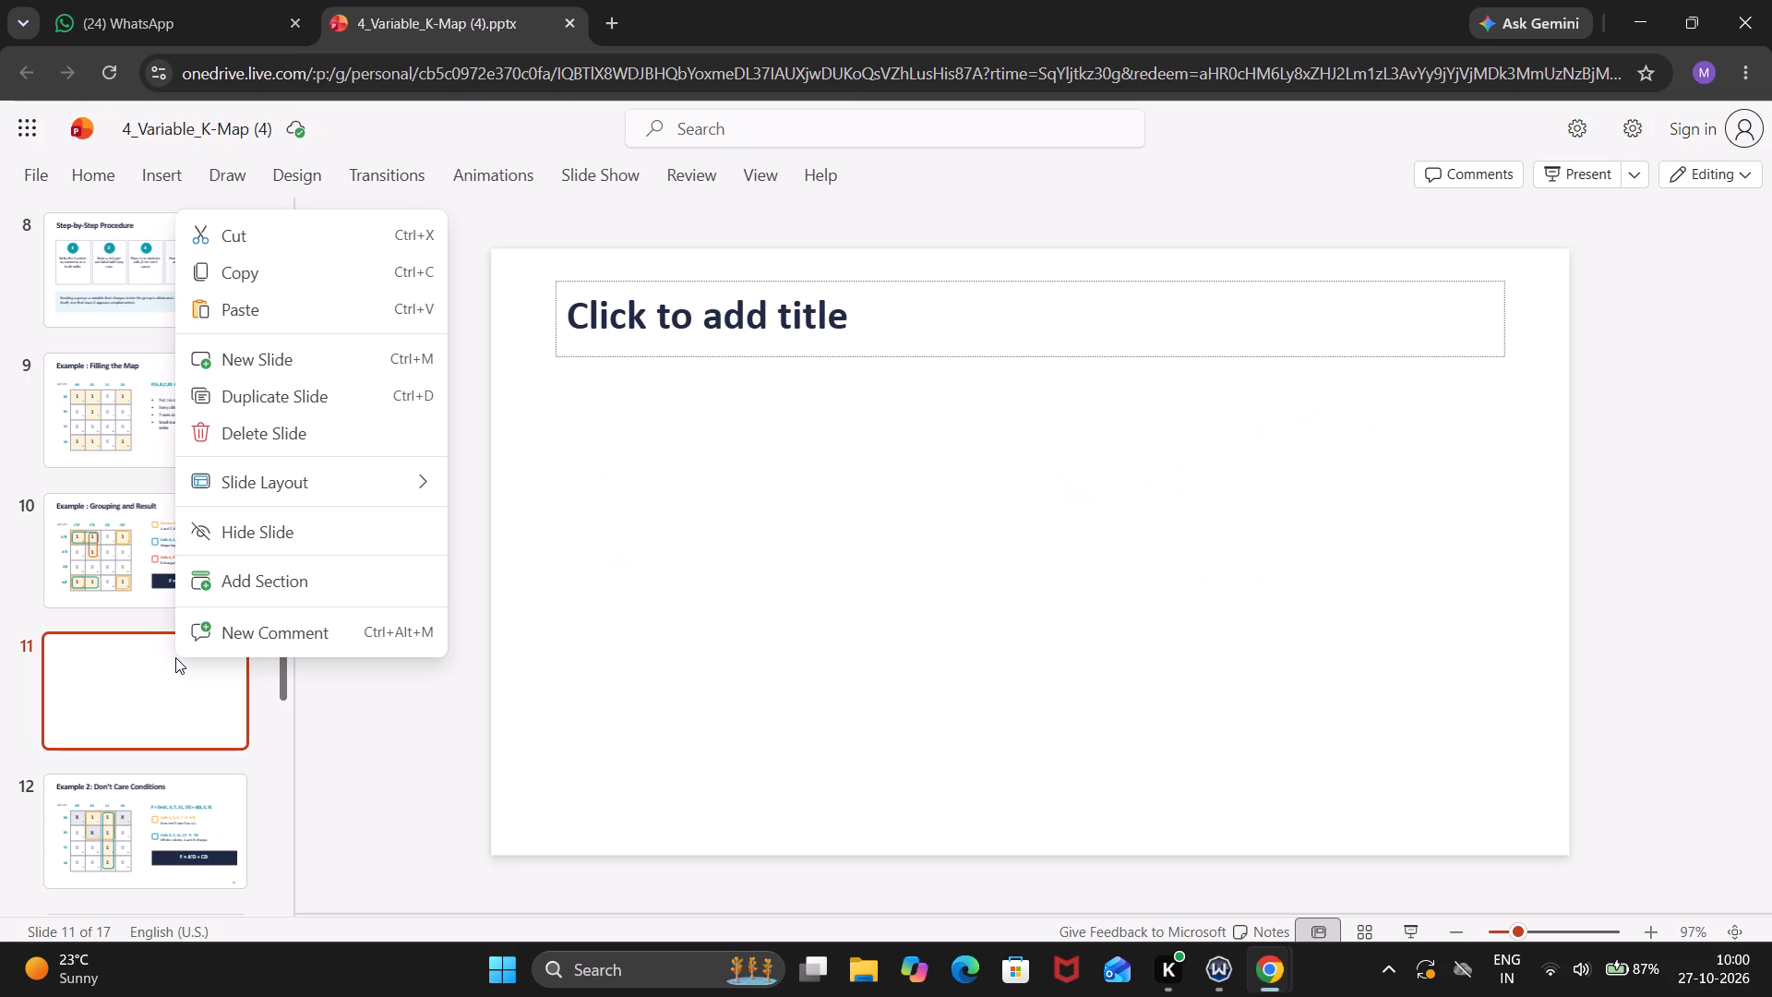
pyautogui.click(187, 715)
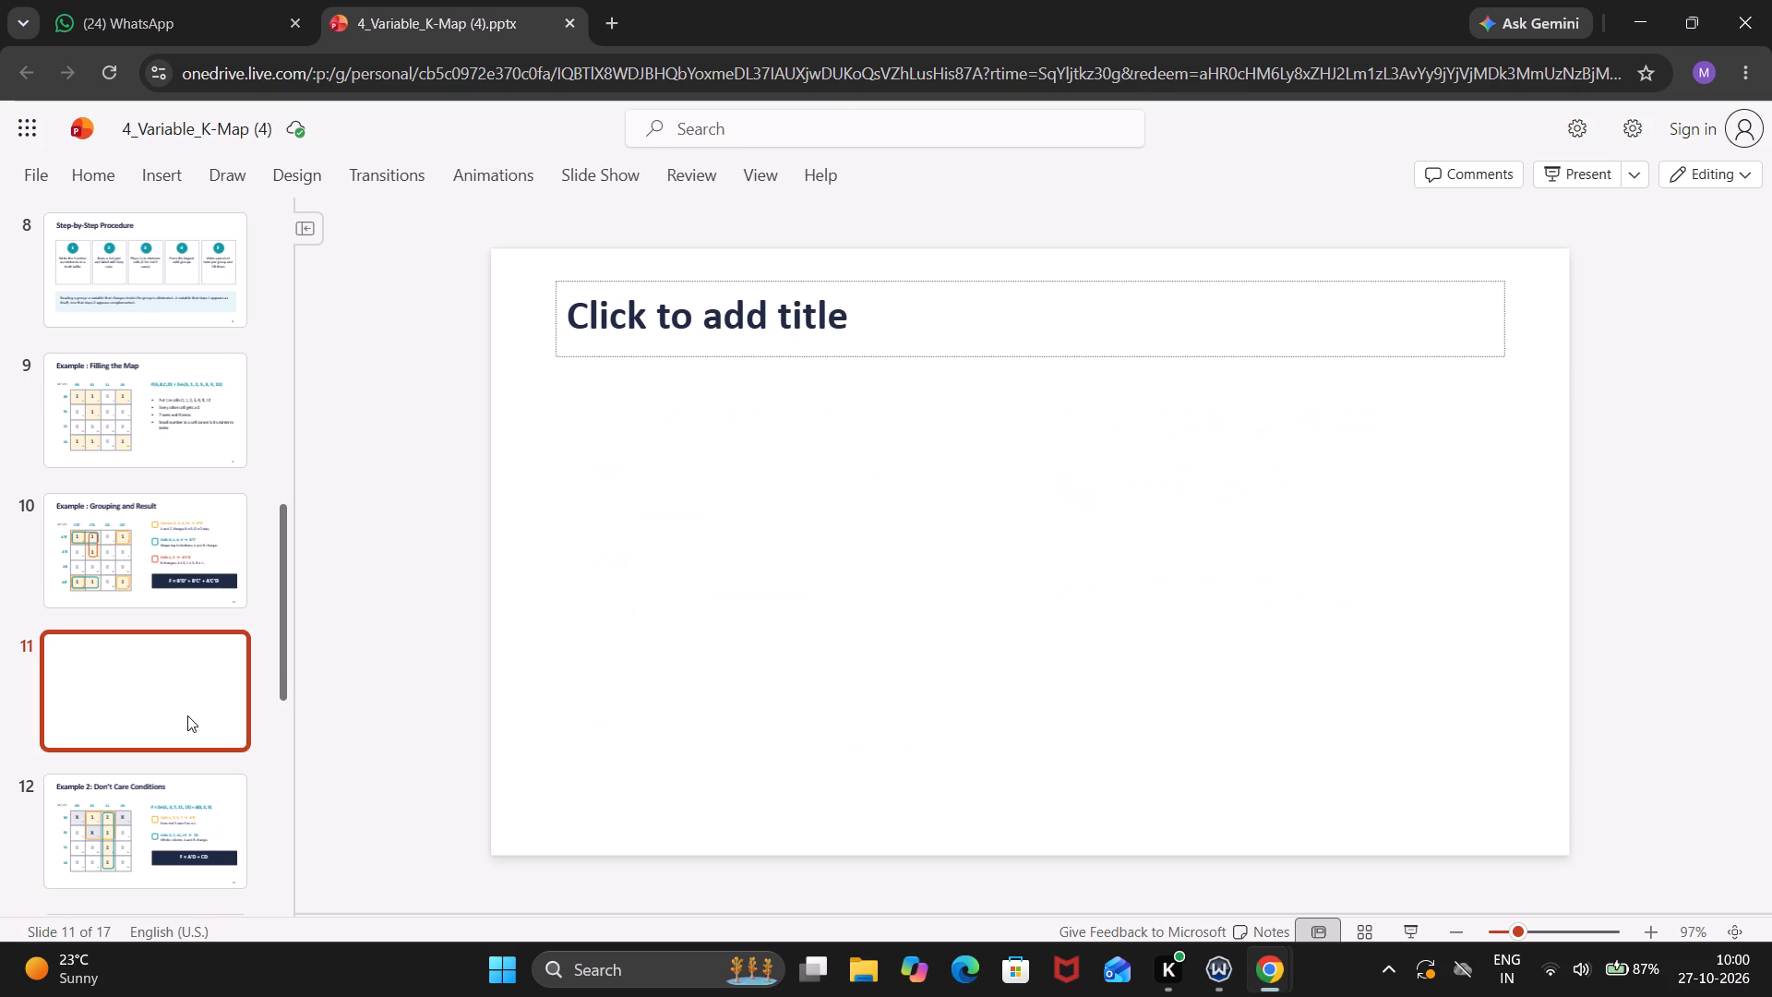
pyautogui.scroll(-3, 187, 715)
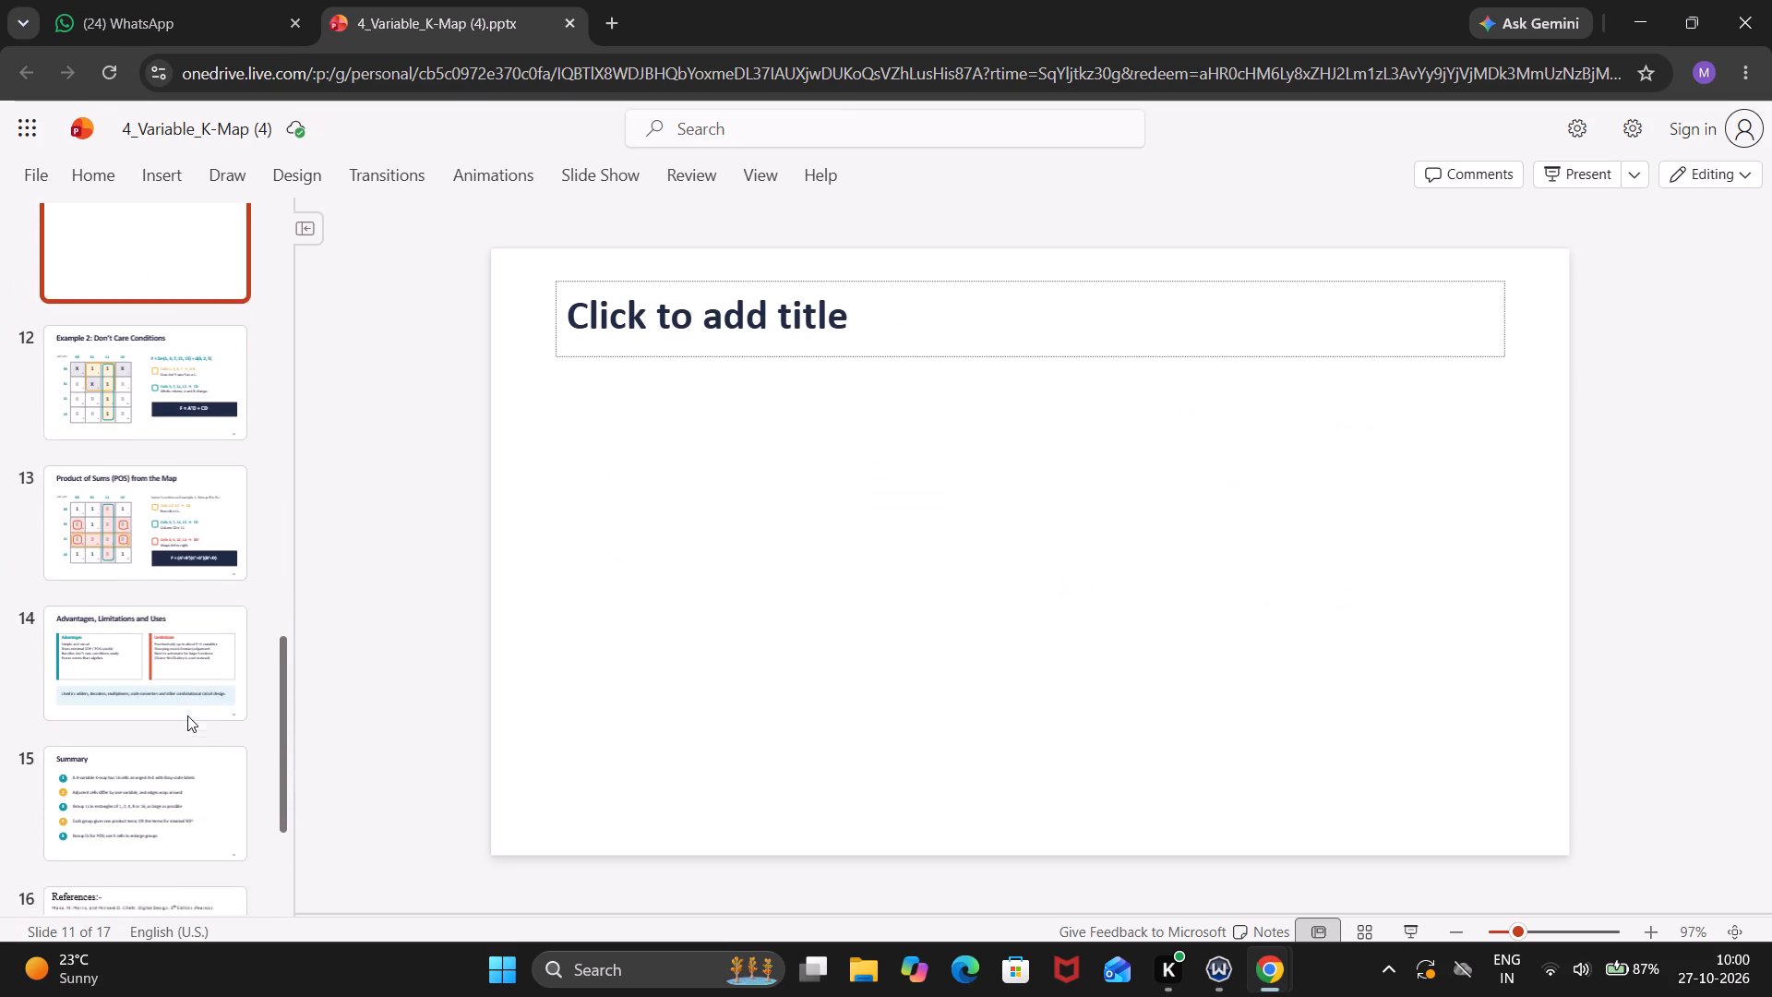
pyautogui.scroll(-3, 187, 715)
pyautogui.scroll(2, 187, 715)
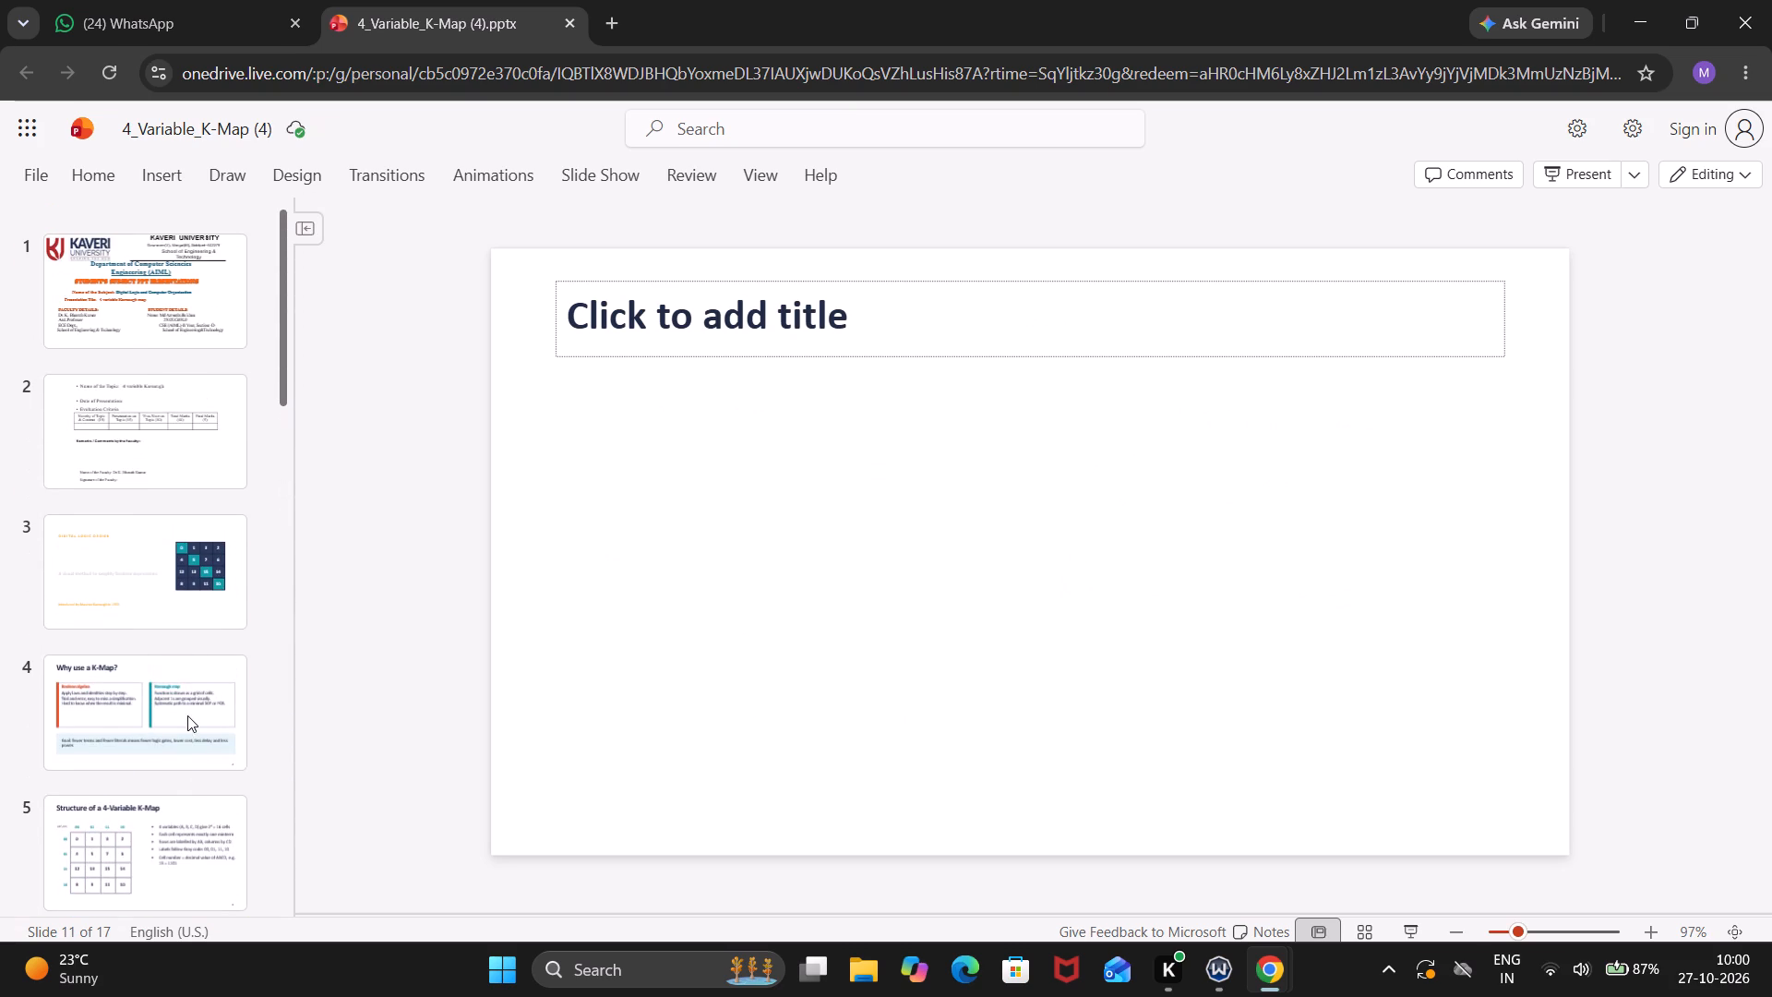
pyautogui.click(190, 569)
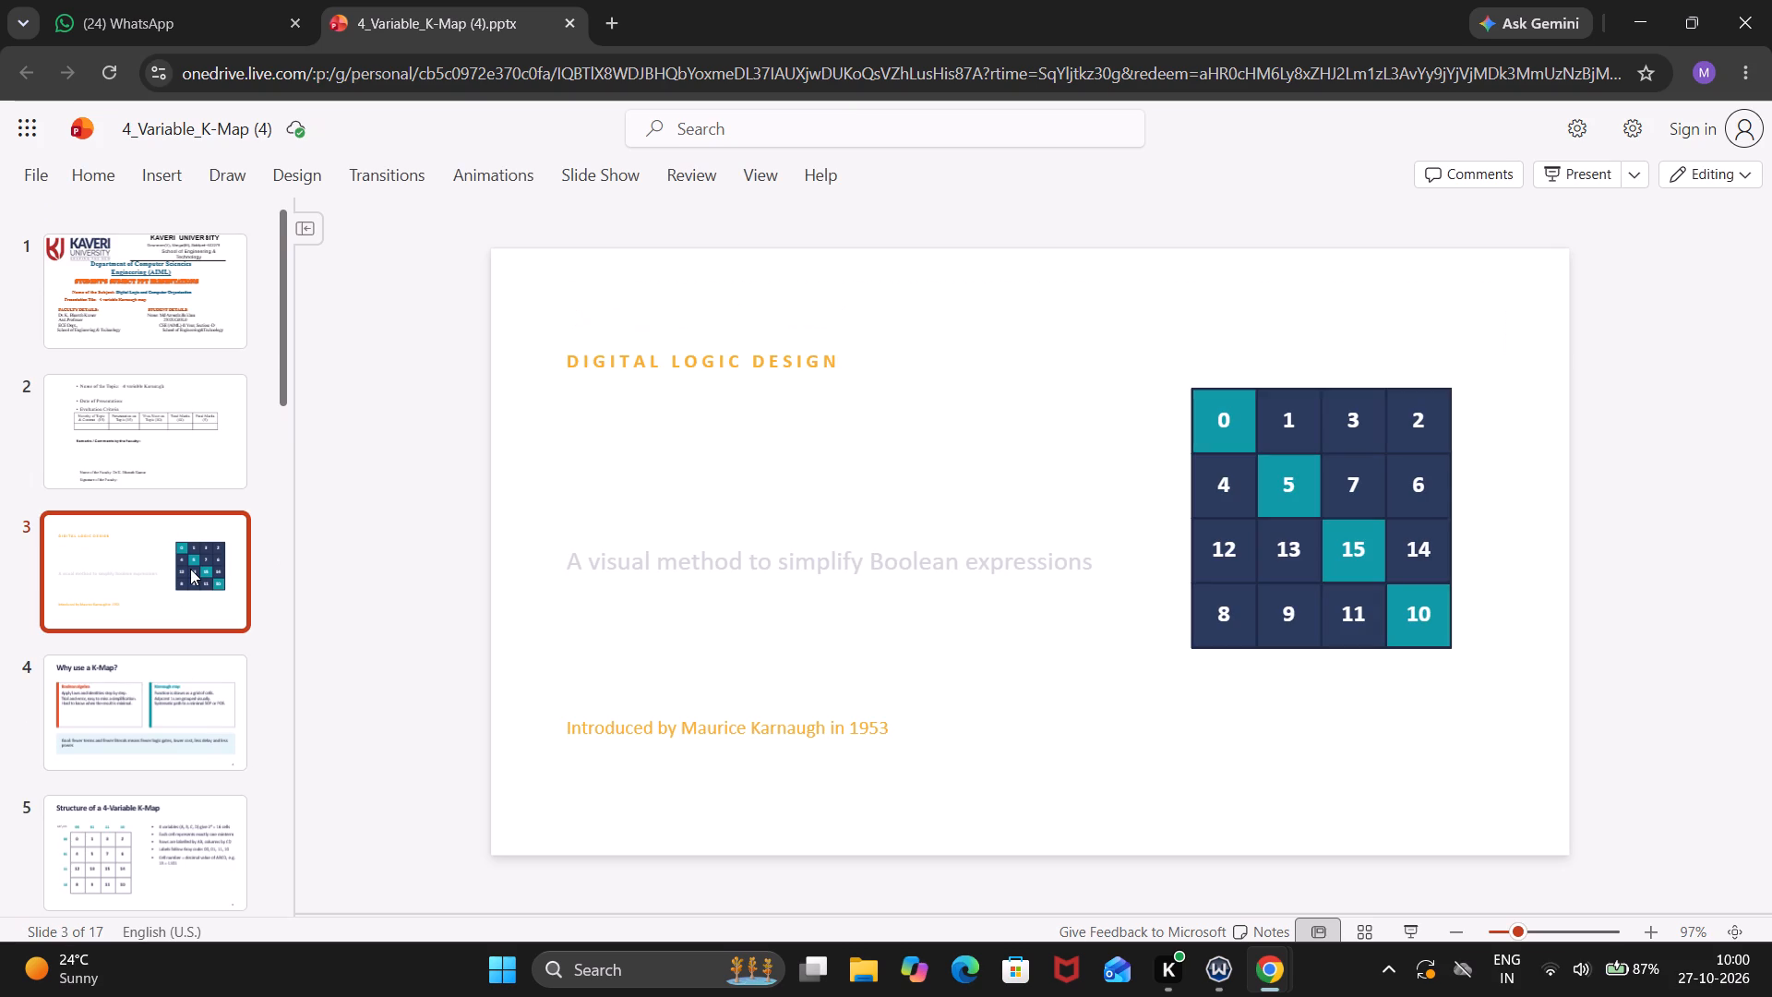
# Move the text block with the topic name, presentation date and evaluation criteria slightly down on slide 2.
pyautogui.click(186, 402)
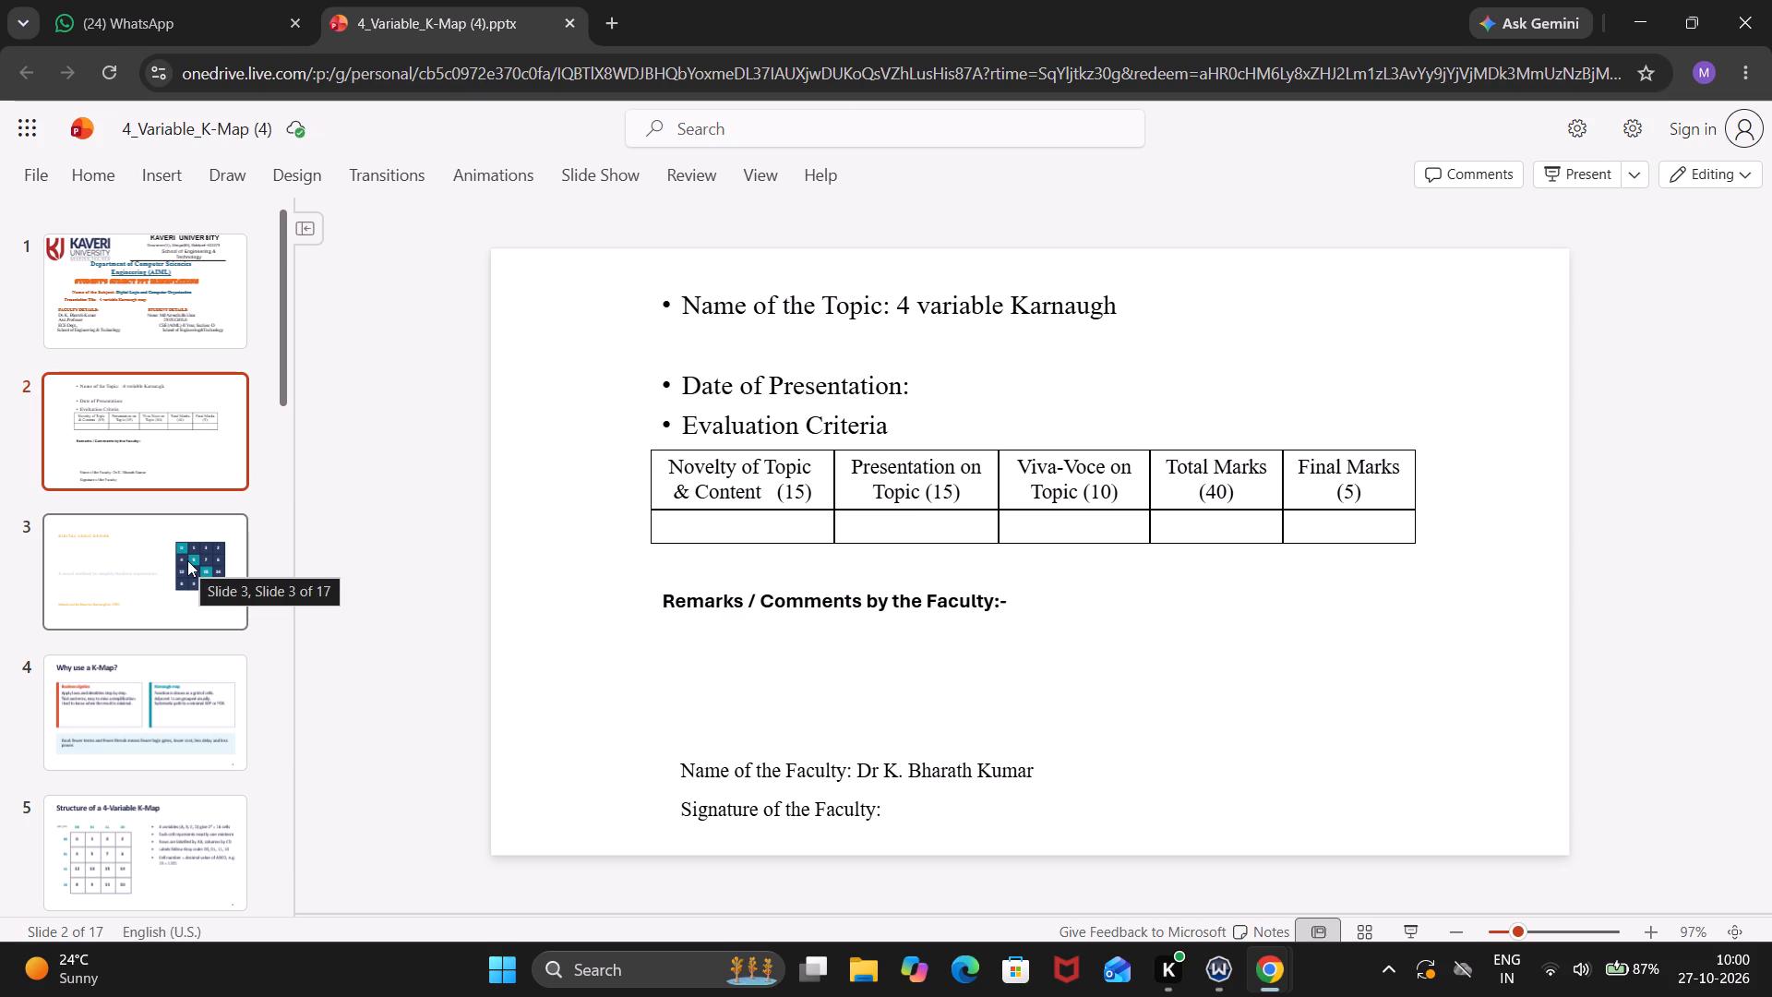
pyautogui.click(1143, 303)
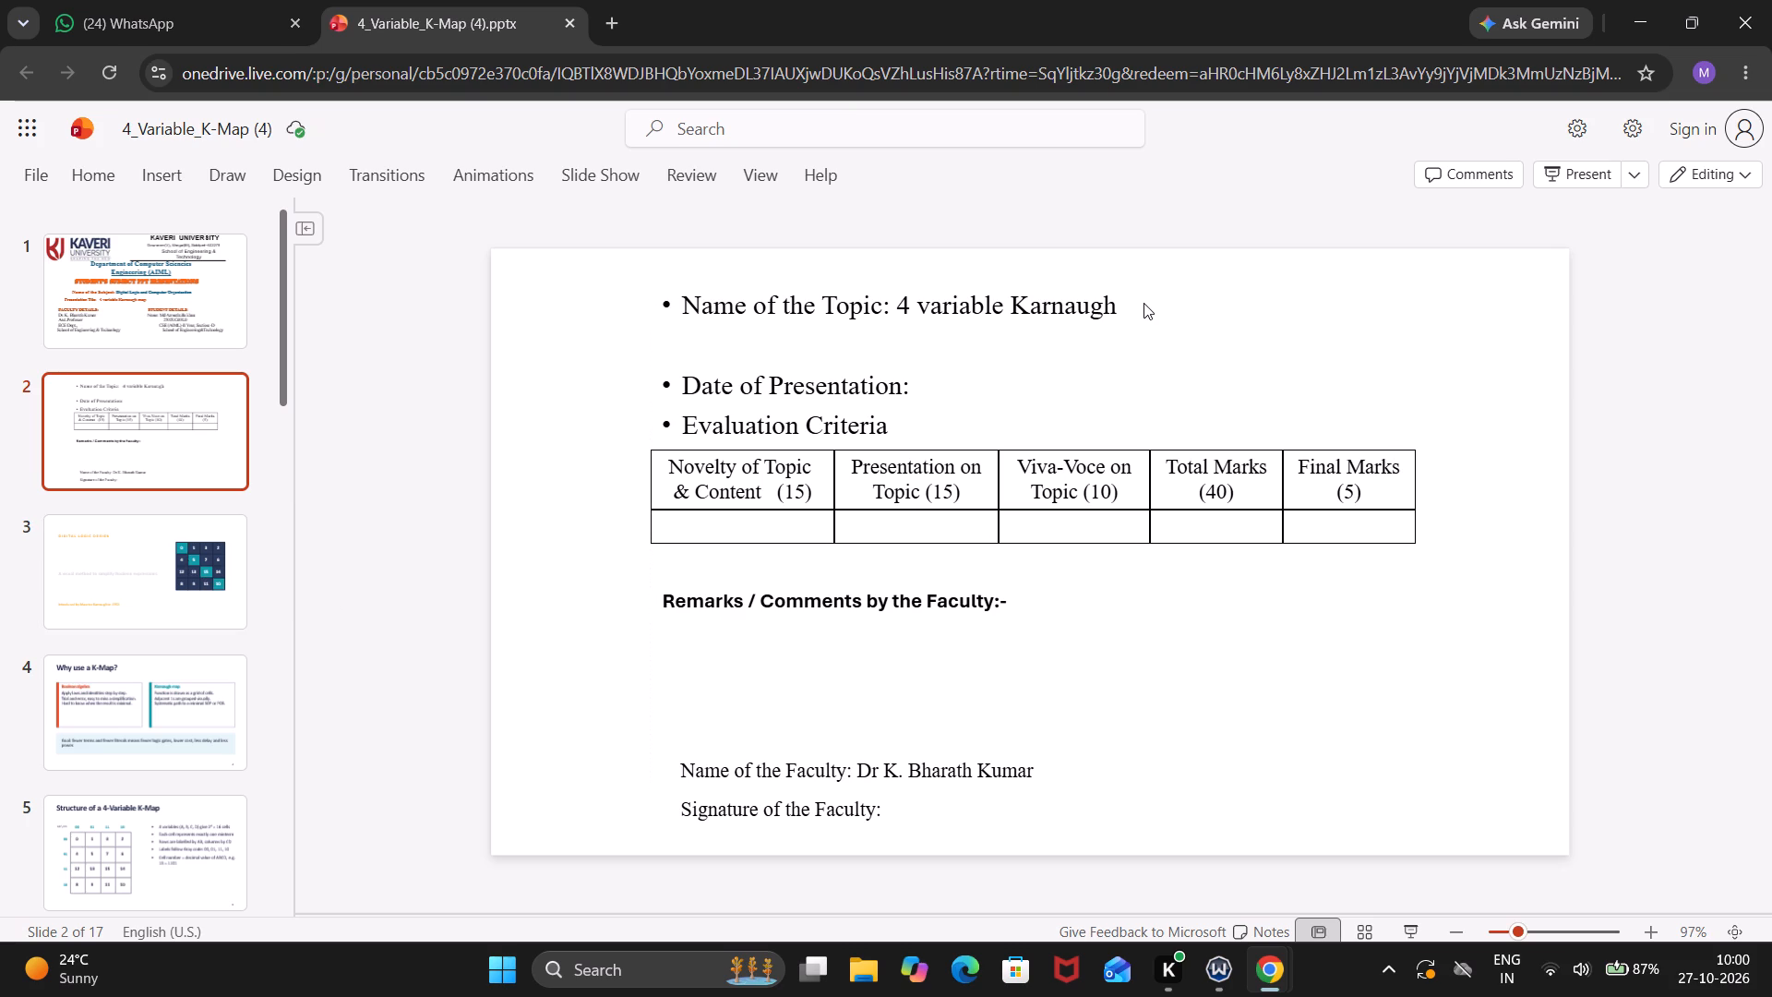
pyautogui.moveTo(1138, 288); pyautogui.dragTo(1138, 299)
pyautogui.click(1138, 299)
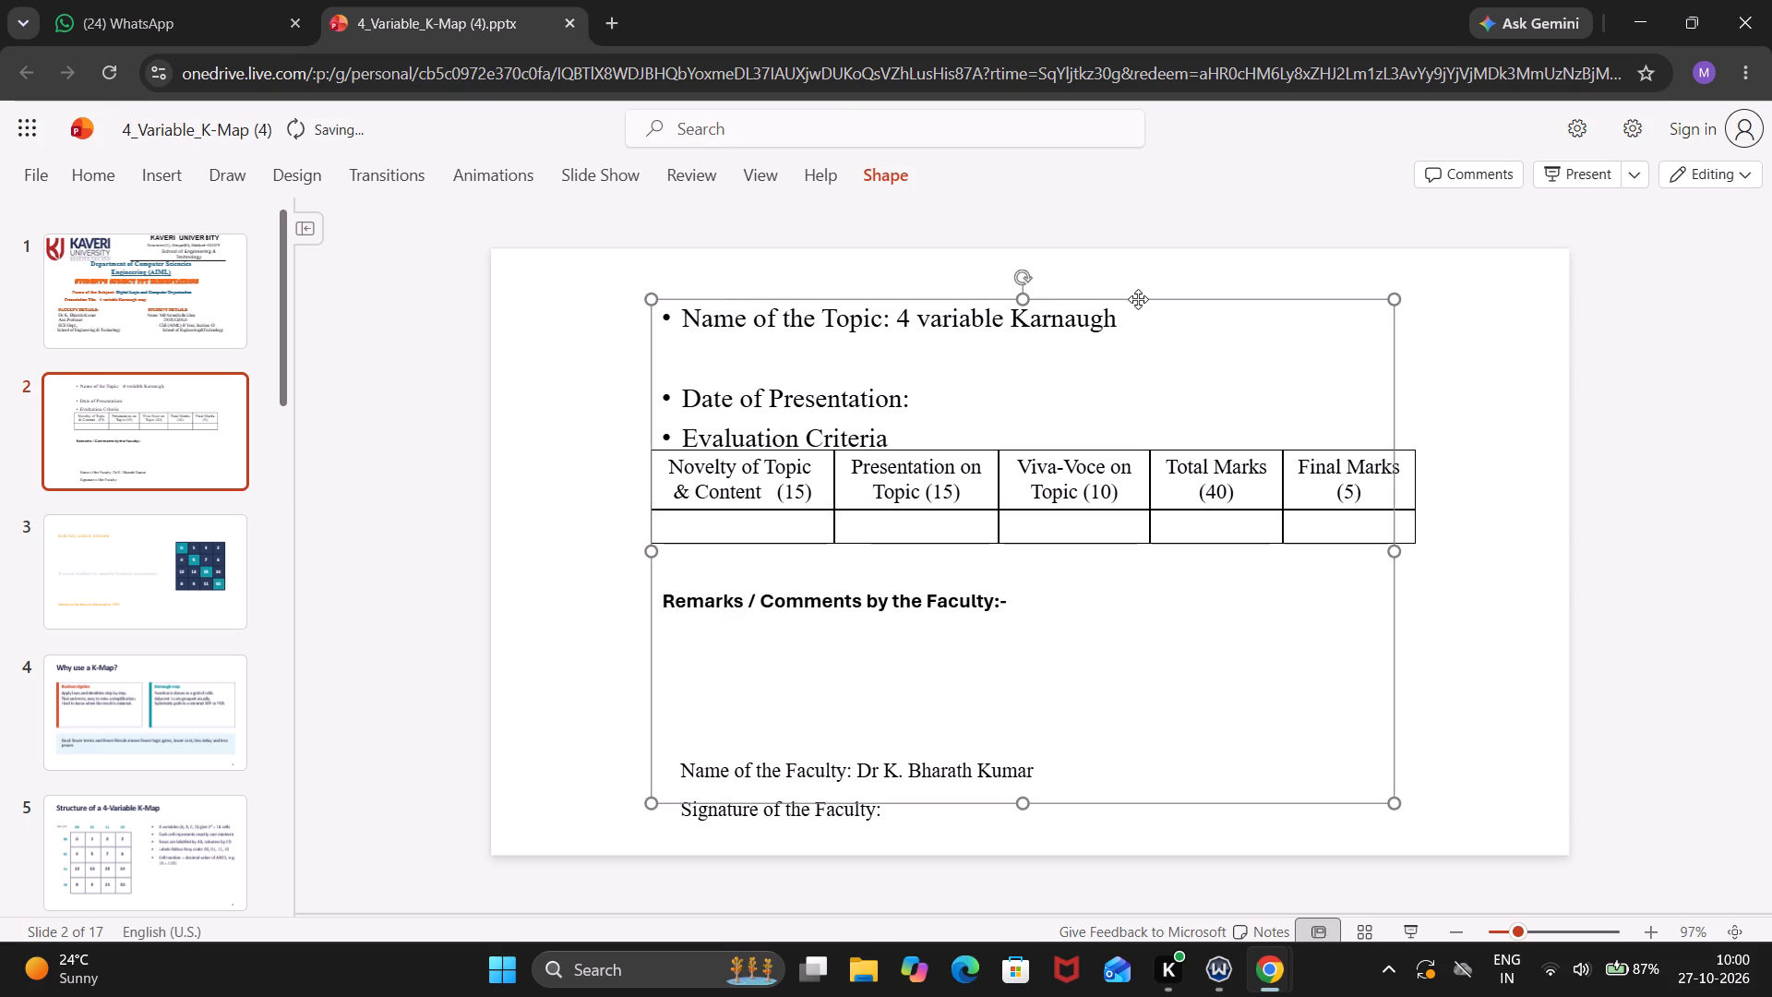
pyautogui.scroll(-1, 1132, 309)
pyautogui.click(1132, 367)
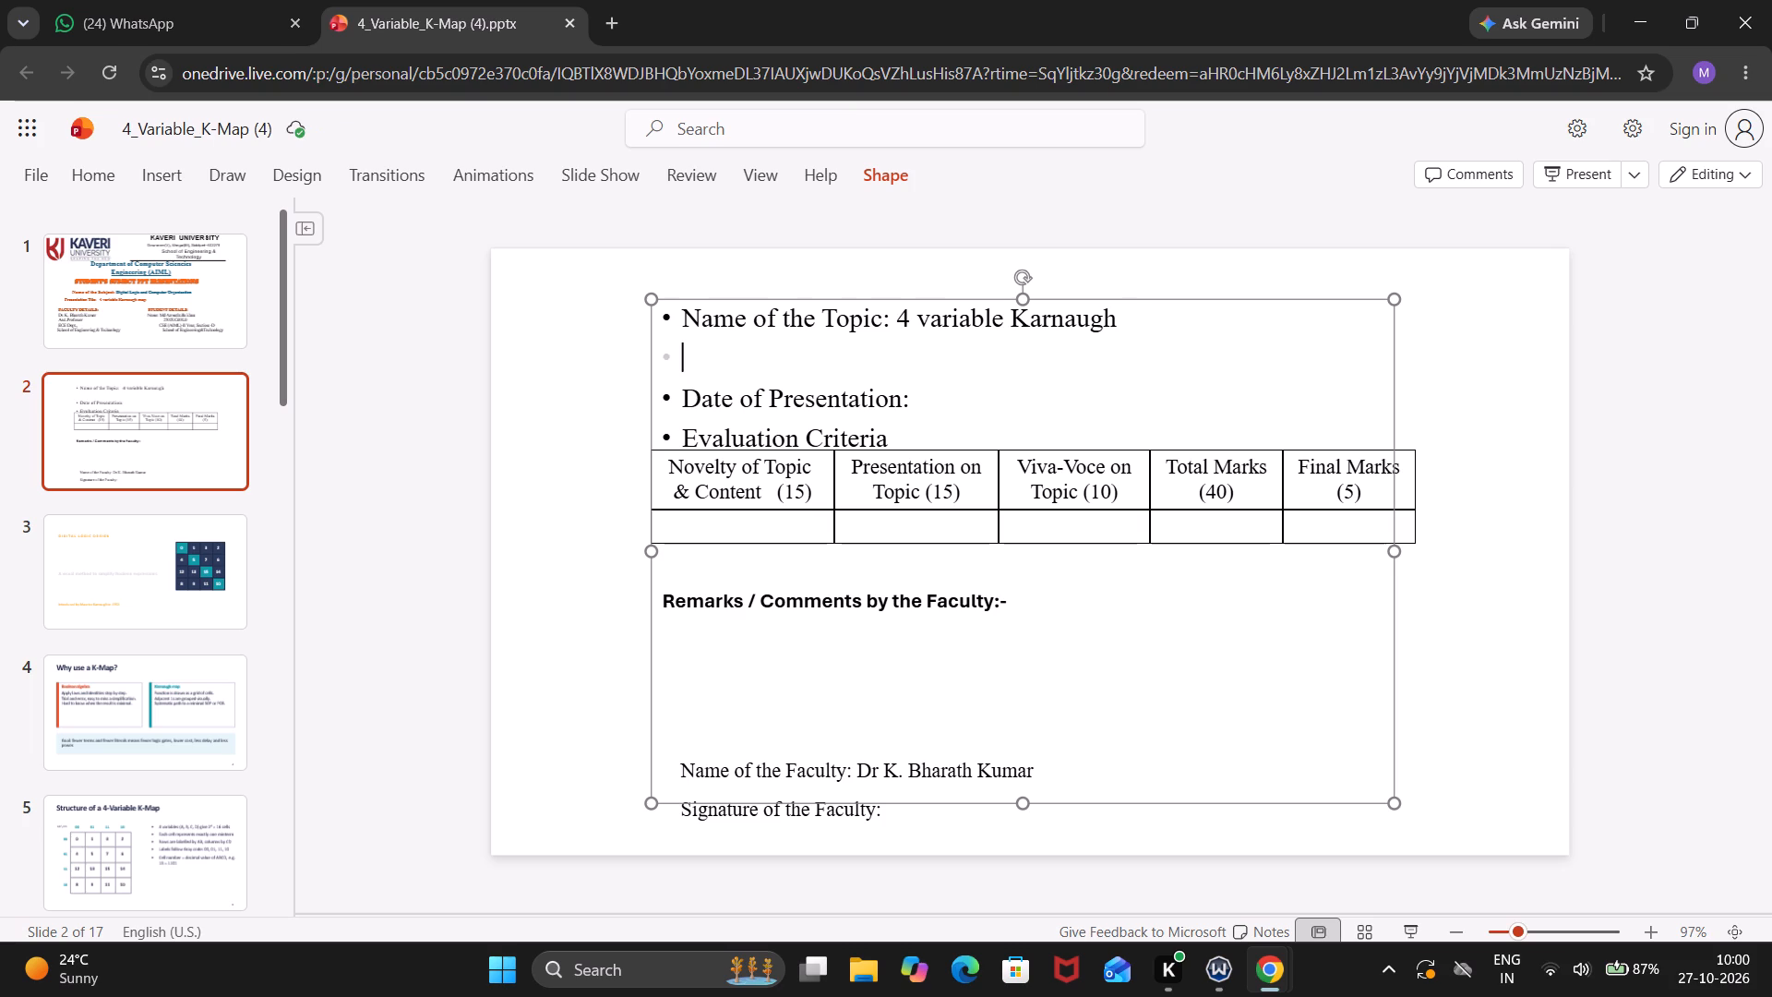
pyautogui.click(1027, 673)
pyautogui.click(628, 646)
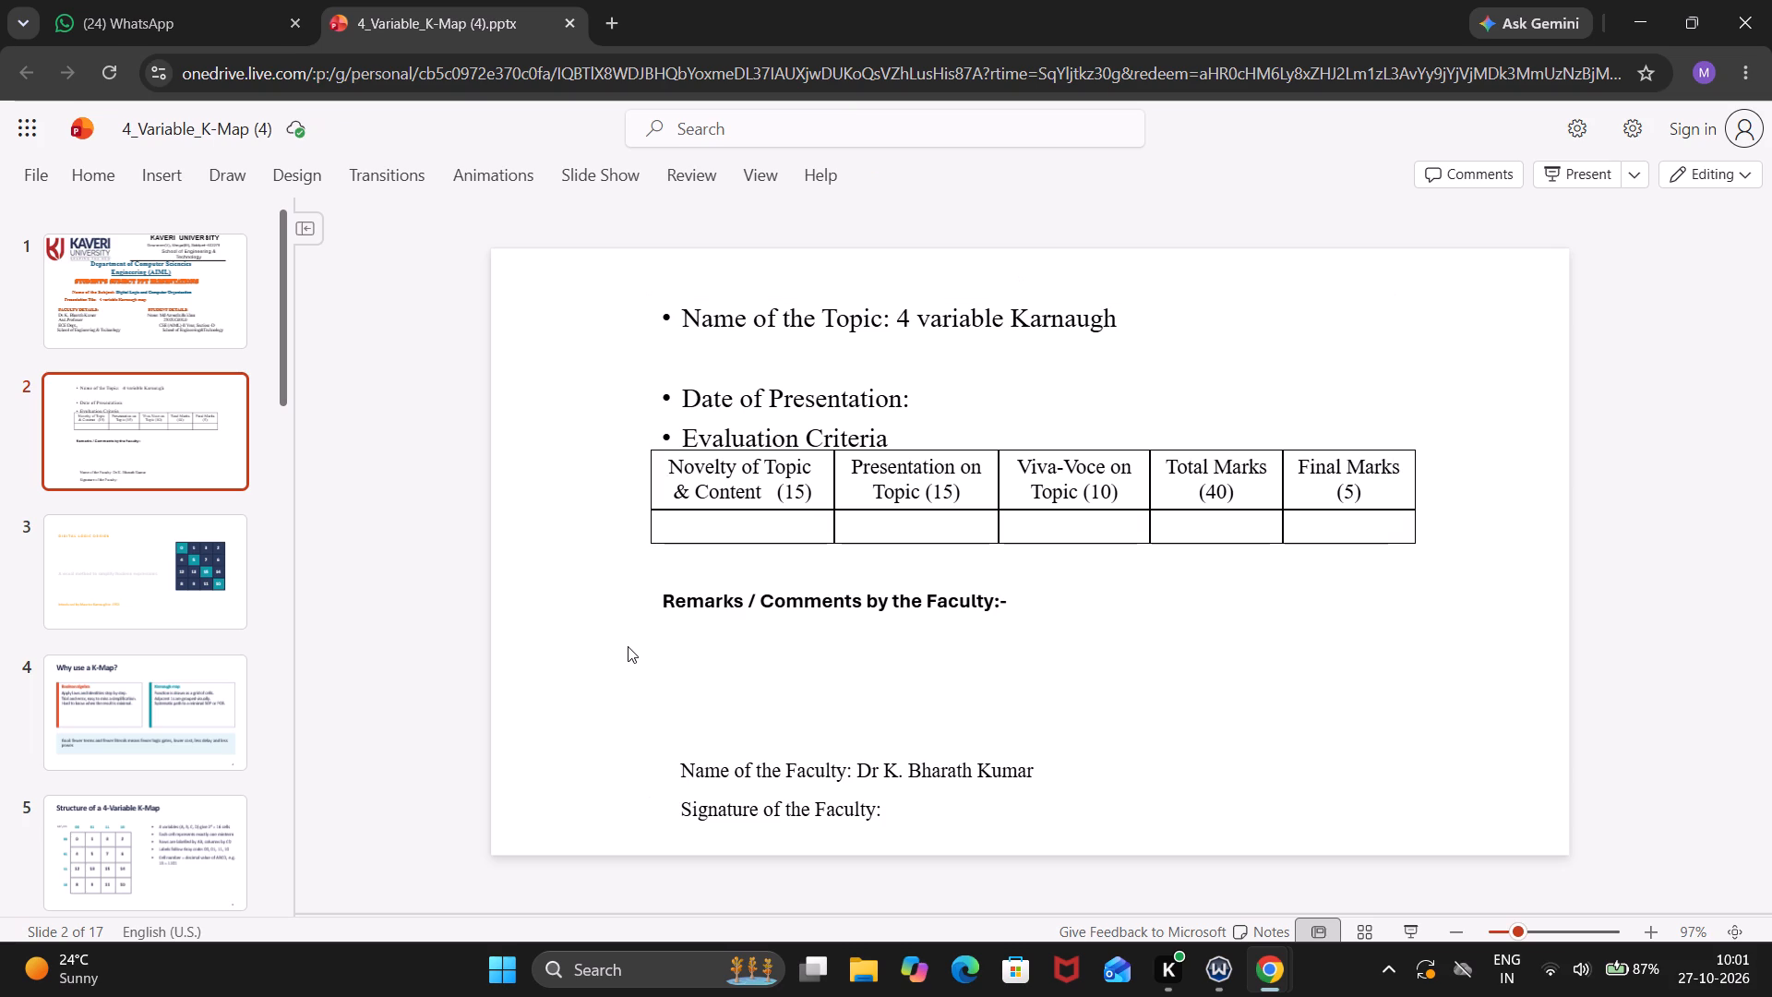
# Add the word "Map" after "4 variable Karnaugh" in the topic name on slide 2.
pyautogui.click(1119, 318)
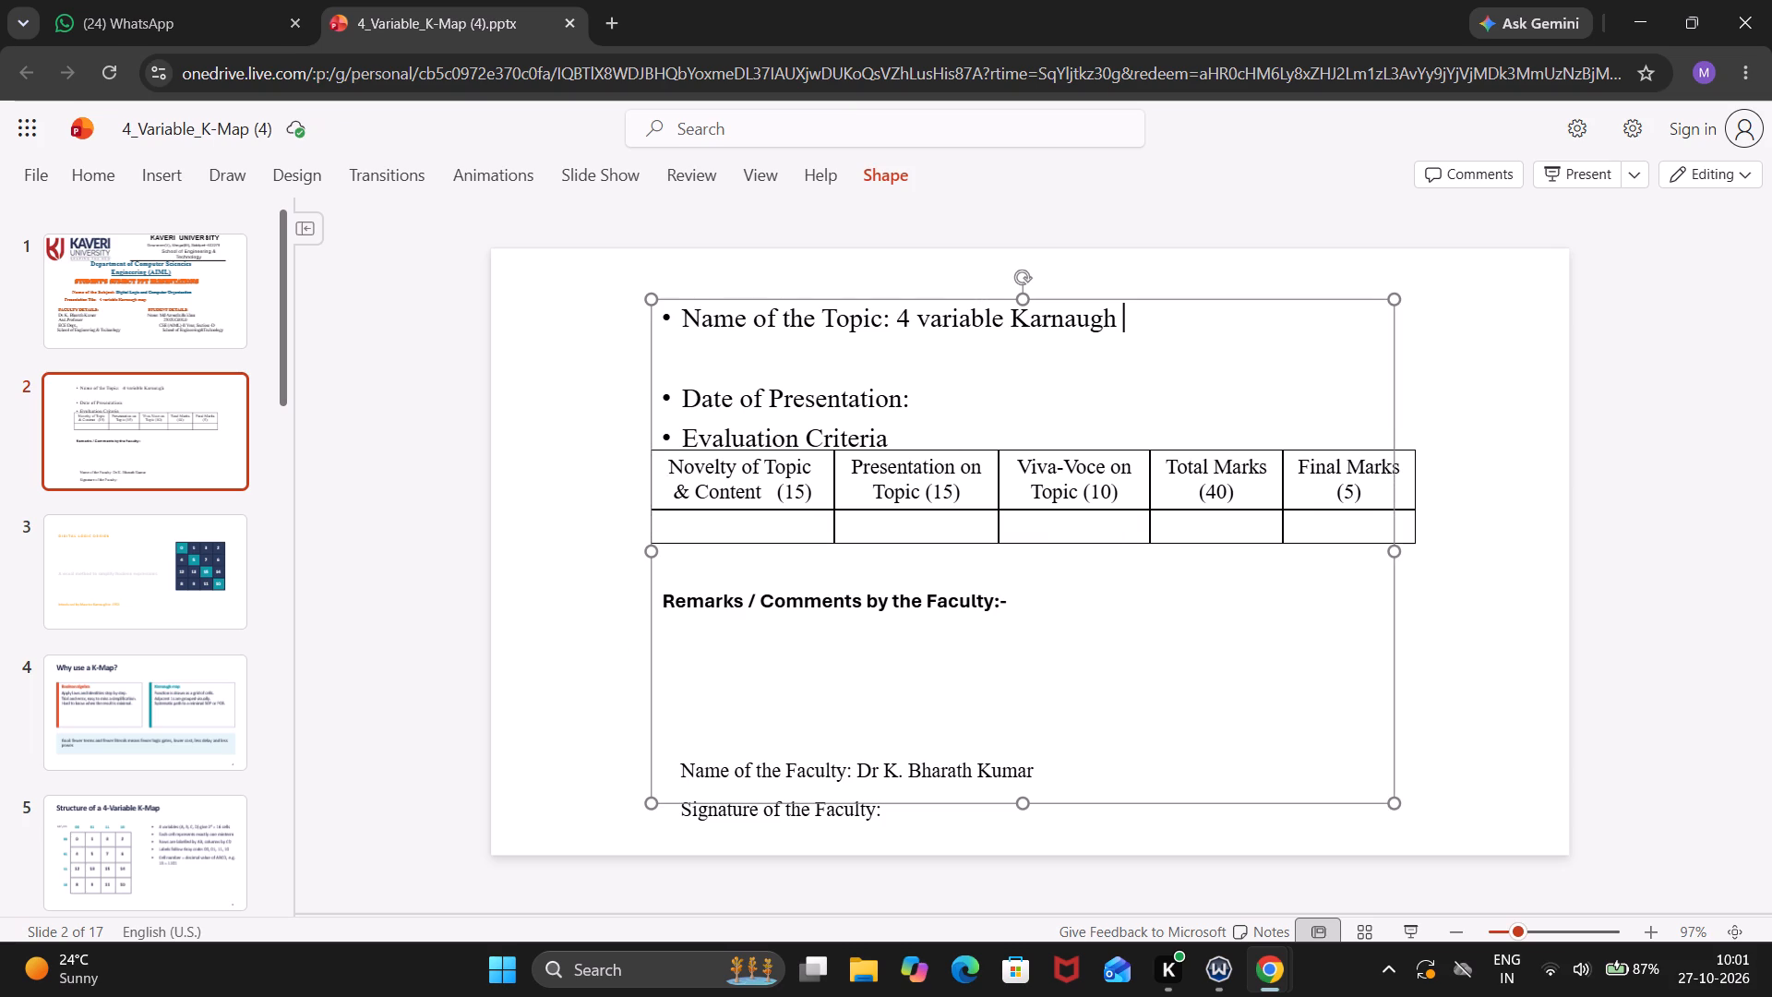
pyautogui.press('space')
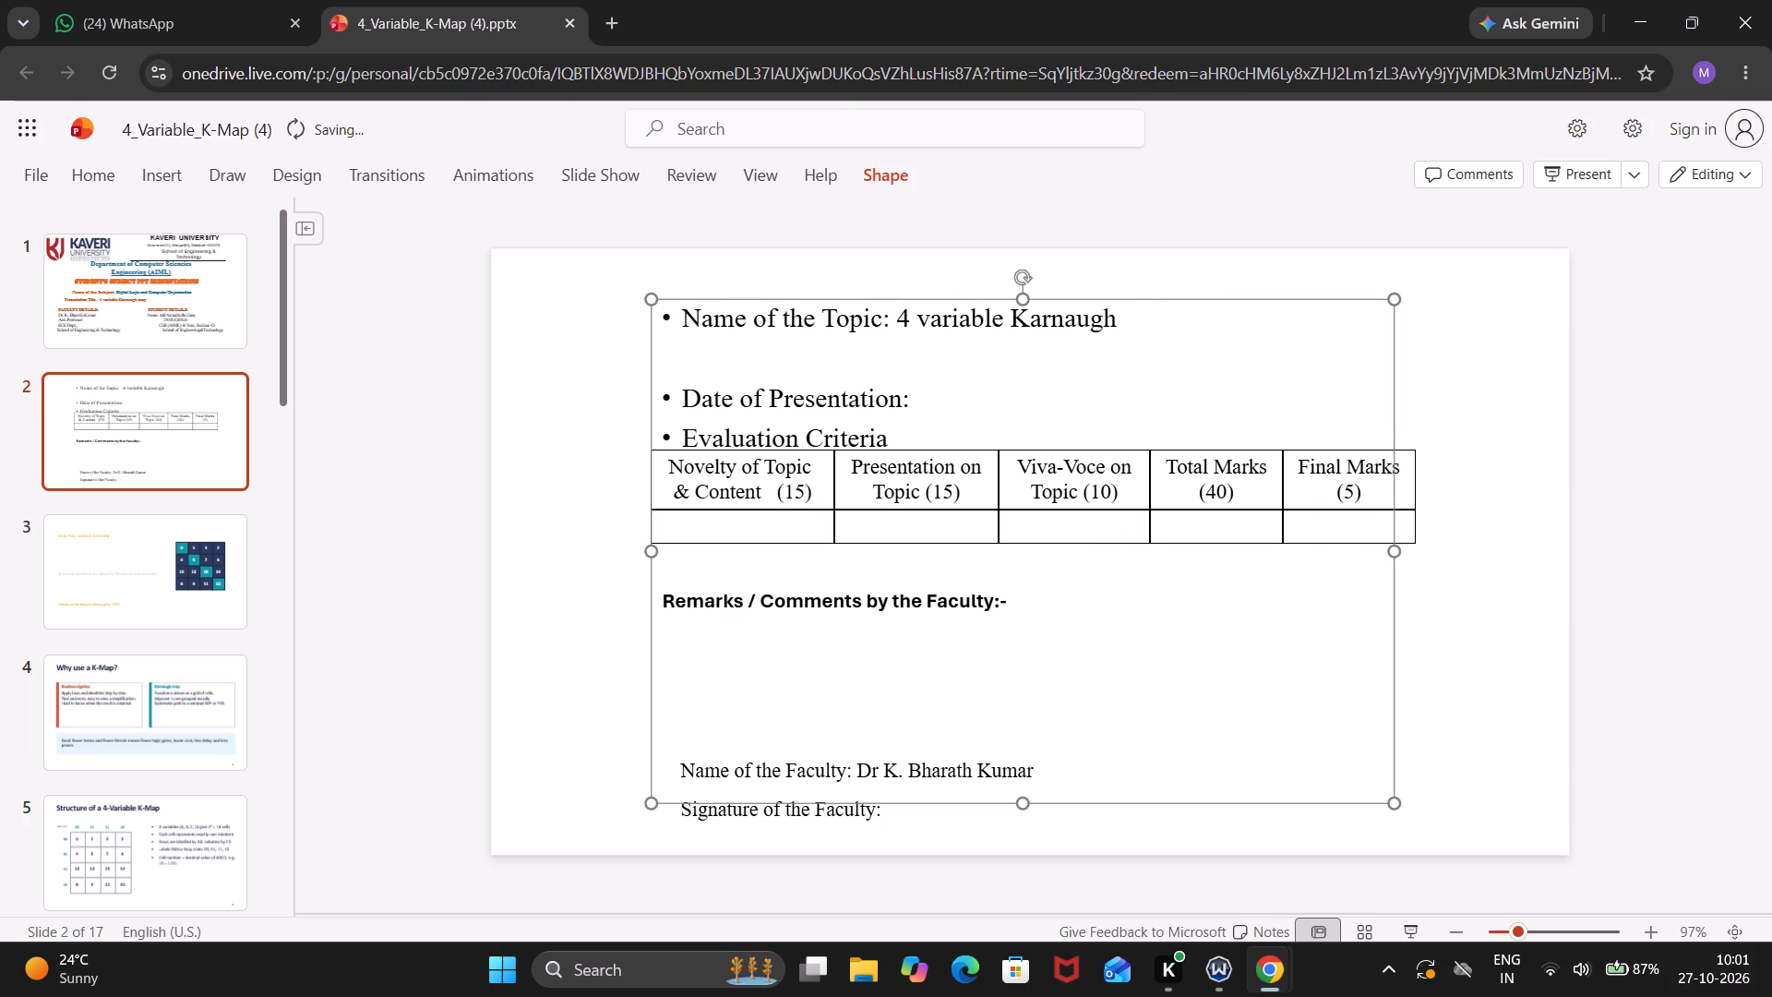
pyautogui.write('Map')
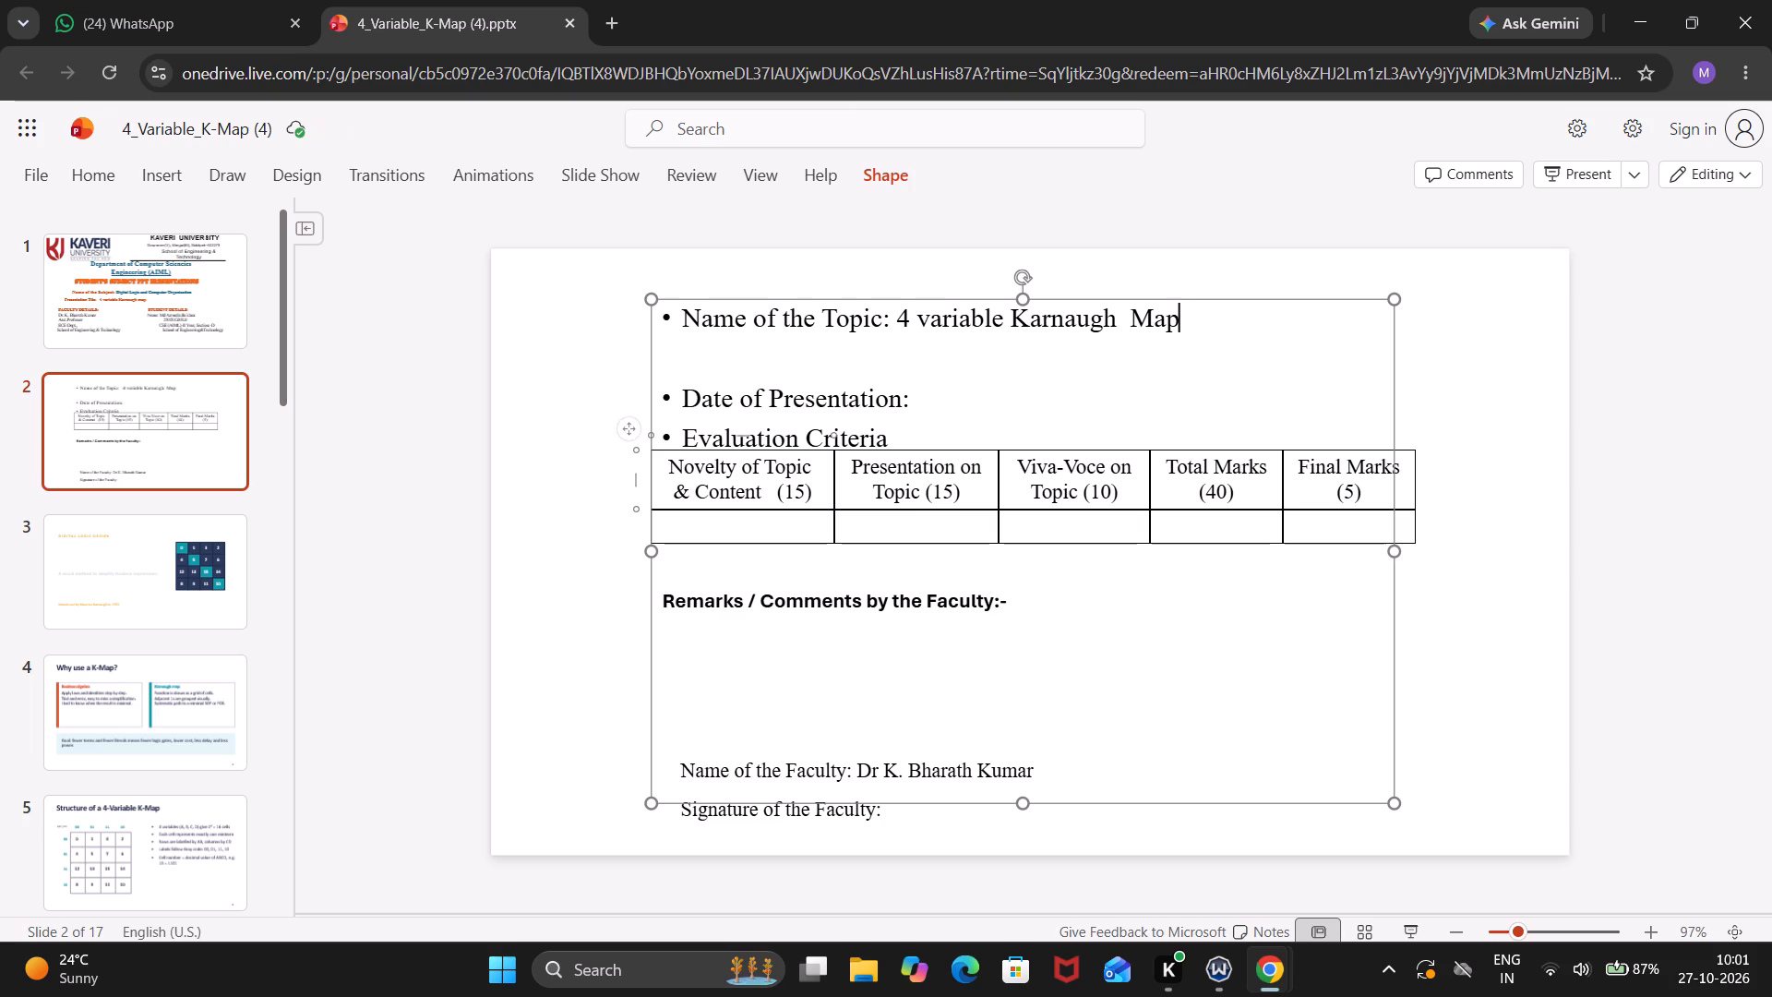
pyautogui.click(782, 673)
pyautogui.click(587, 632)
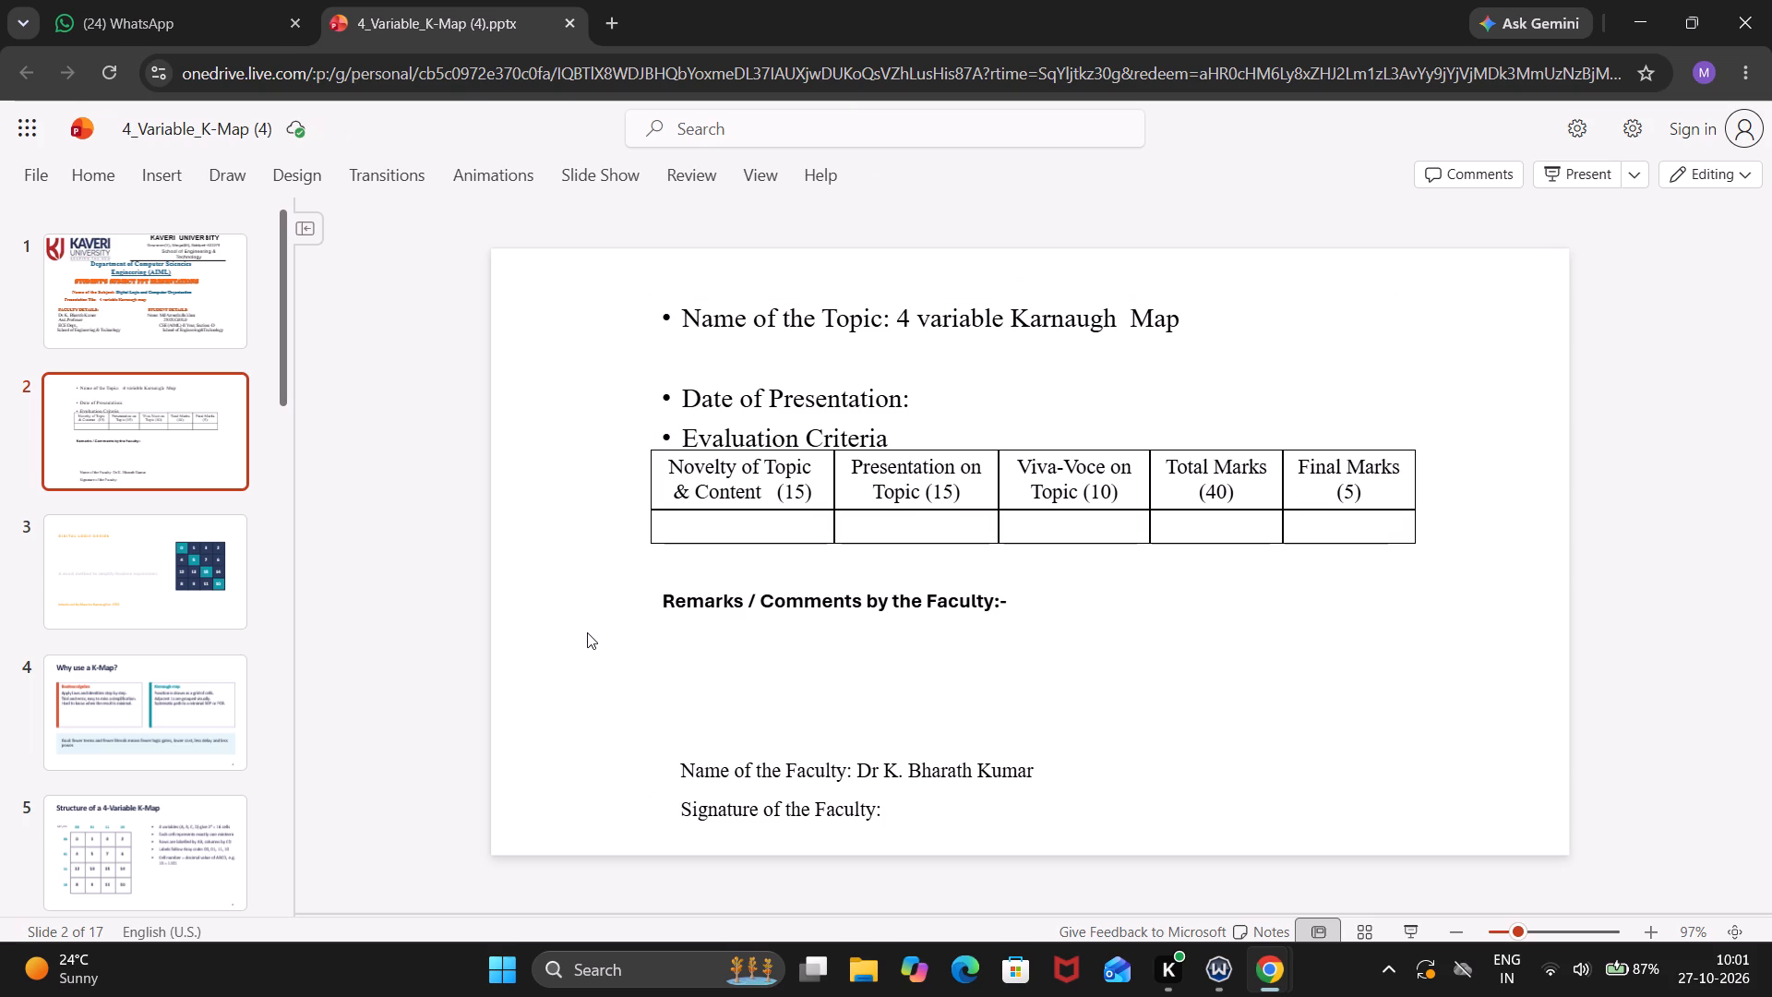
# Resize the evaluation table on slide 2, extending its bottom edge slightly downward and lowering its top edge clear of the Evaluation Criteria line.
pyautogui.click(759, 514)
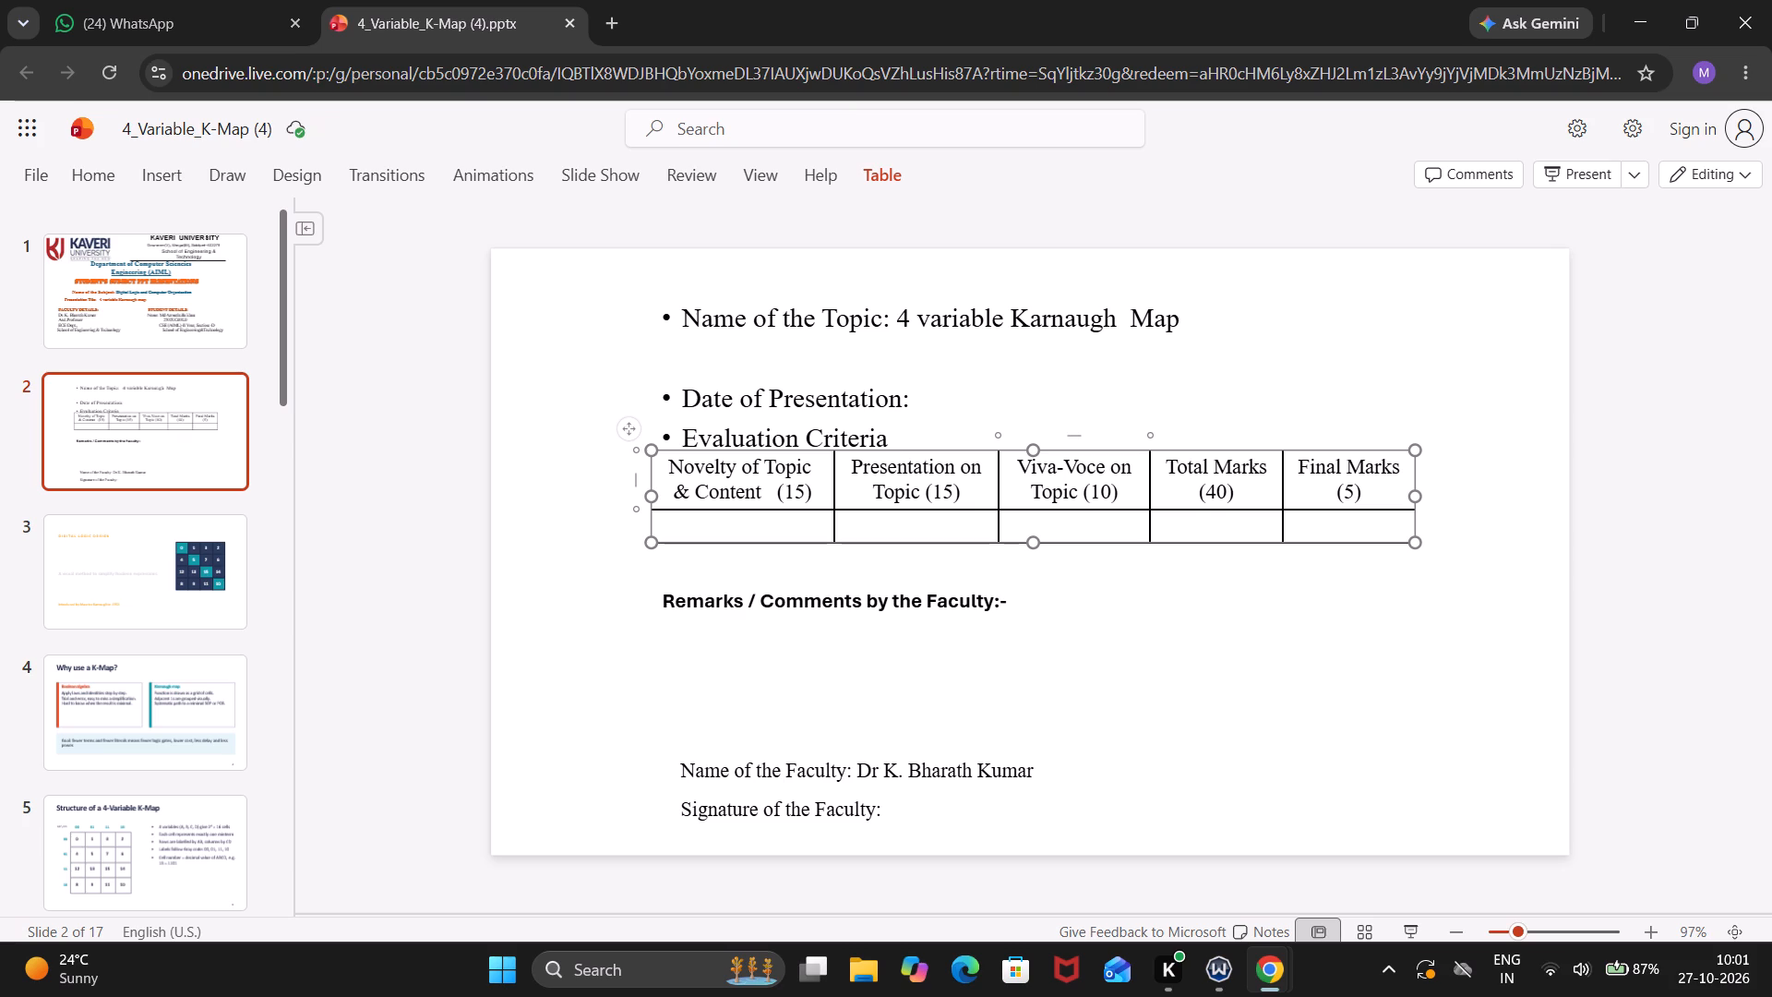
pyautogui.hscroll(1, 1011, 510)
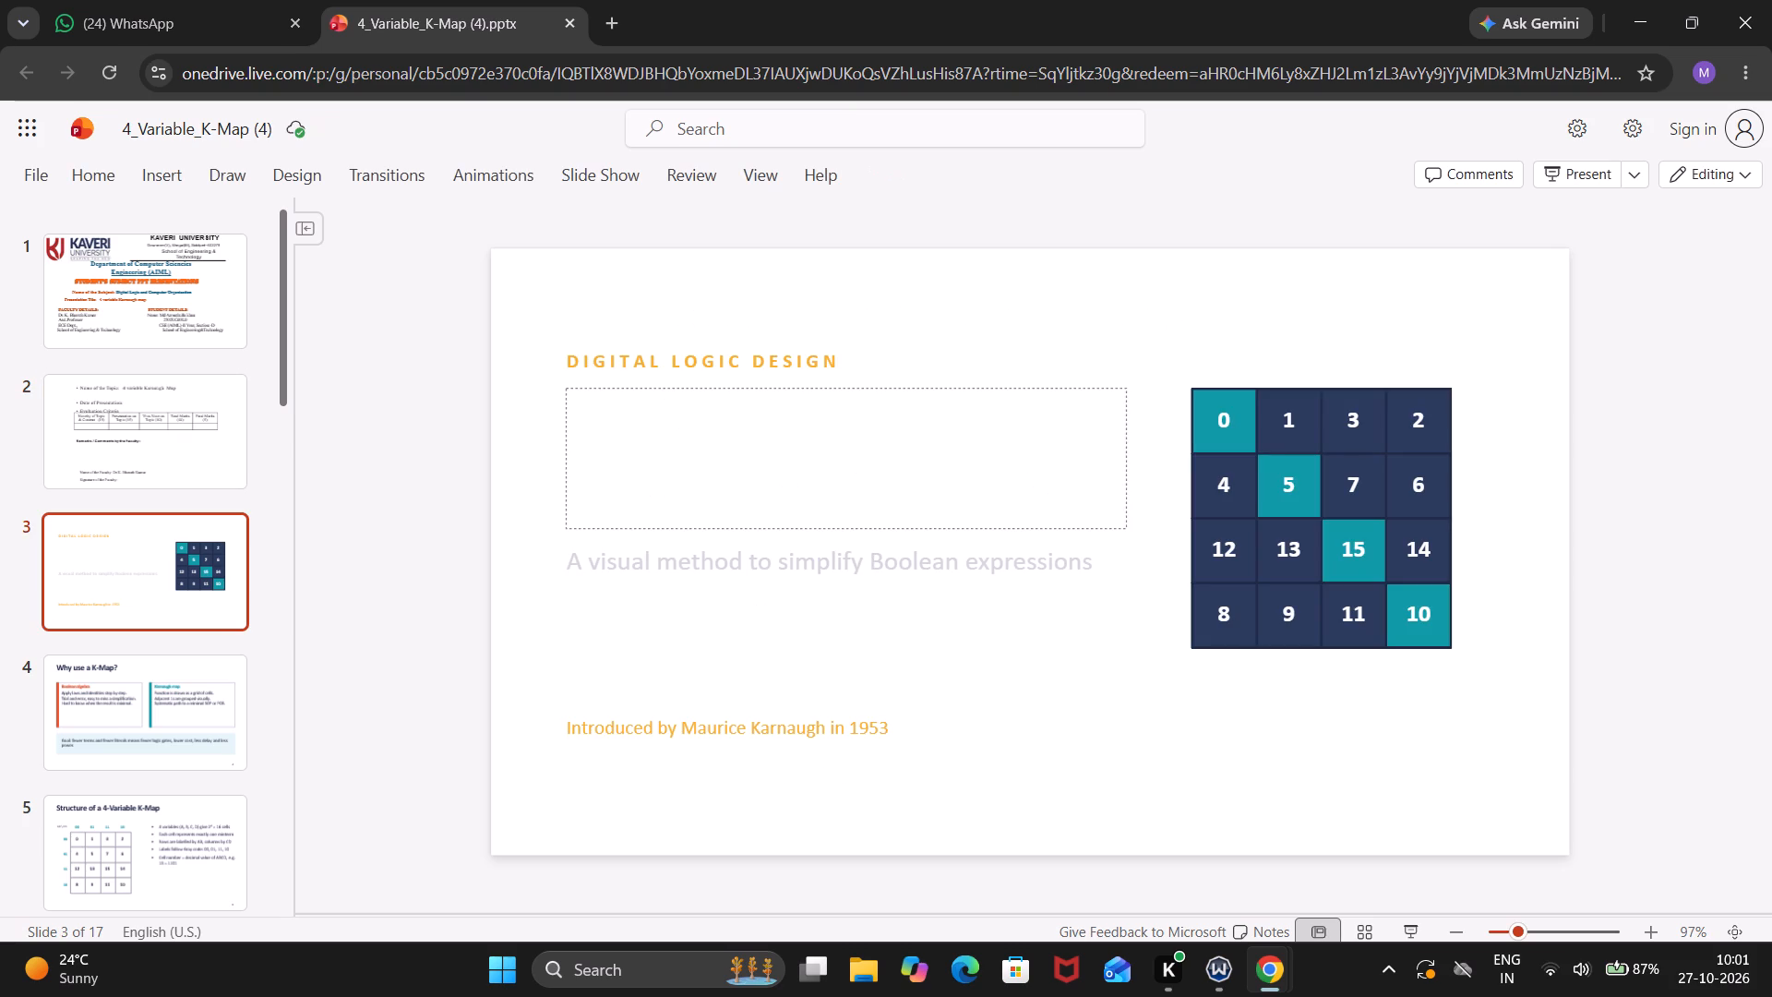
pyautogui.click(192, 450)
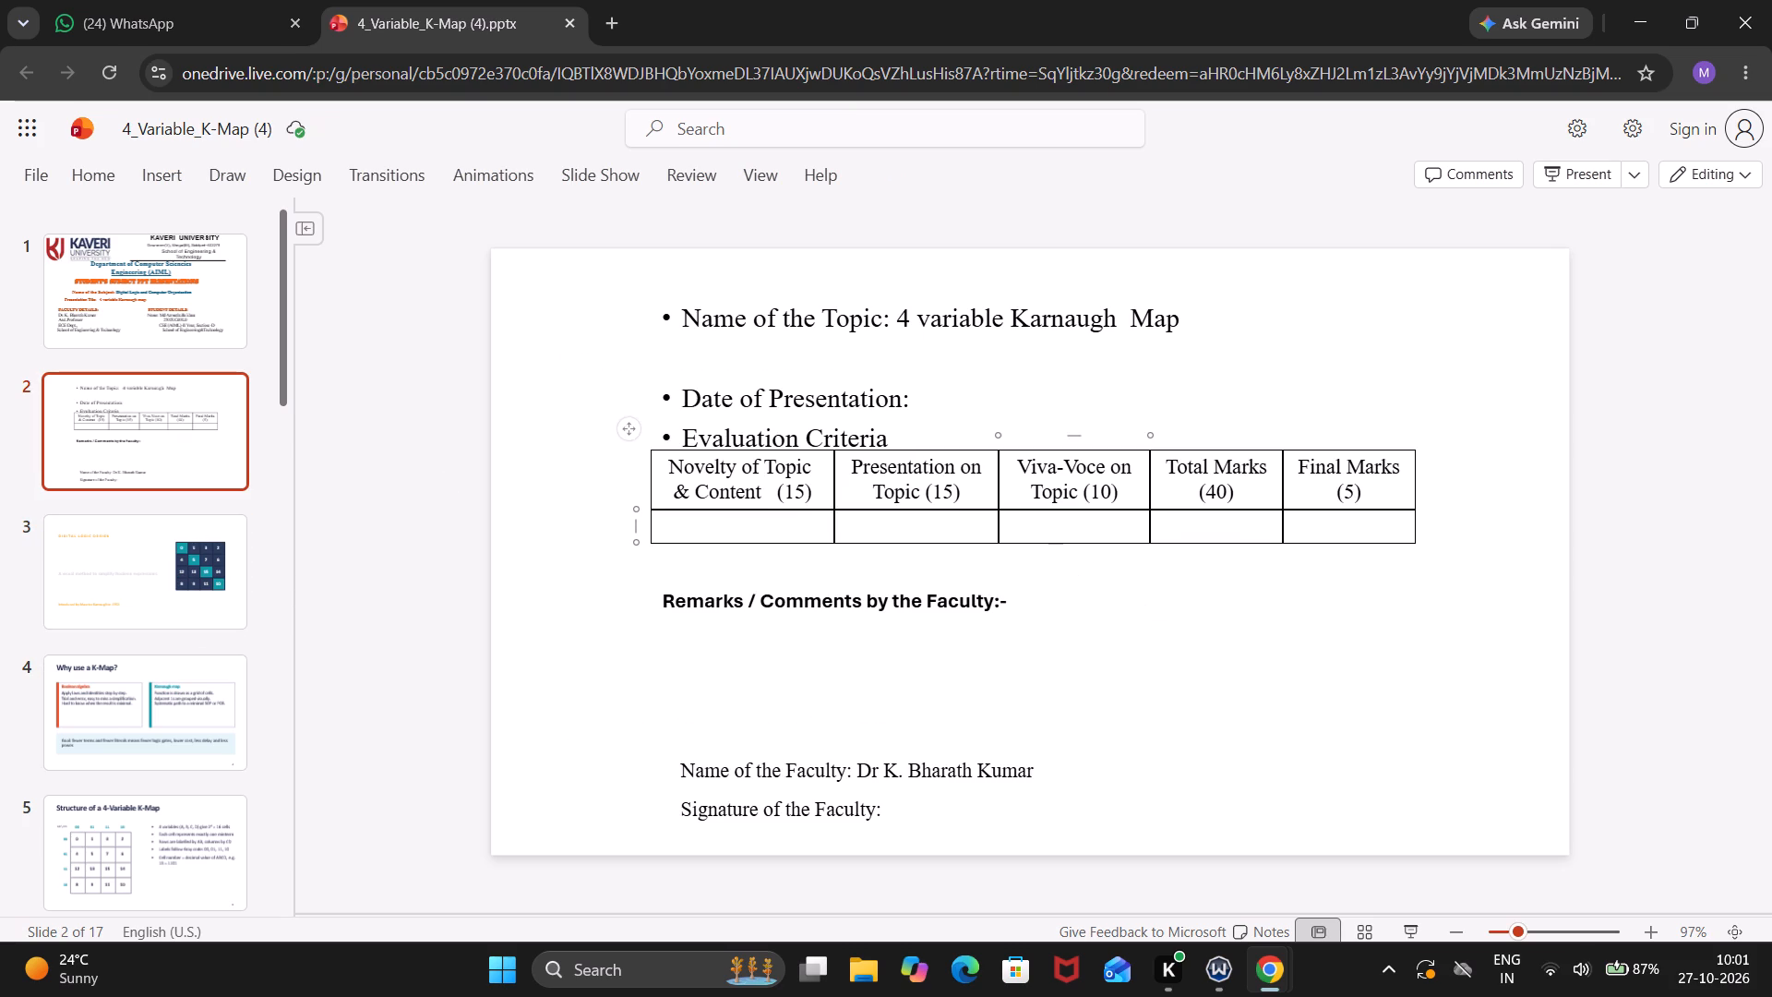
pyautogui.click(1018, 516)
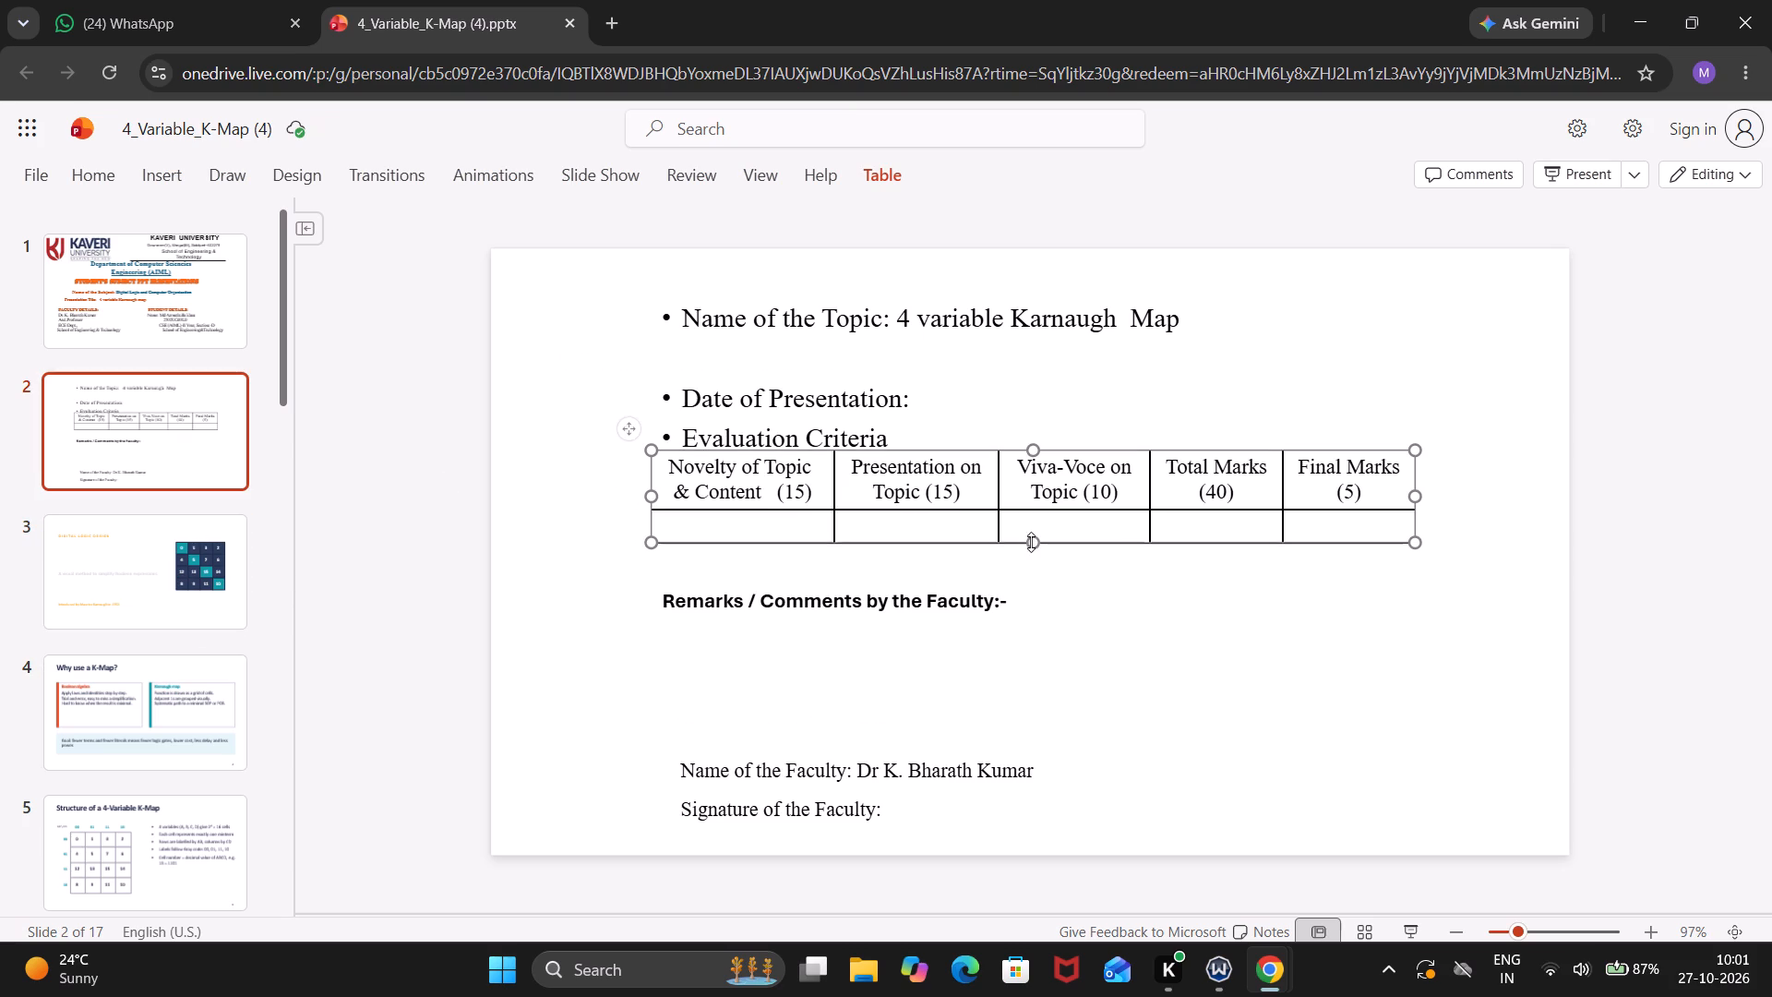
pyautogui.moveTo(1029, 541); pyautogui.dragTo(1036, 559)
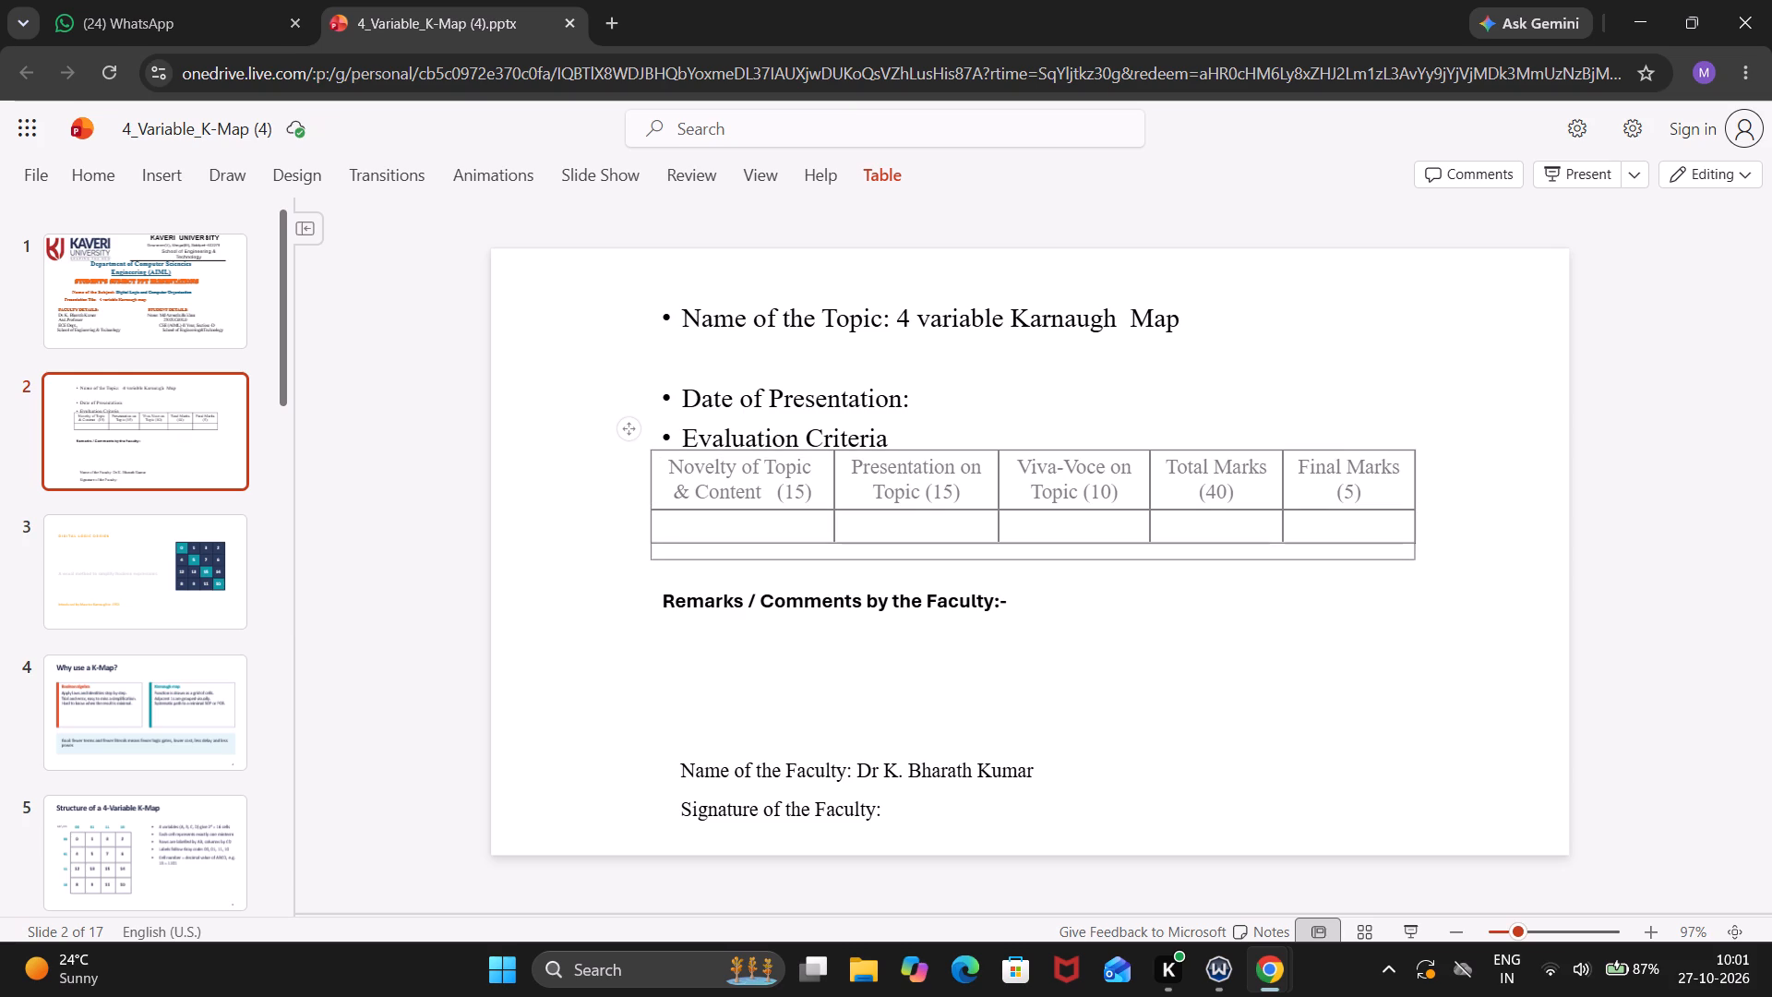
pyautogui.moveTo(1036, 559); pyautogui.dragTo(1035, 562)
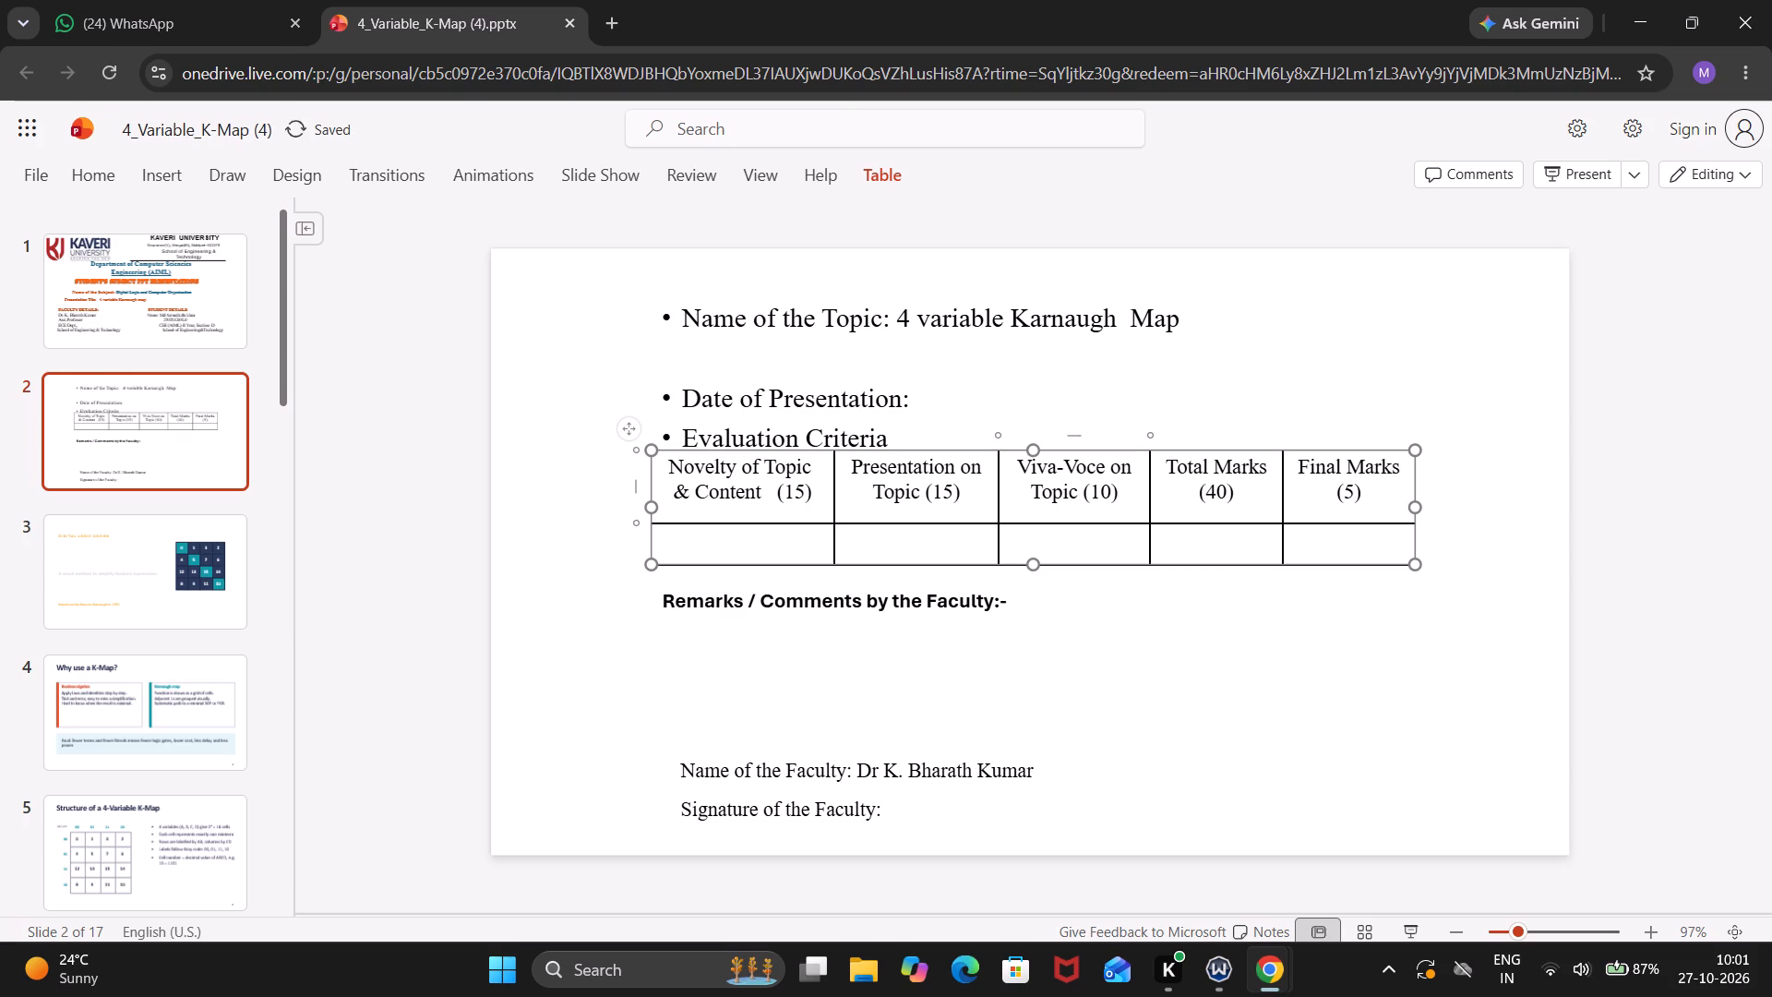
pyautogui.click(1031, 455)
pyautogui.click(1034, 450)
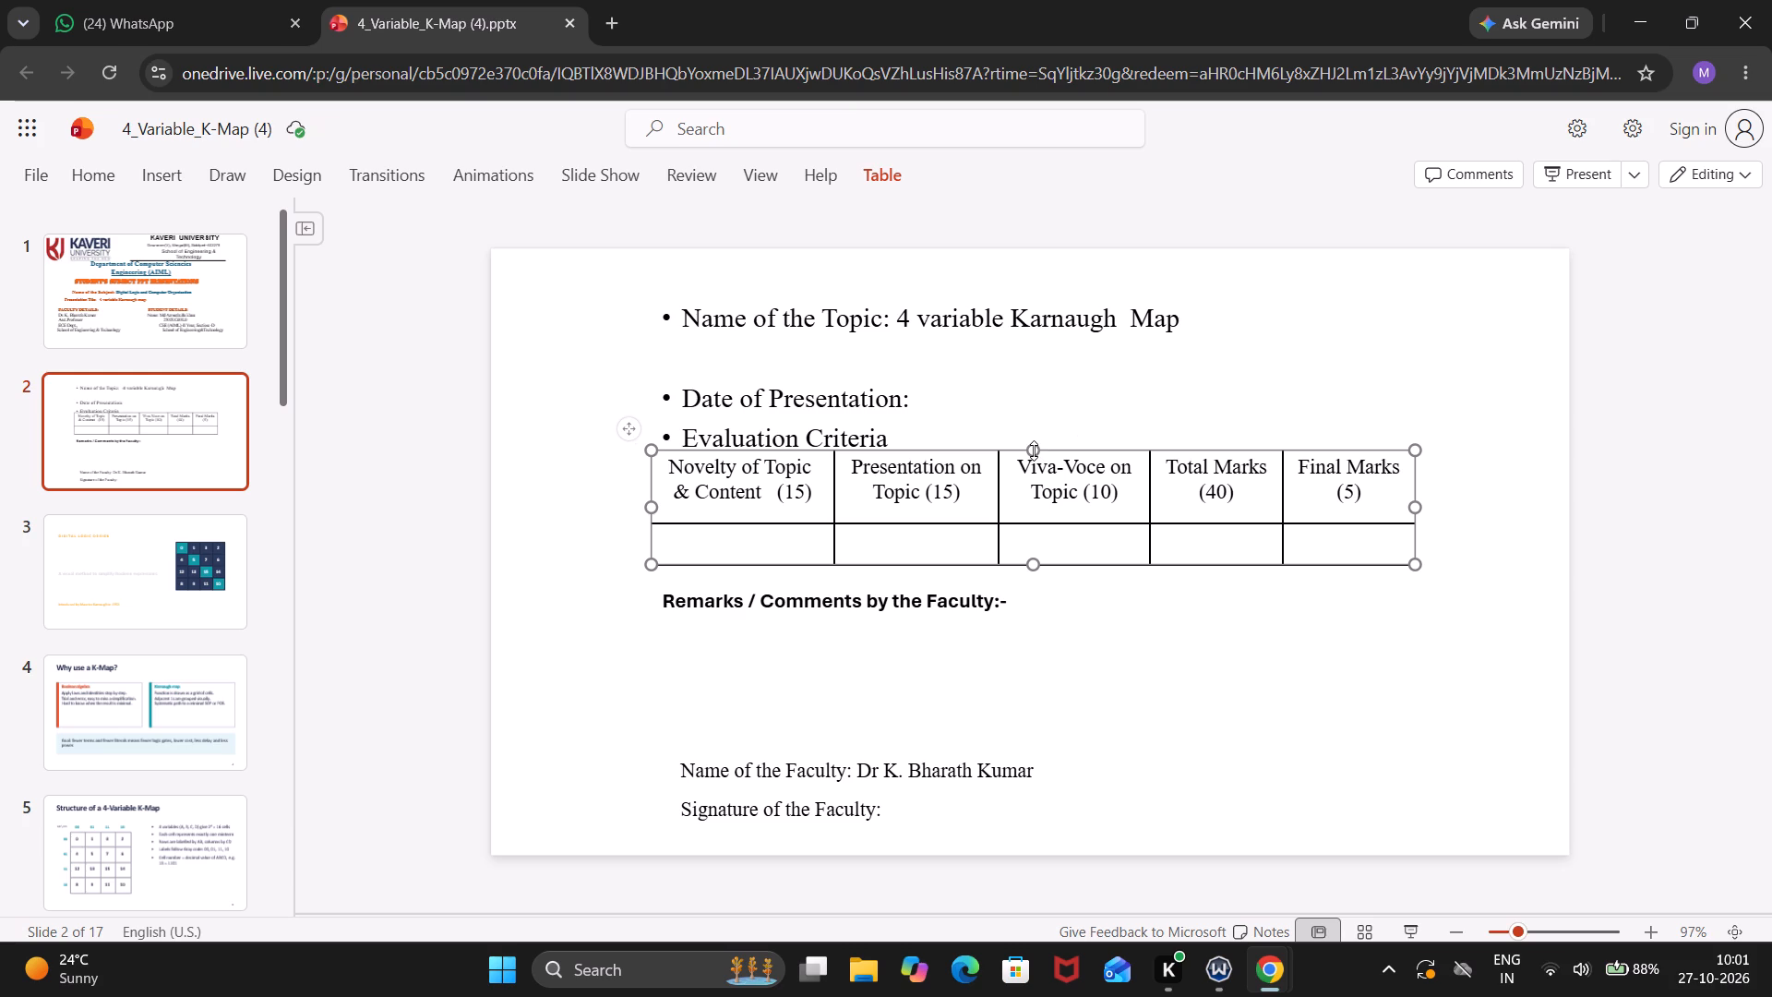
pyautogui.moveTo(1034, 450); pyautogui.dragTo(1033, 464)
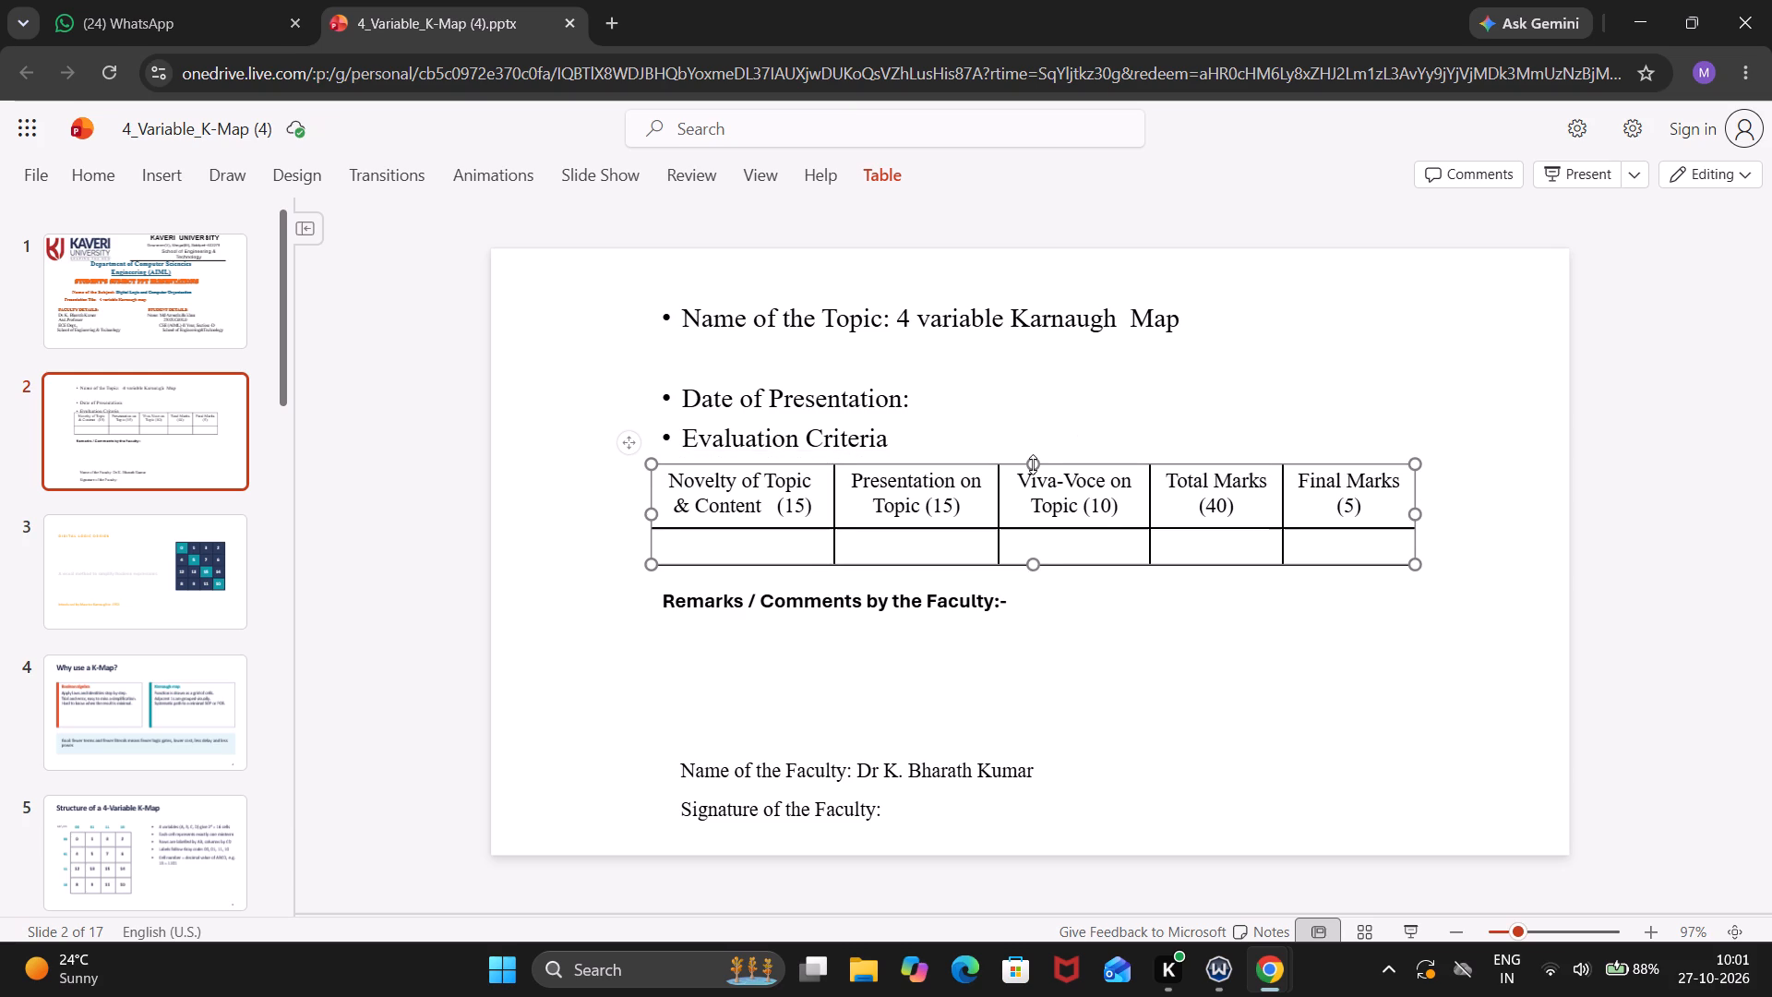
pyautogui.click(617, 621)
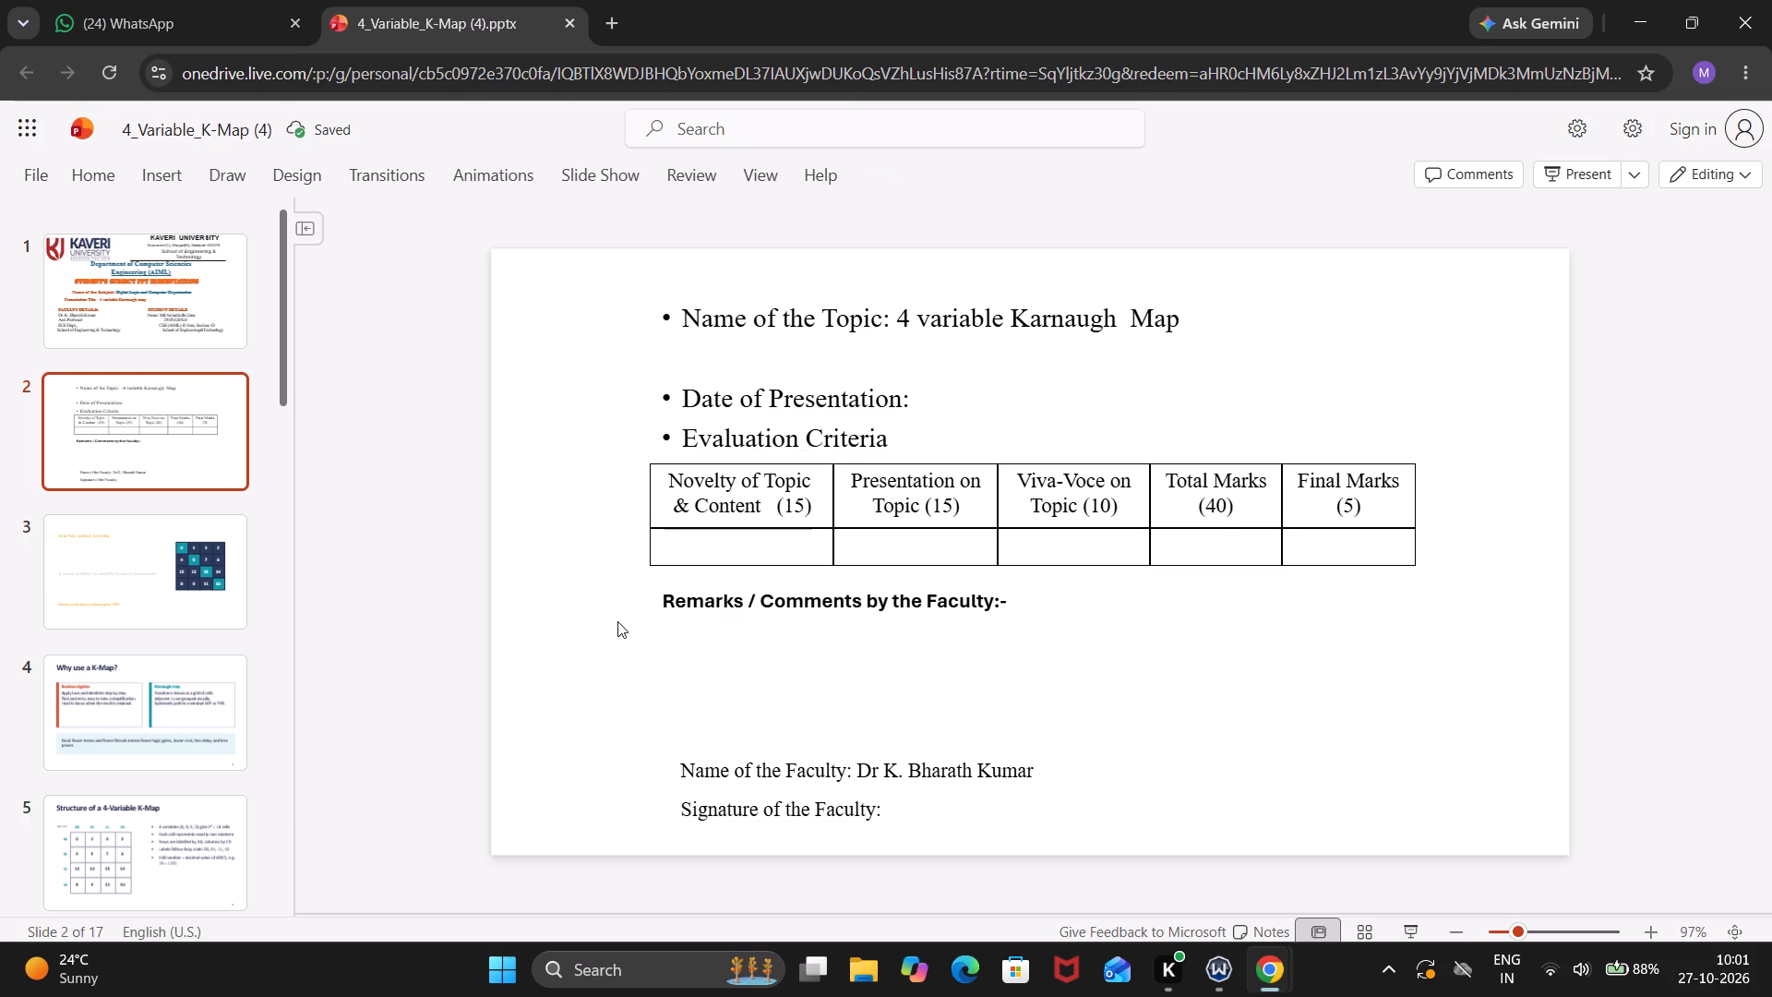
pyautogui.click(100, 582)
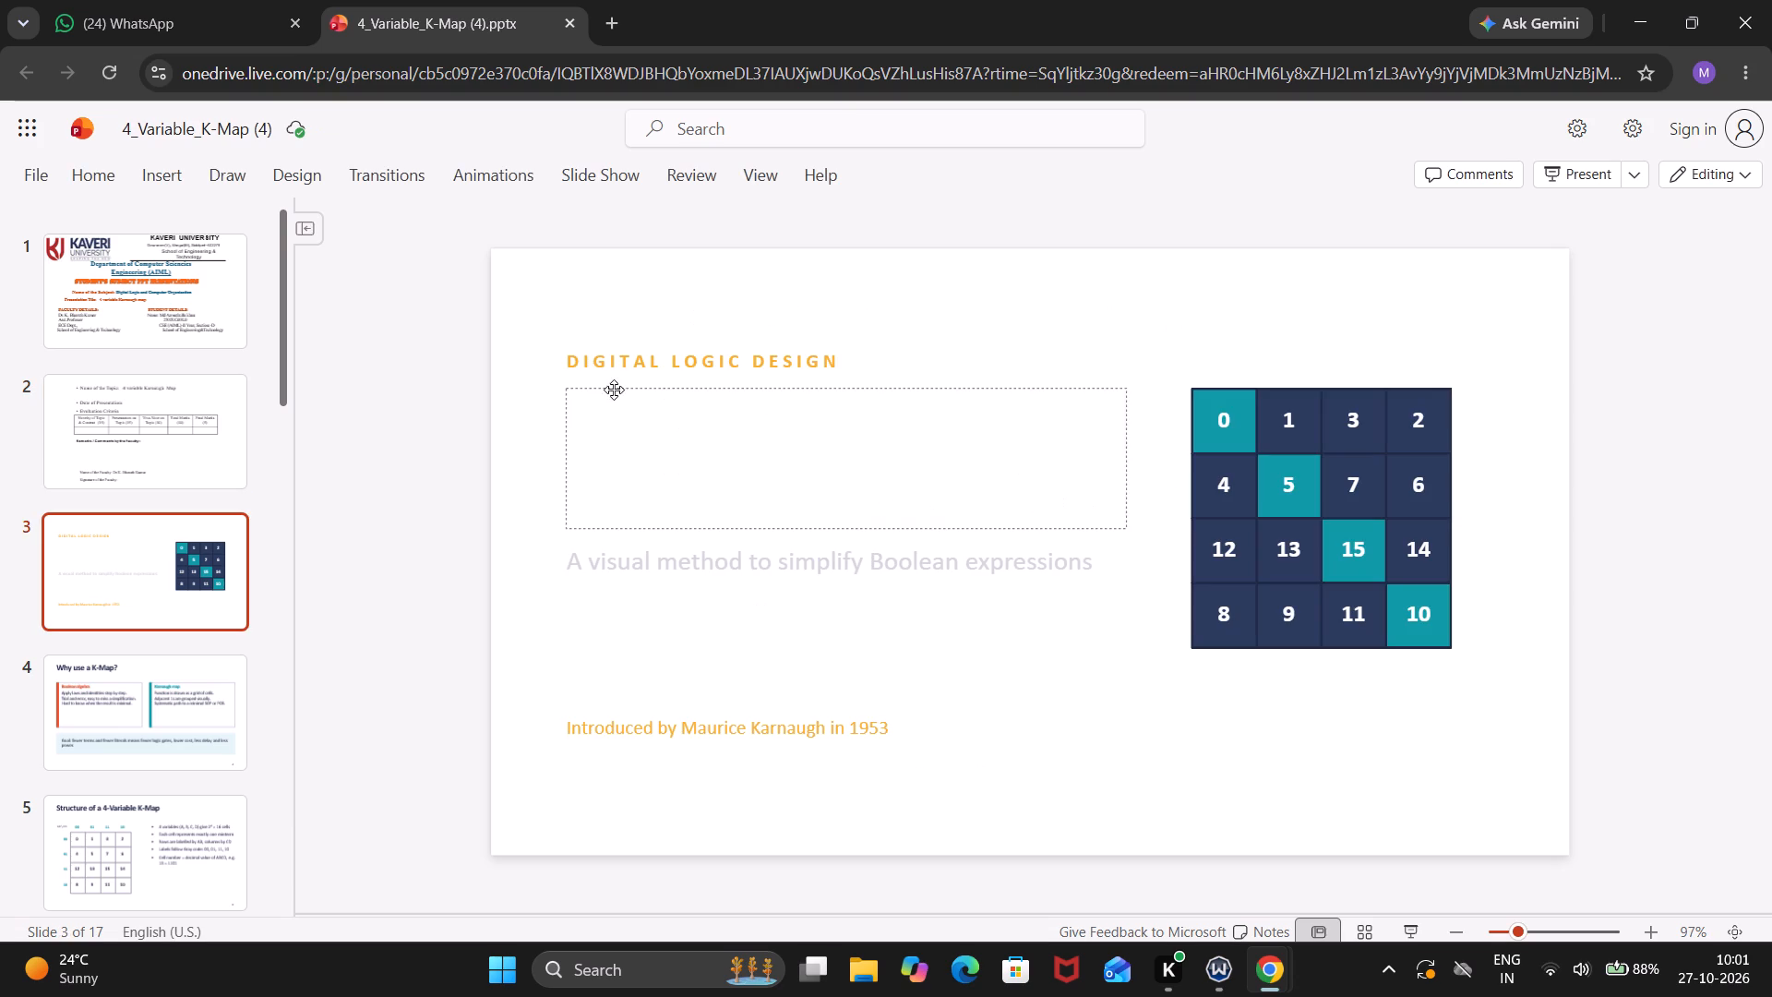
pyautogui.click(636, 455)
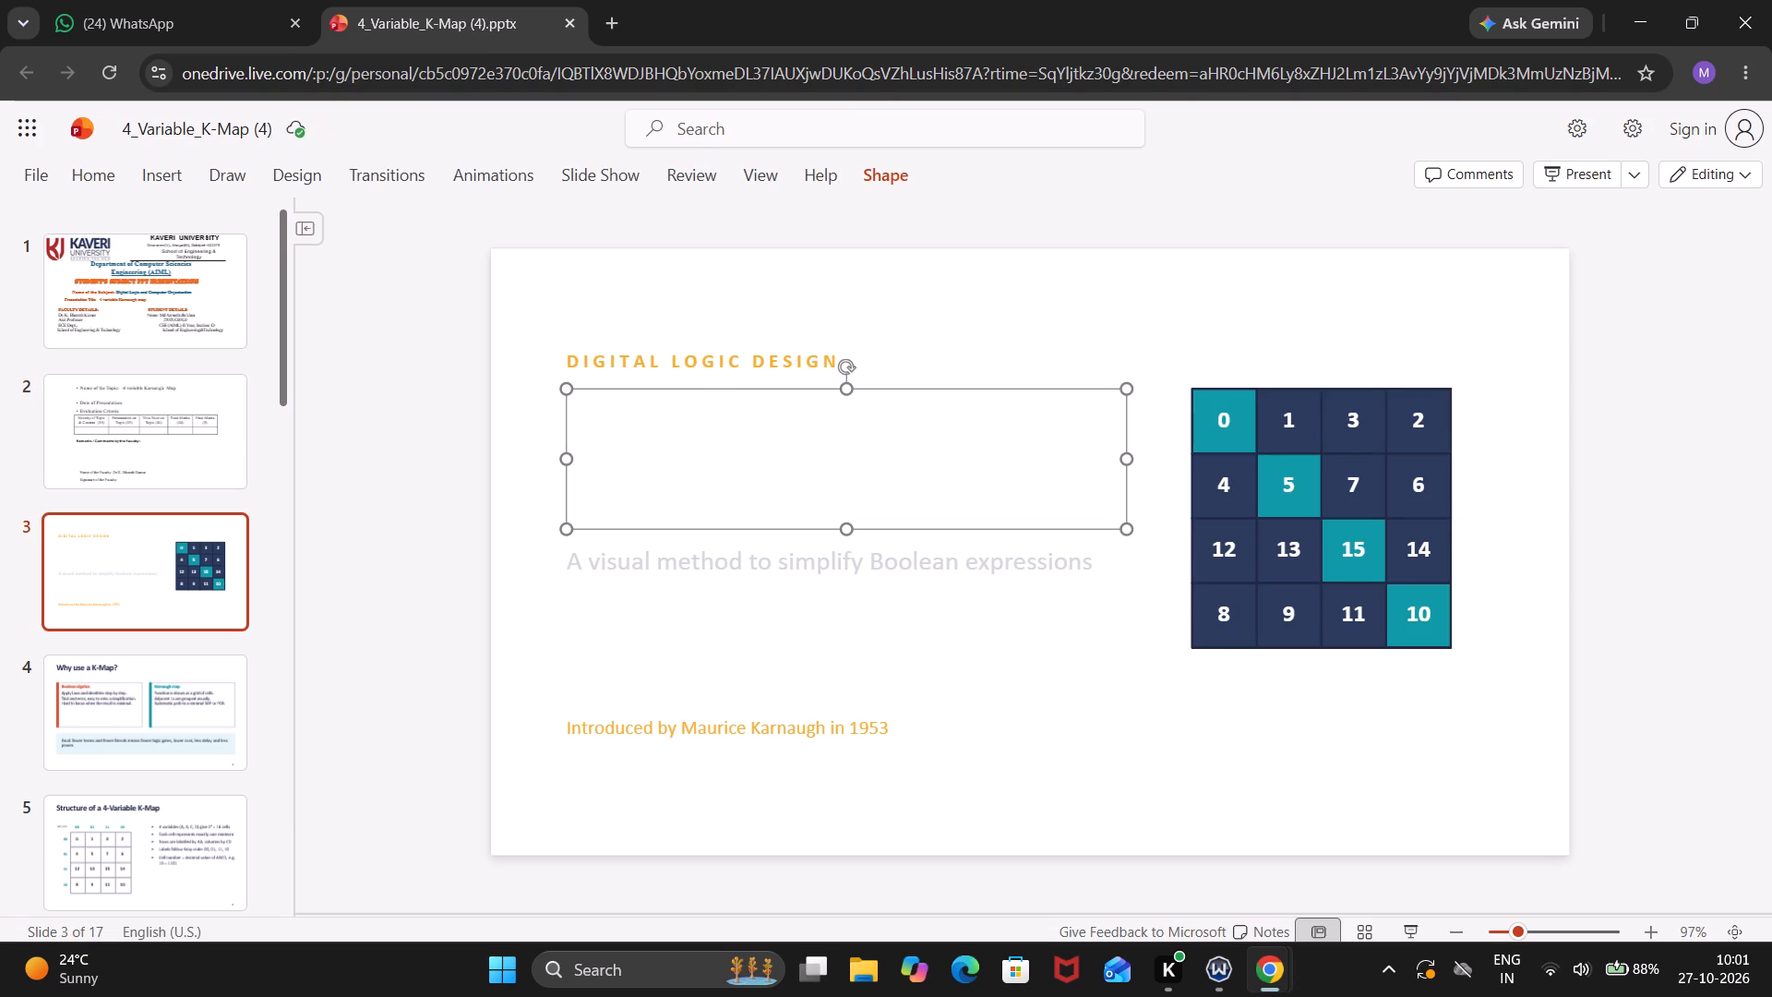
pyautogui.press('super+Right')
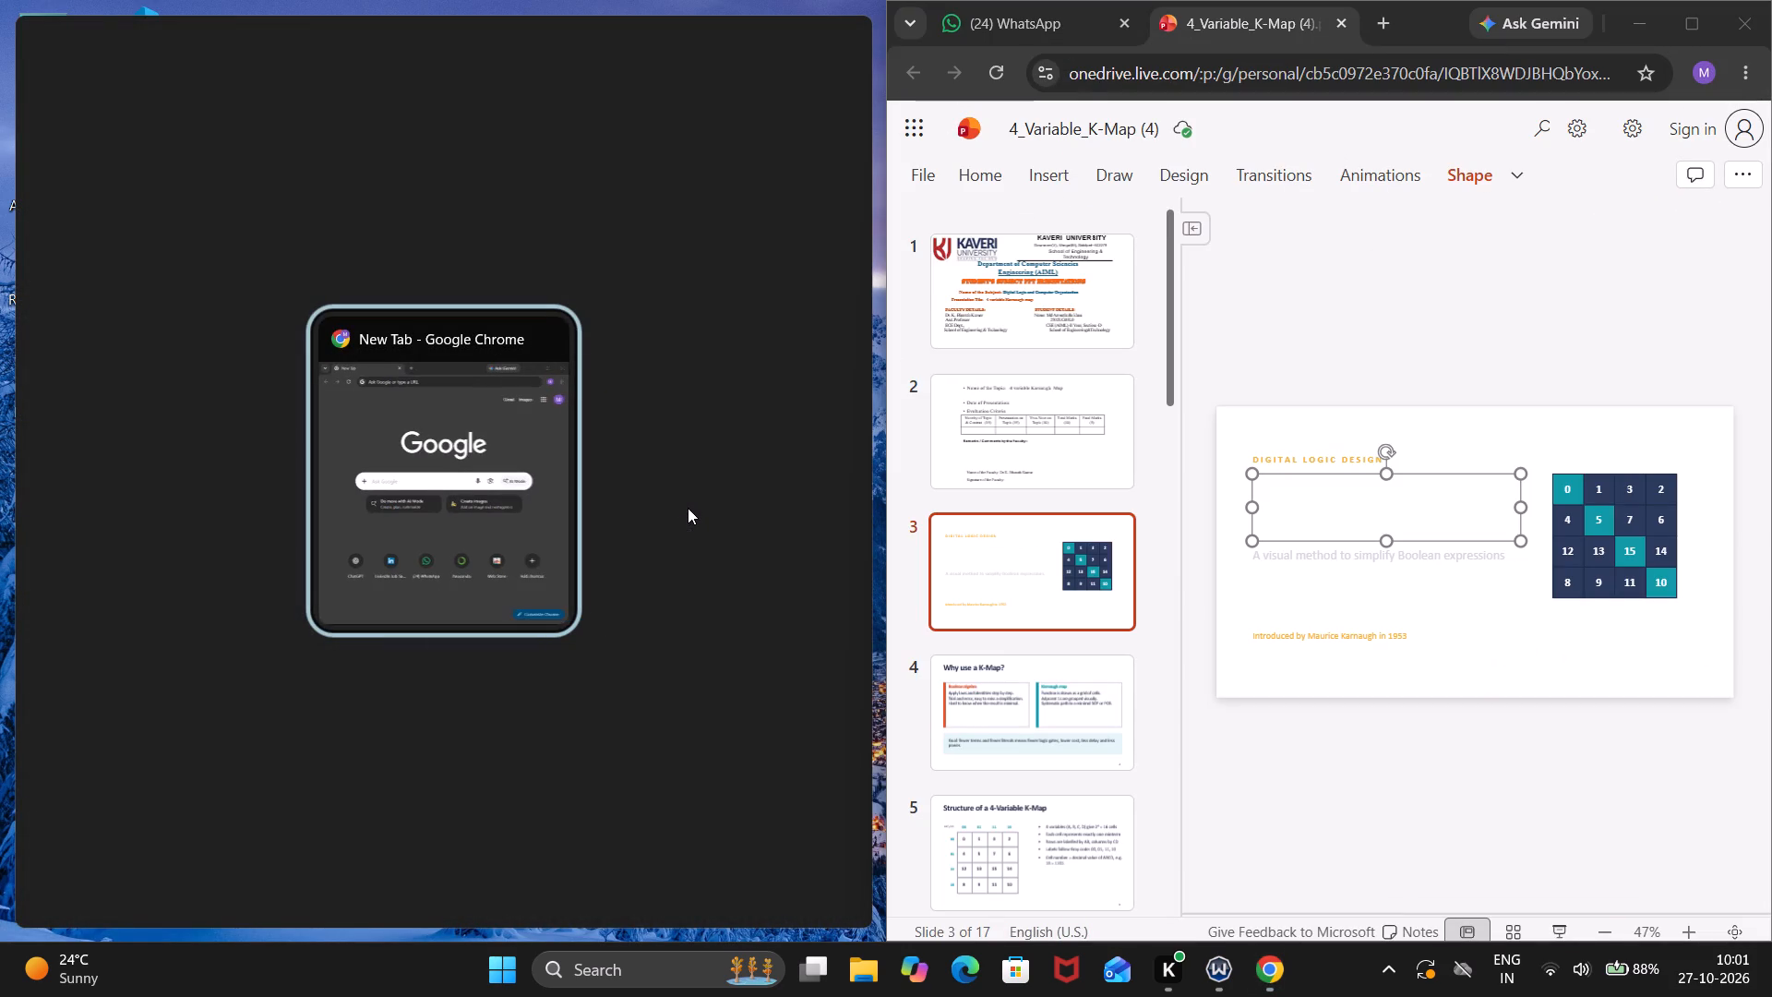
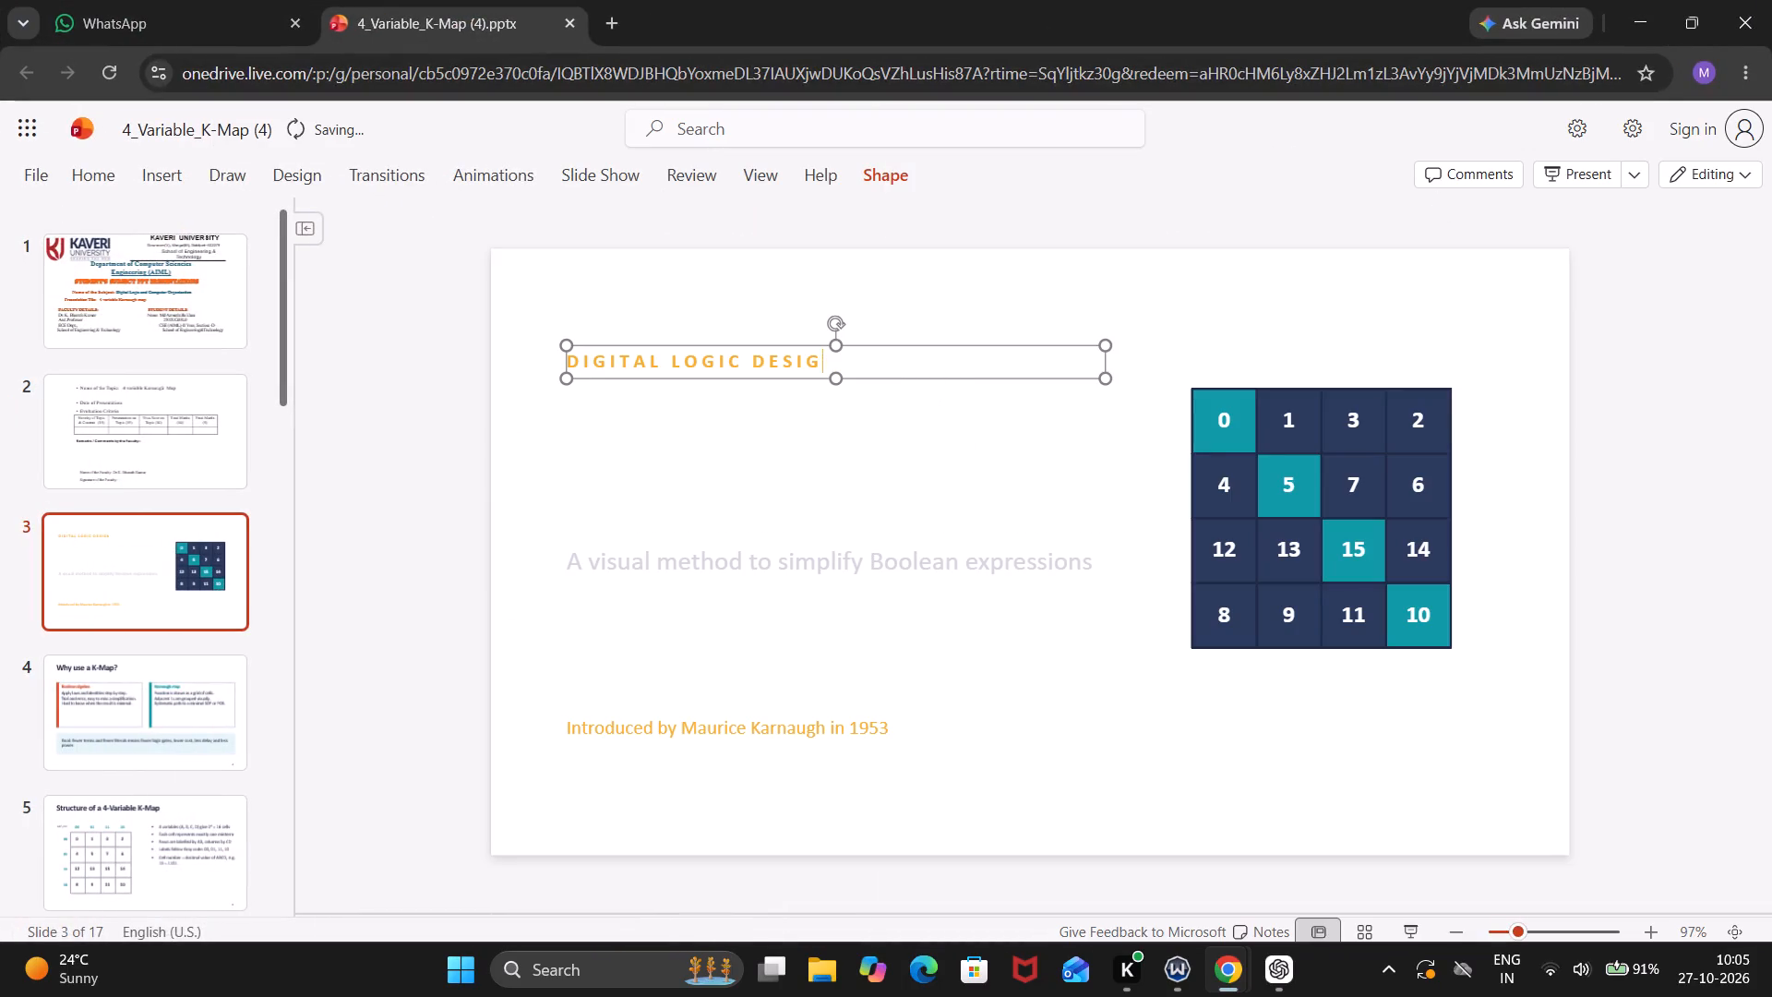
# Clear the "DIGITAL LOGIC DESIGN" heading on slide 3 and start its replacement text with "4 -".
pyautogui.press('BackSpace')
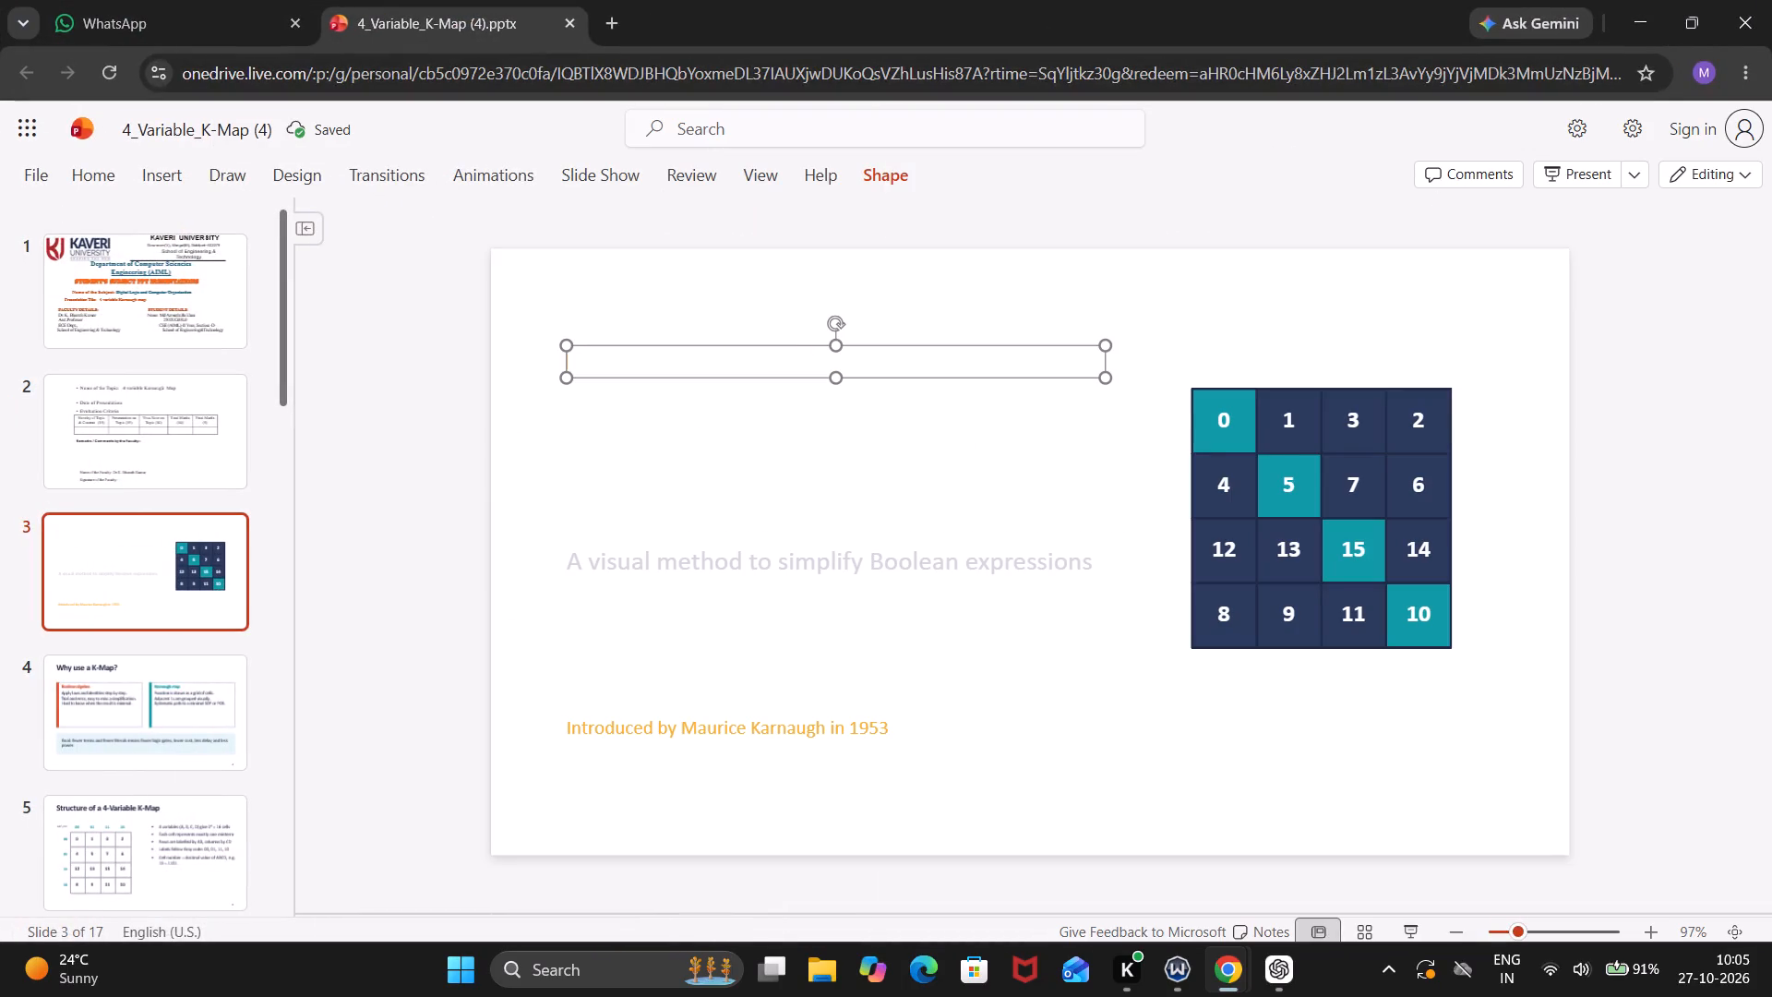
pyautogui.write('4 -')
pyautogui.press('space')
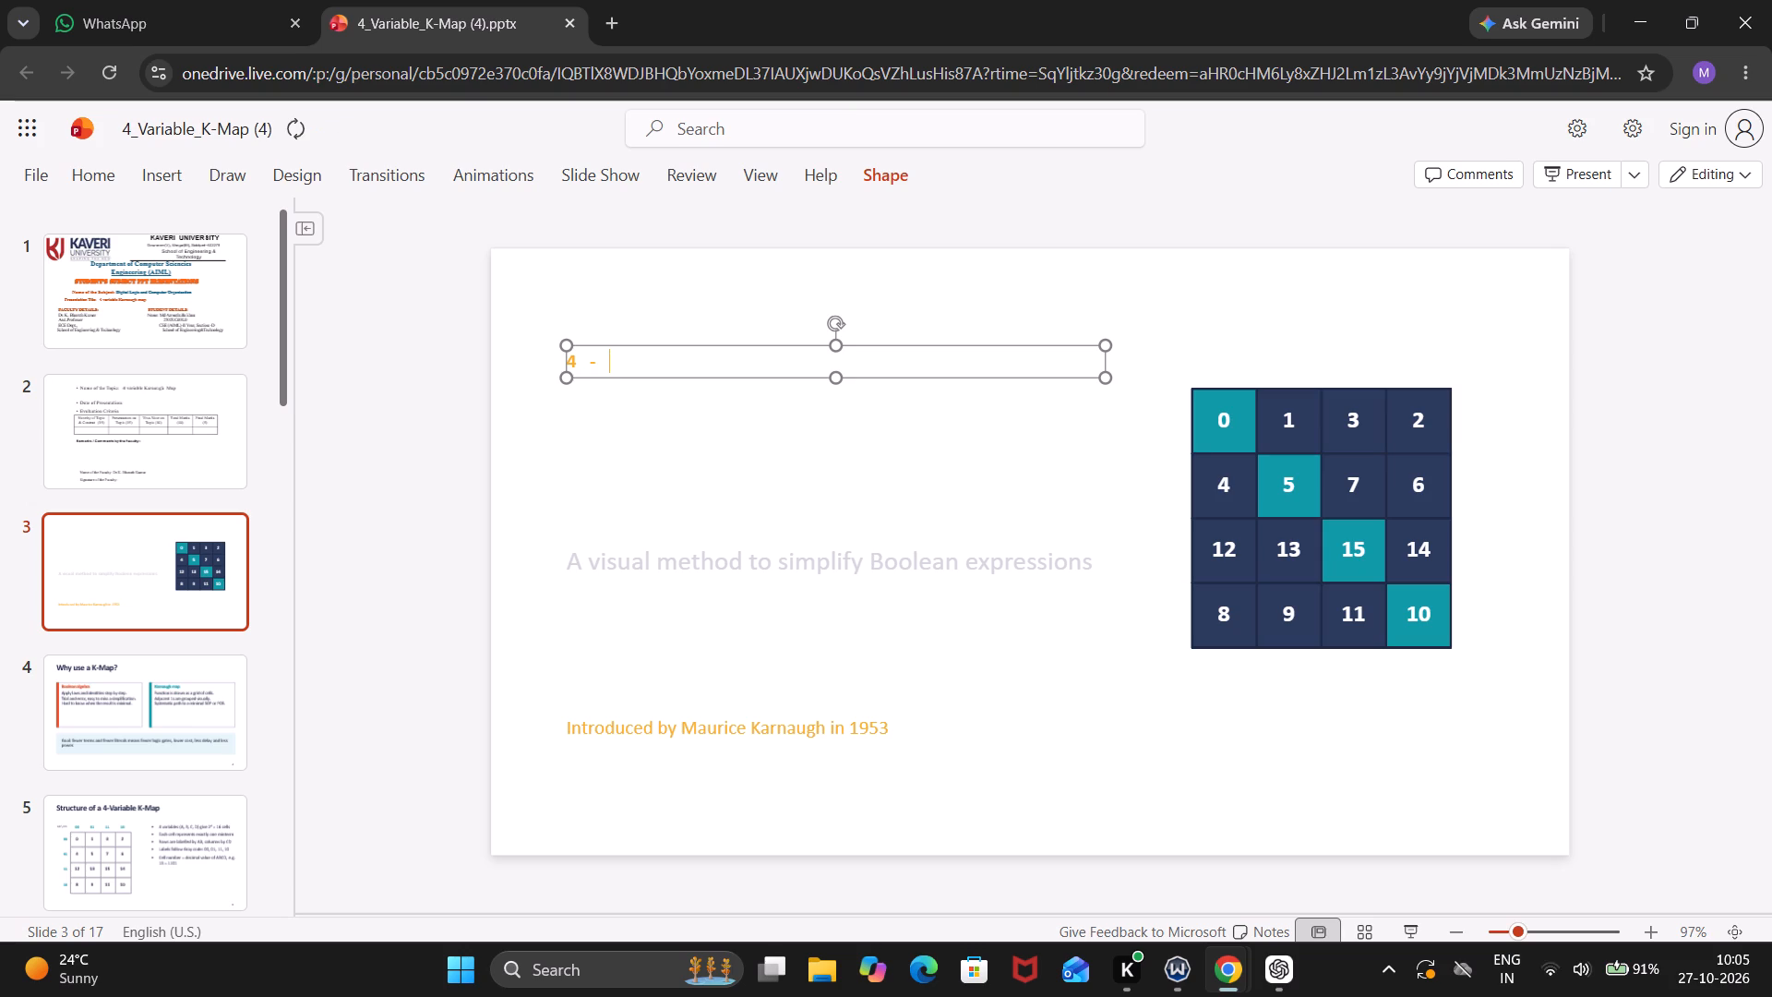
# Complete the orange heading on the K-map title slide so it reads "4 – Variable Karnaugh Map".
pyautogui.write('Variablr')
pyautogui.press('space')
pyautogui.press('BackSpace')
pyautogui.press('BackSpace')
pyautogui.write('e')
pyautogui.press('space')
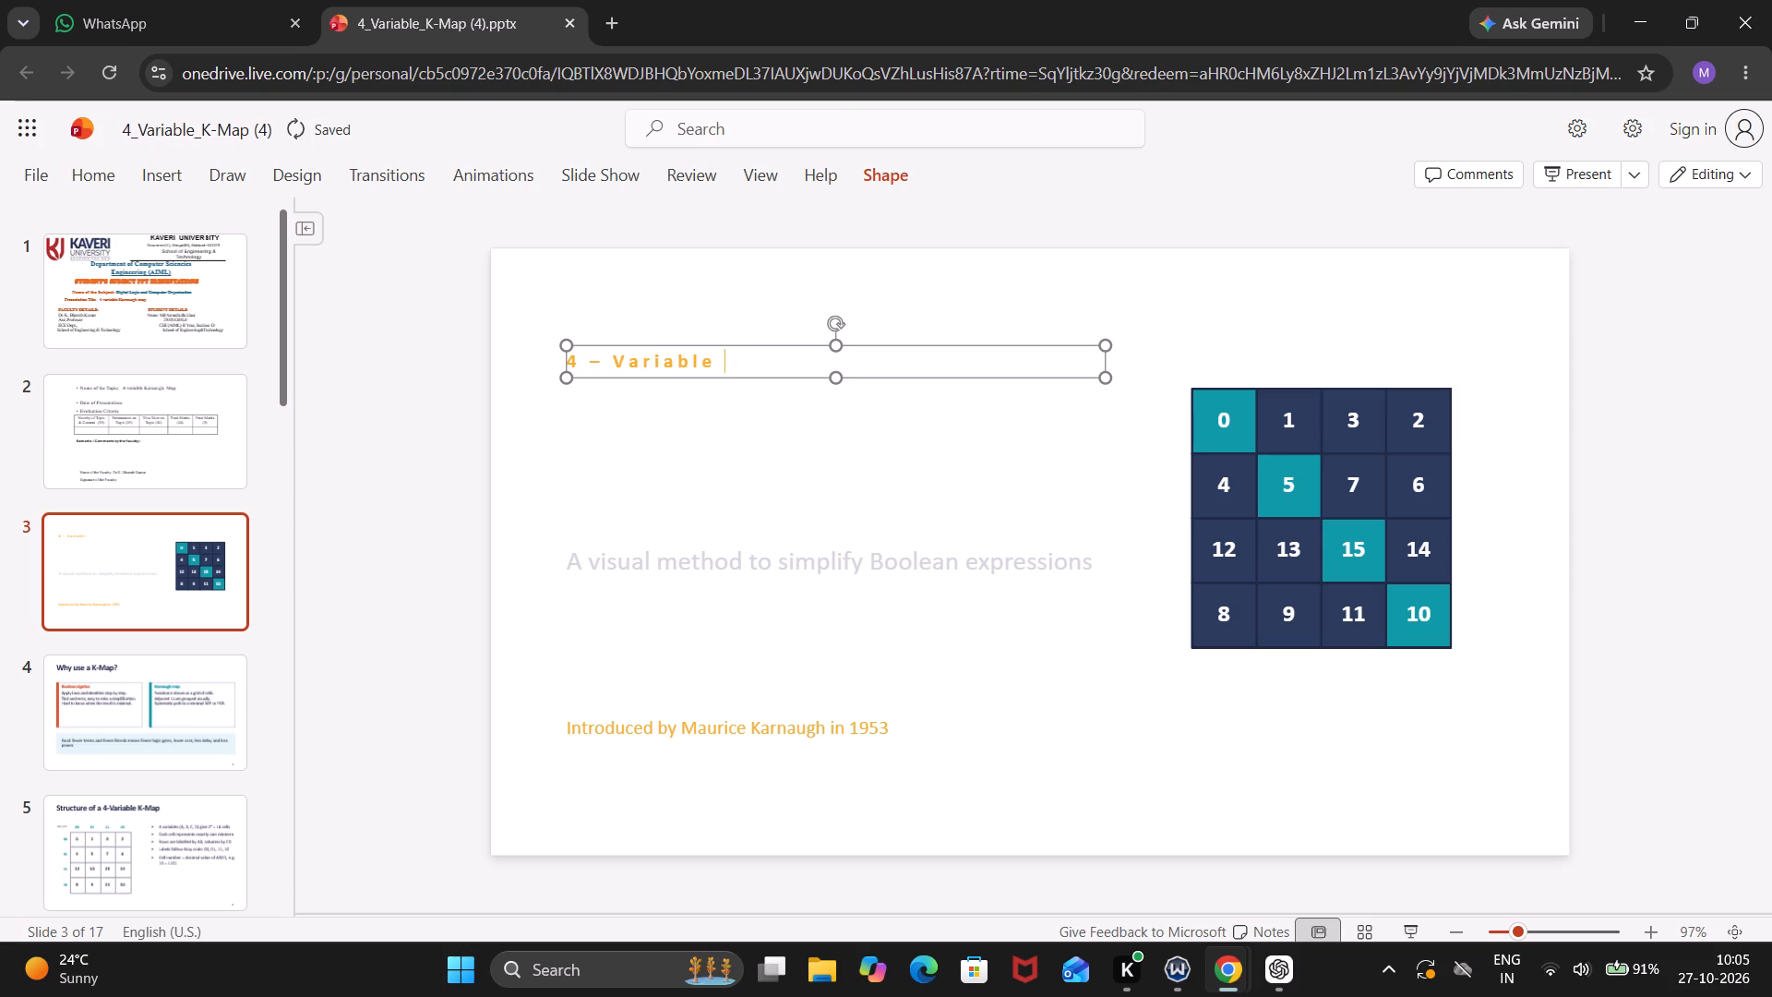
pyautogui.write('Kar')
pyautogui.write('naugh Map')
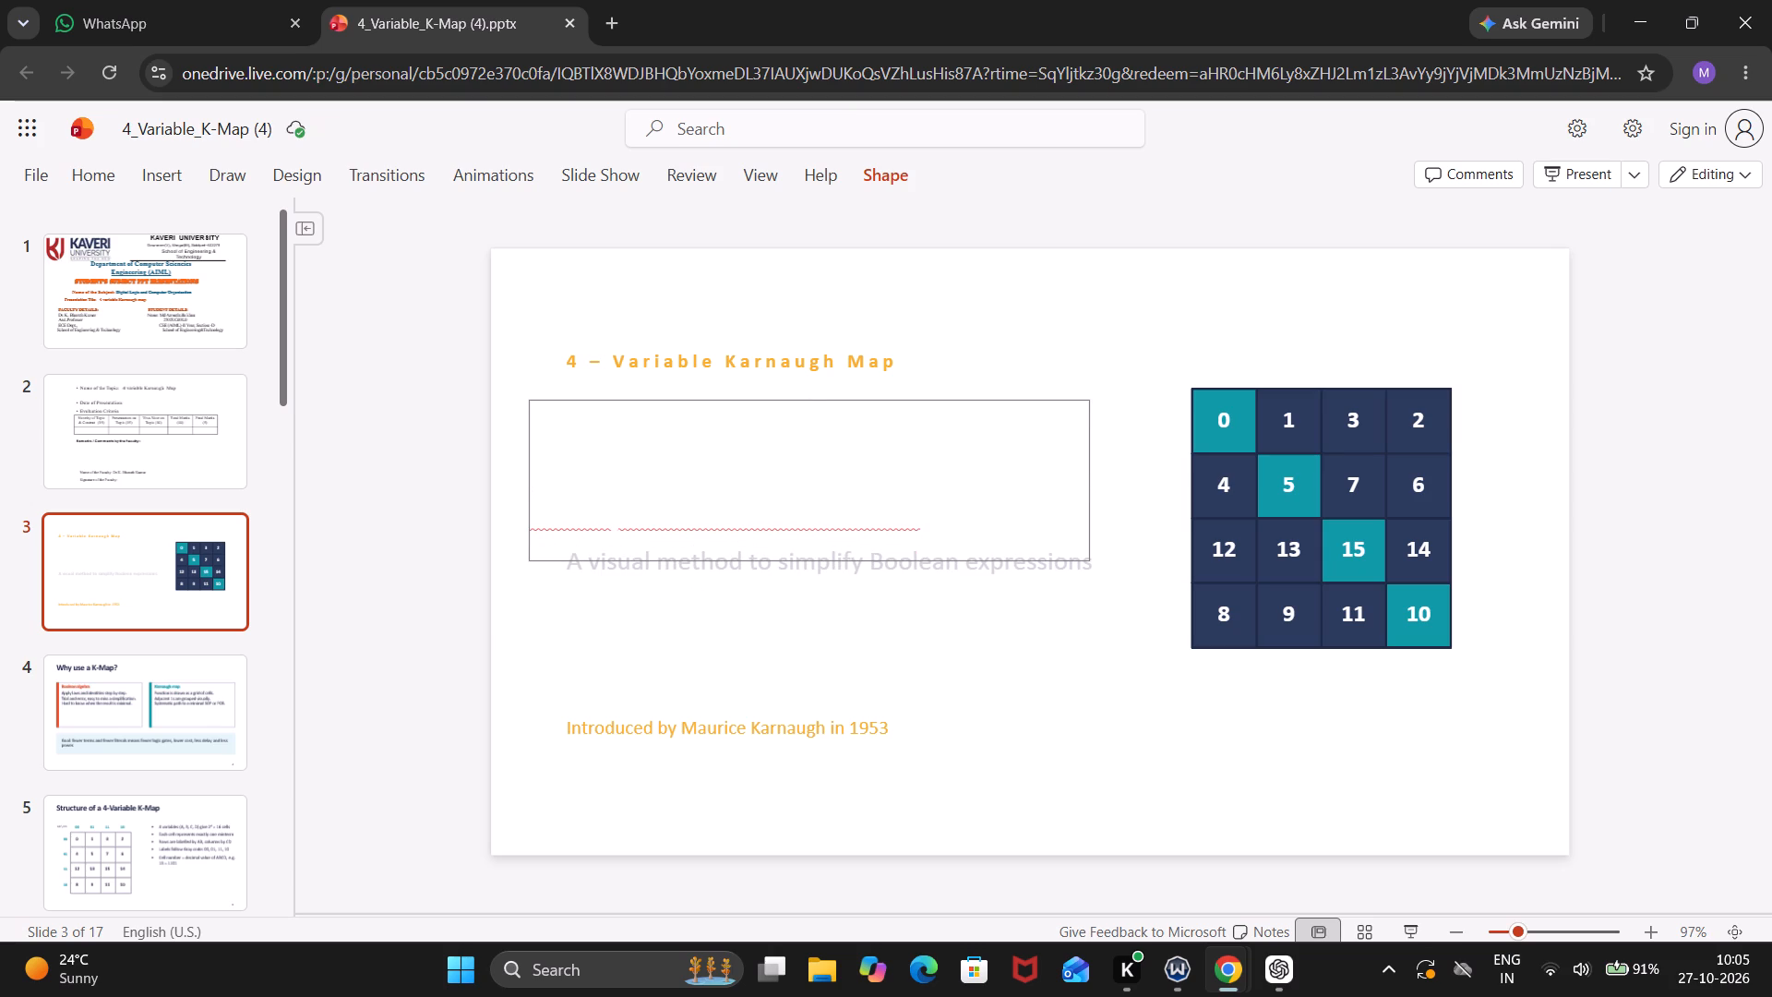
pyautogui.moveTo(812, 400); pyautogui.dragTo(810, 401)
pyautogui.click(817, 564)
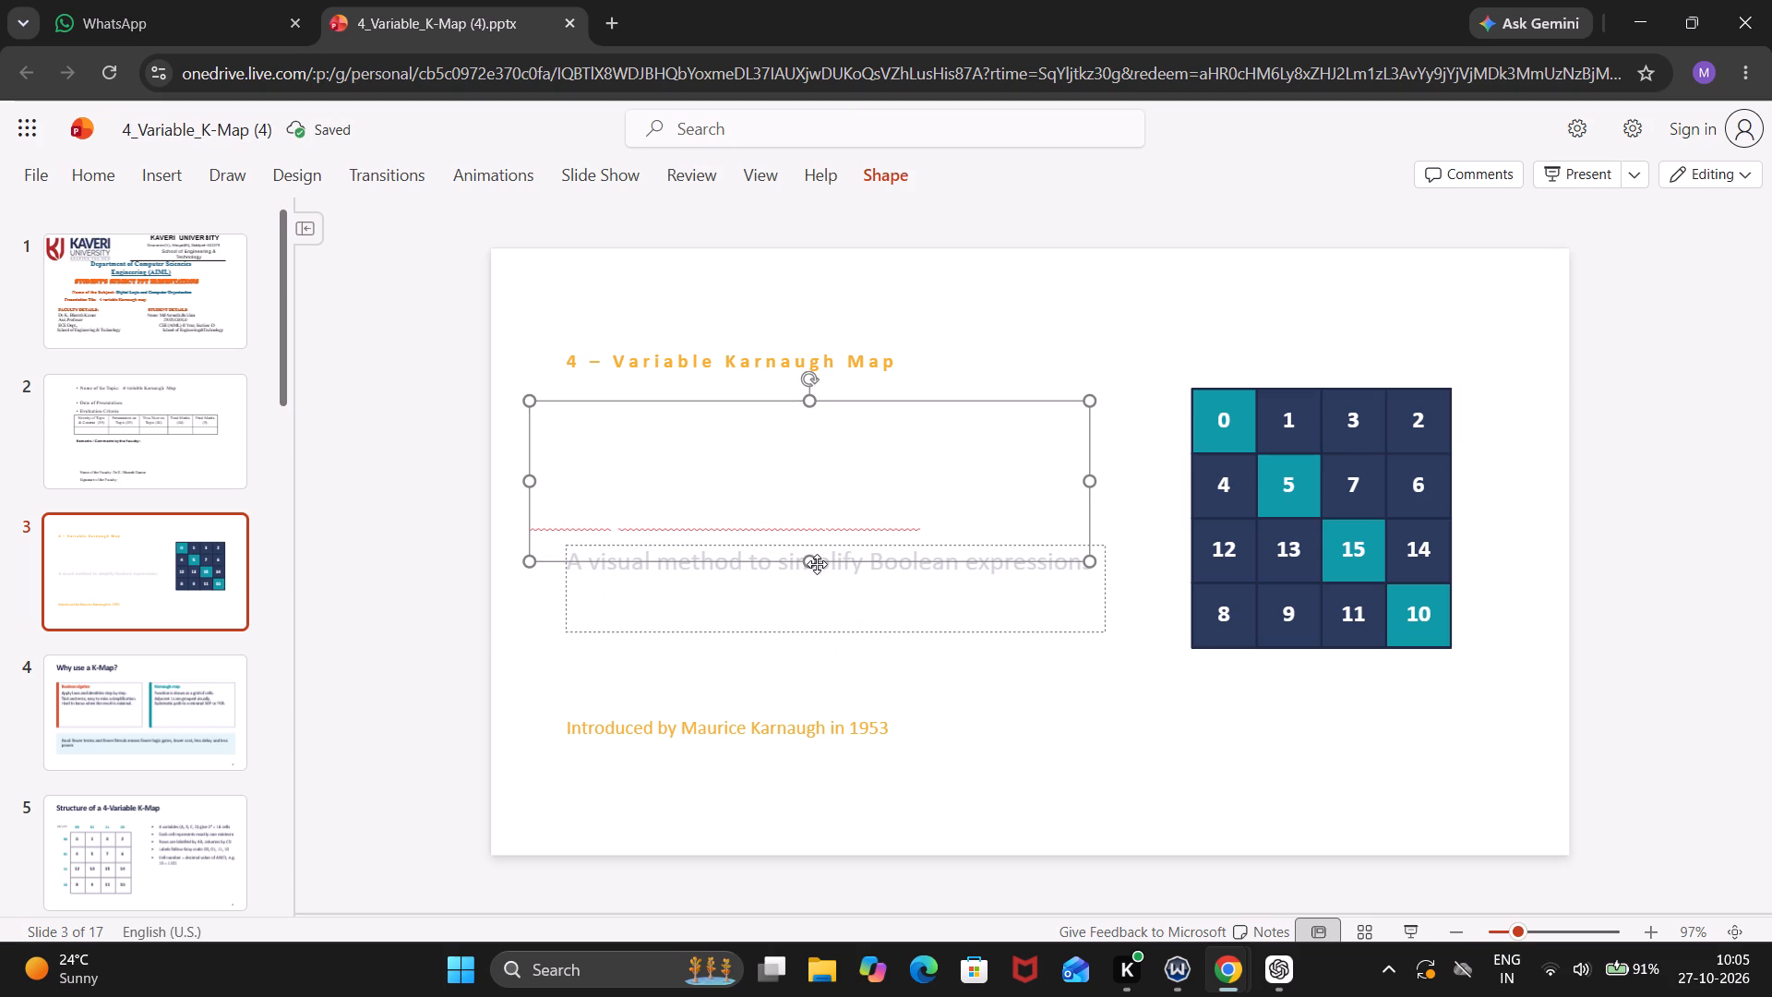
pyautogui.click(546, 560)
pyautogui.scroll(-1, 546, 560)
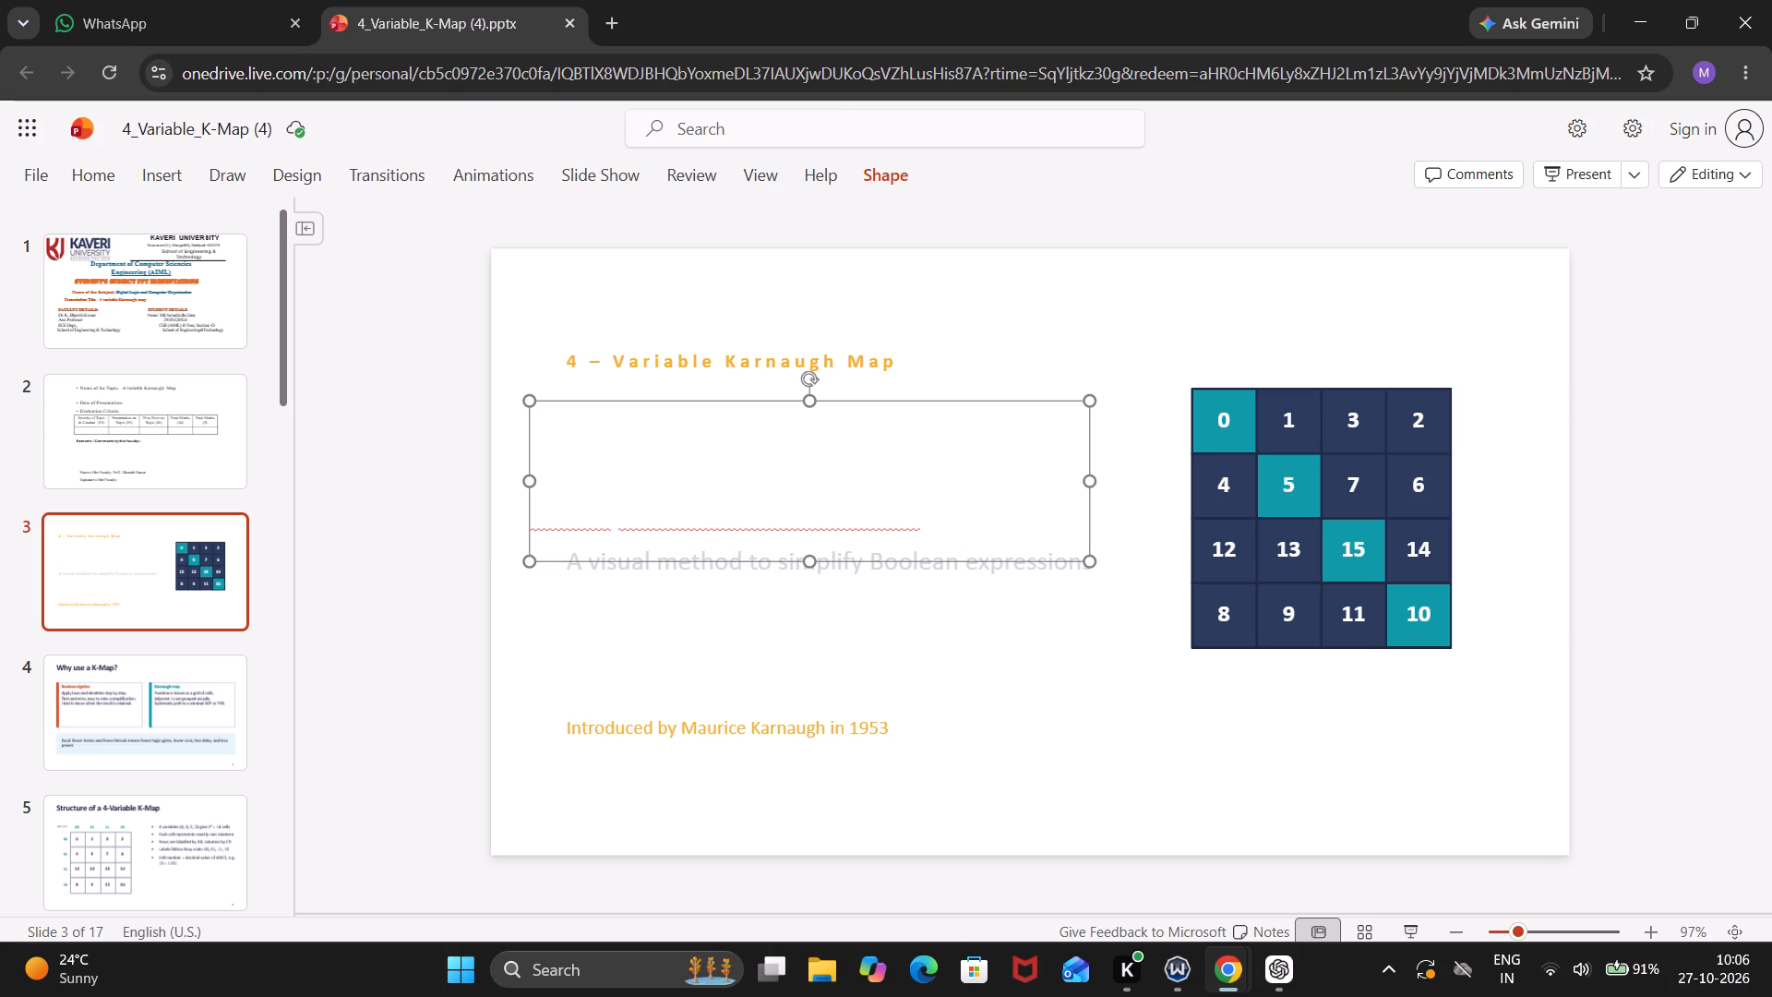
pyautogui.click(811, 560)
pyautogui.scroll(-1, 811, 560)
pyautogui.moveTo(808, 560); pyautogui.dragTo(809, 527)
pyautogui.click(820, 511)
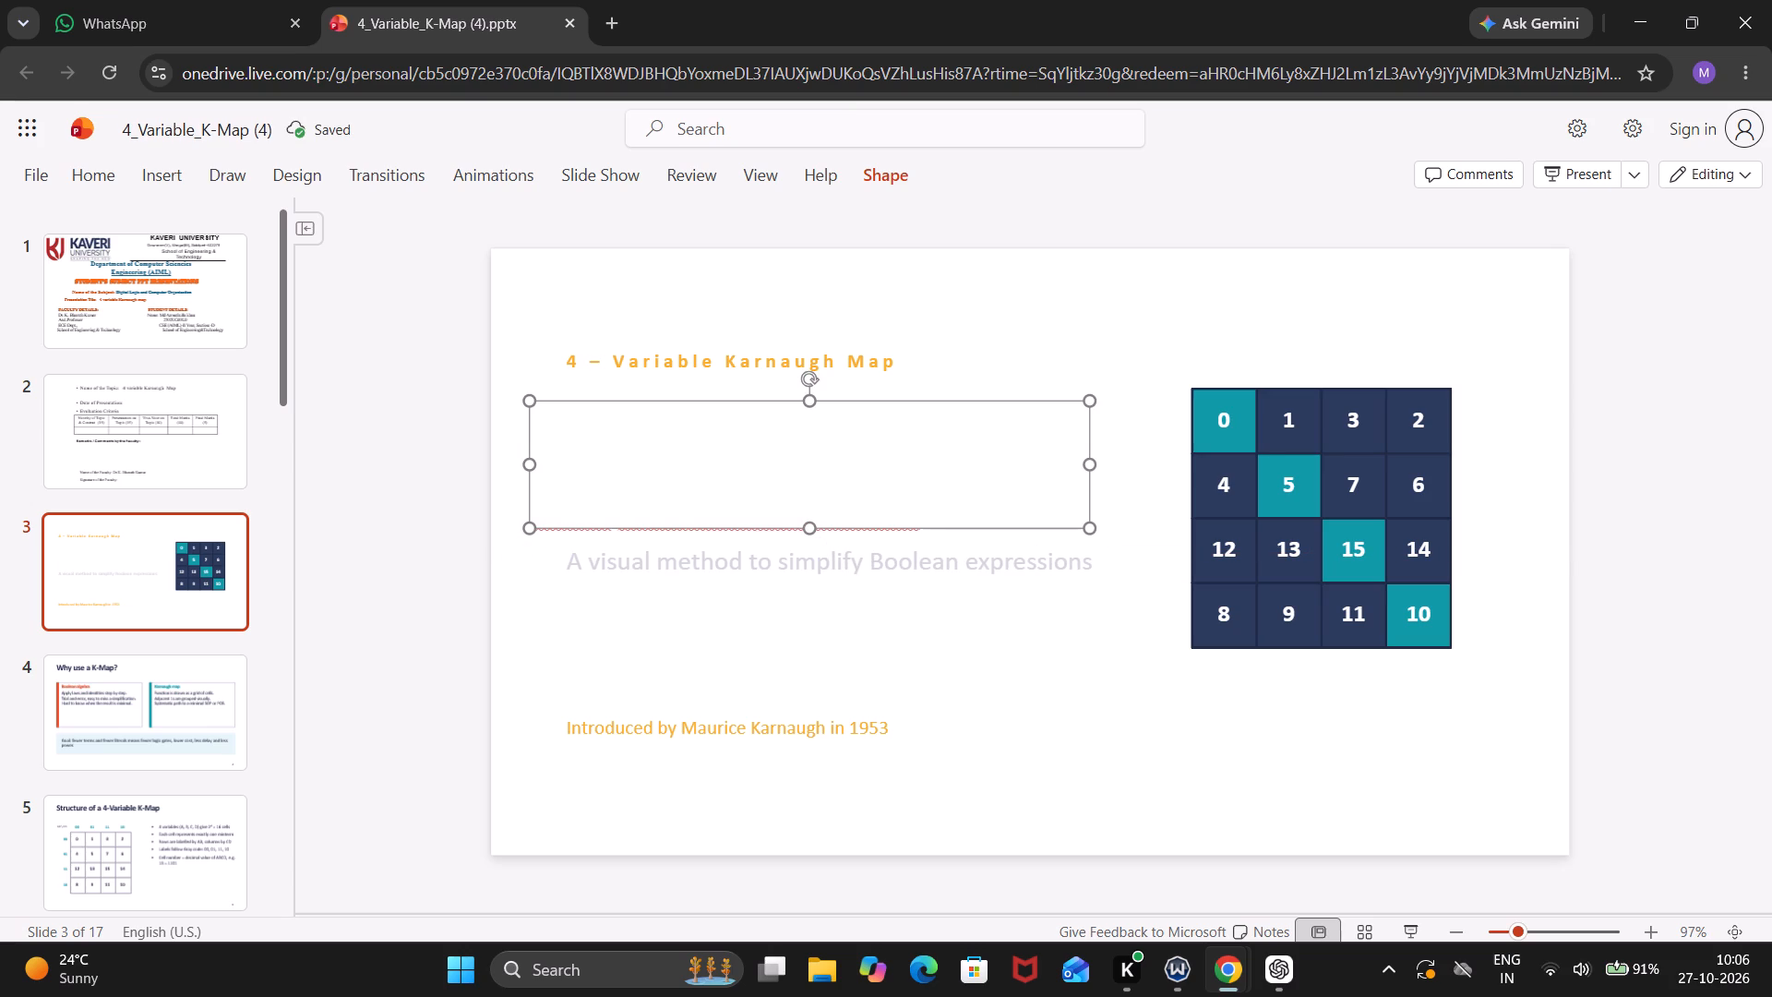
# Clear all the white text from the title box beneath the orange heading, leaving only a space.
pyautogui.click(590, 428)
pyautogui.doubleClick(590, 428)
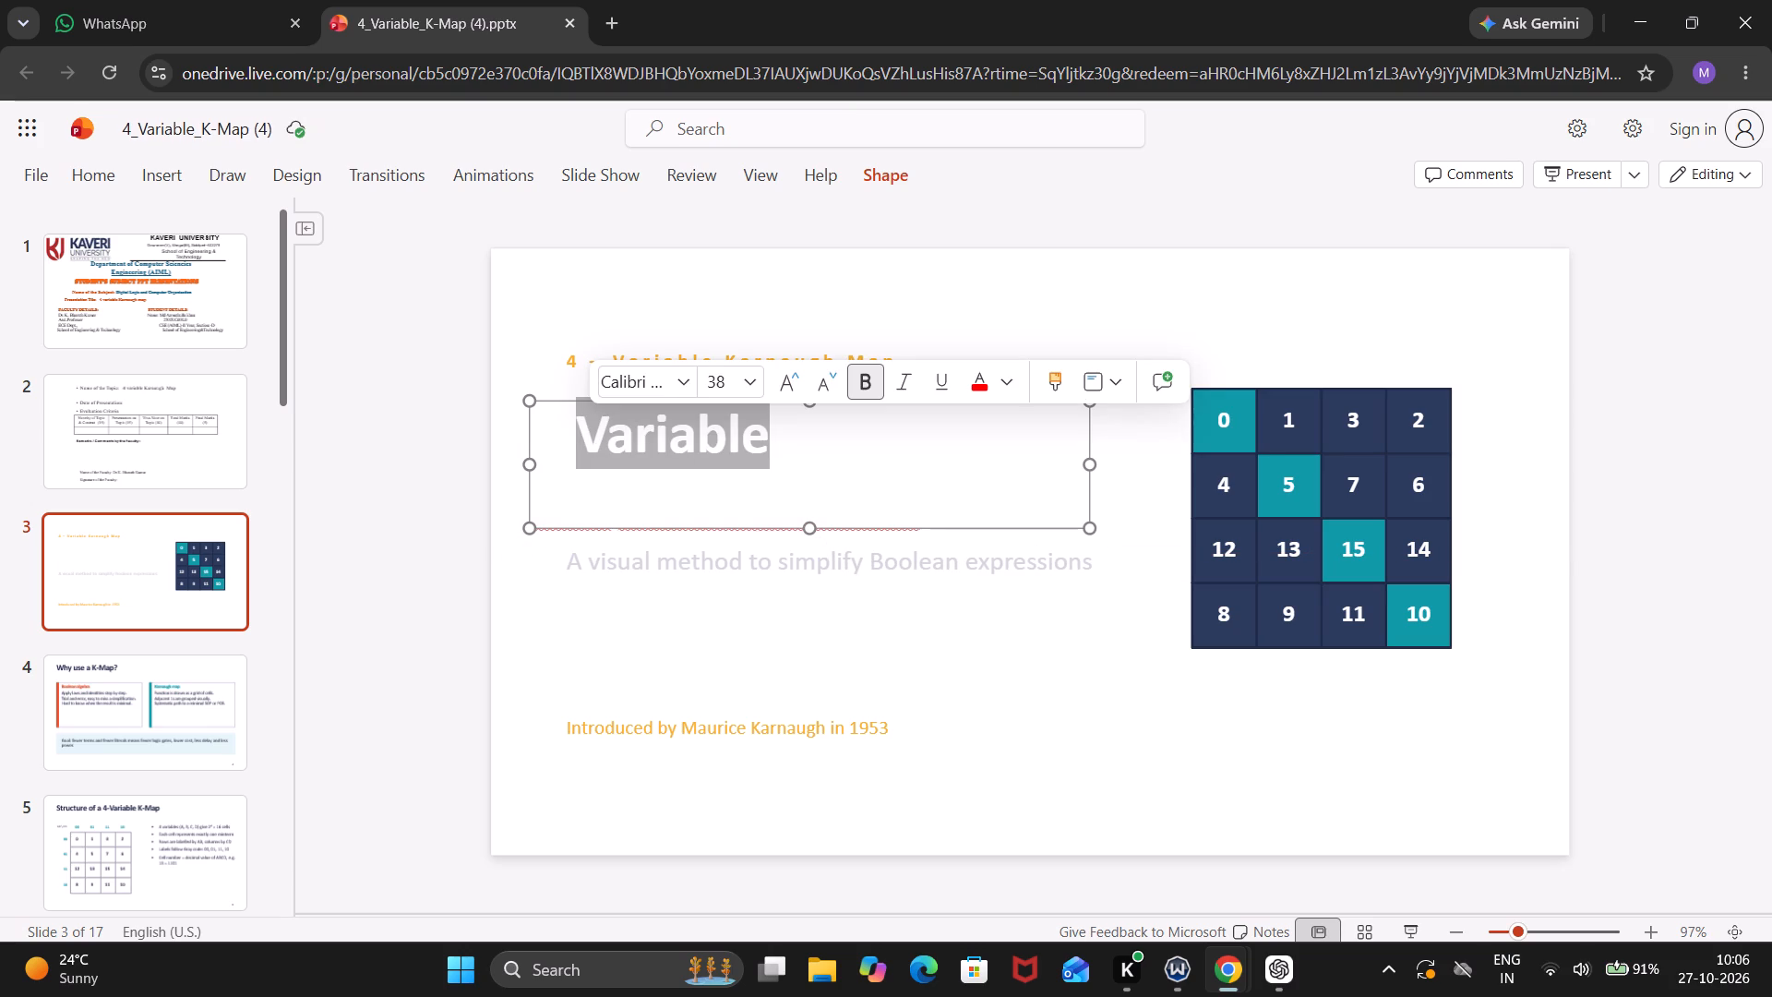
pyautogui.press('BackSpace')
pyautogui.click(722, 503)
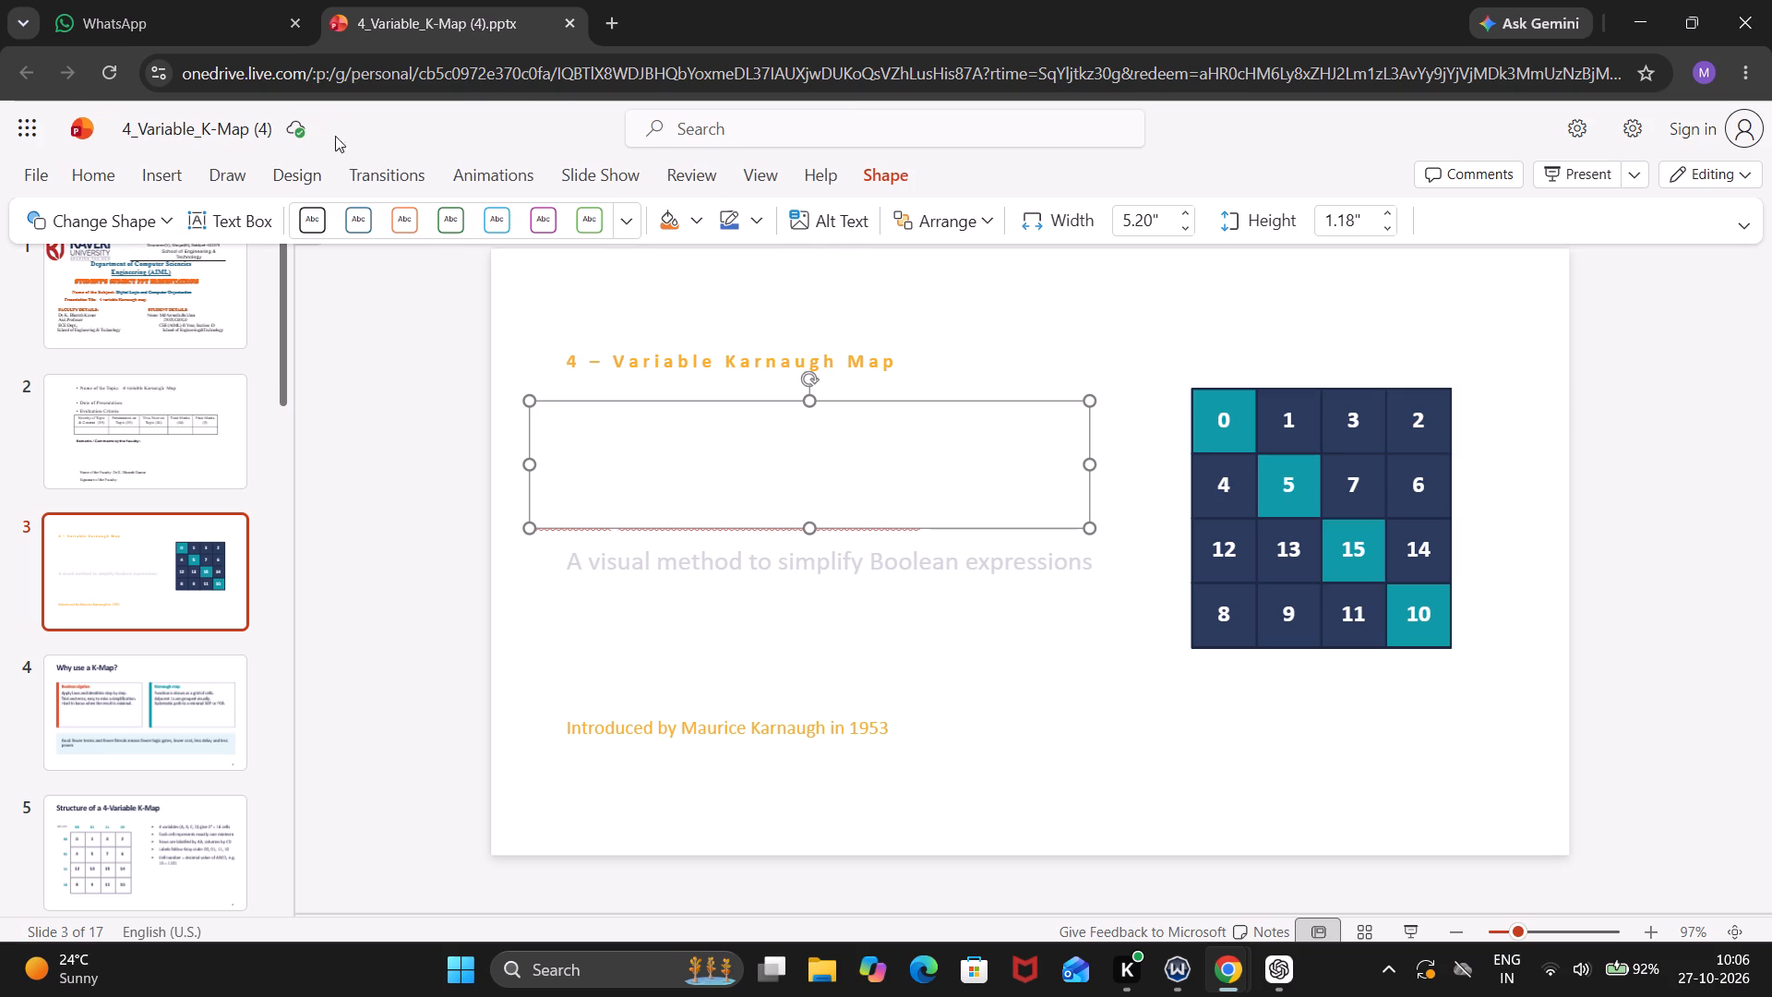
pyautogui.click(167, 185)
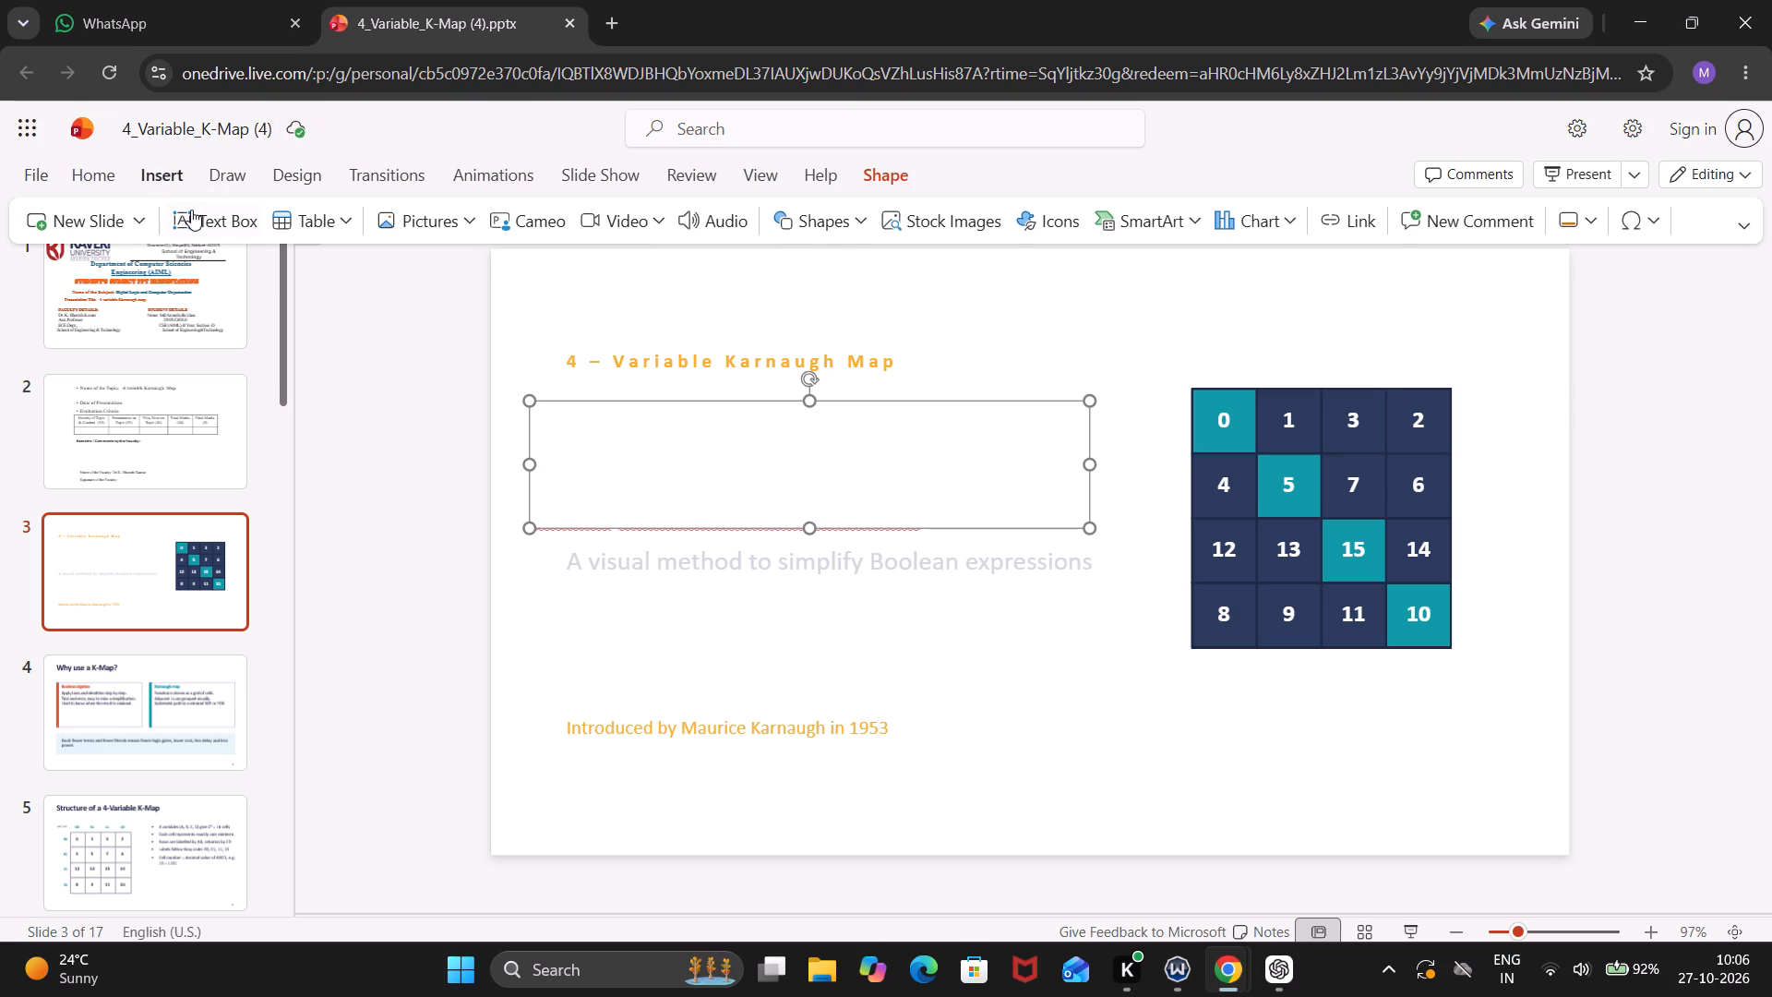
pyautogui.click(200, 222)
pyautogui.doubleClick(576, 435)
pyautogui.moveTo(576, 435); pyautogui.dragTo(851, 481)
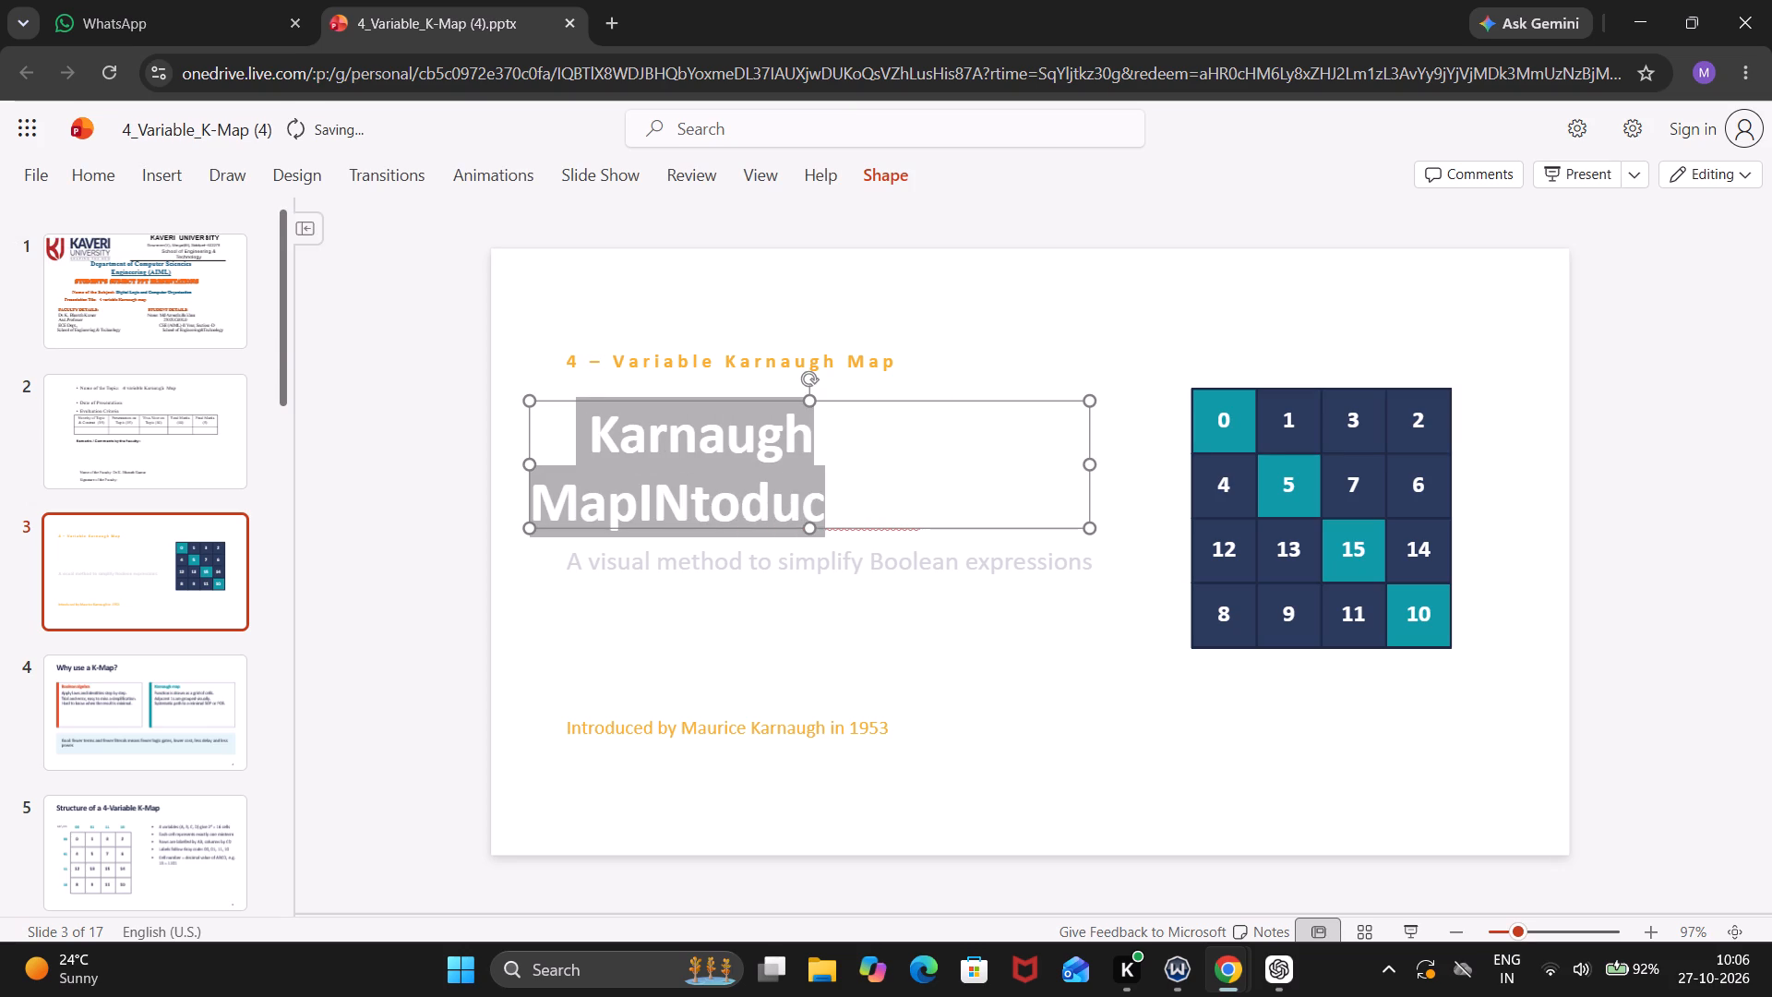
pyautogui.moveTo(851, 481); pyautogui.dragTo(1041, 506)
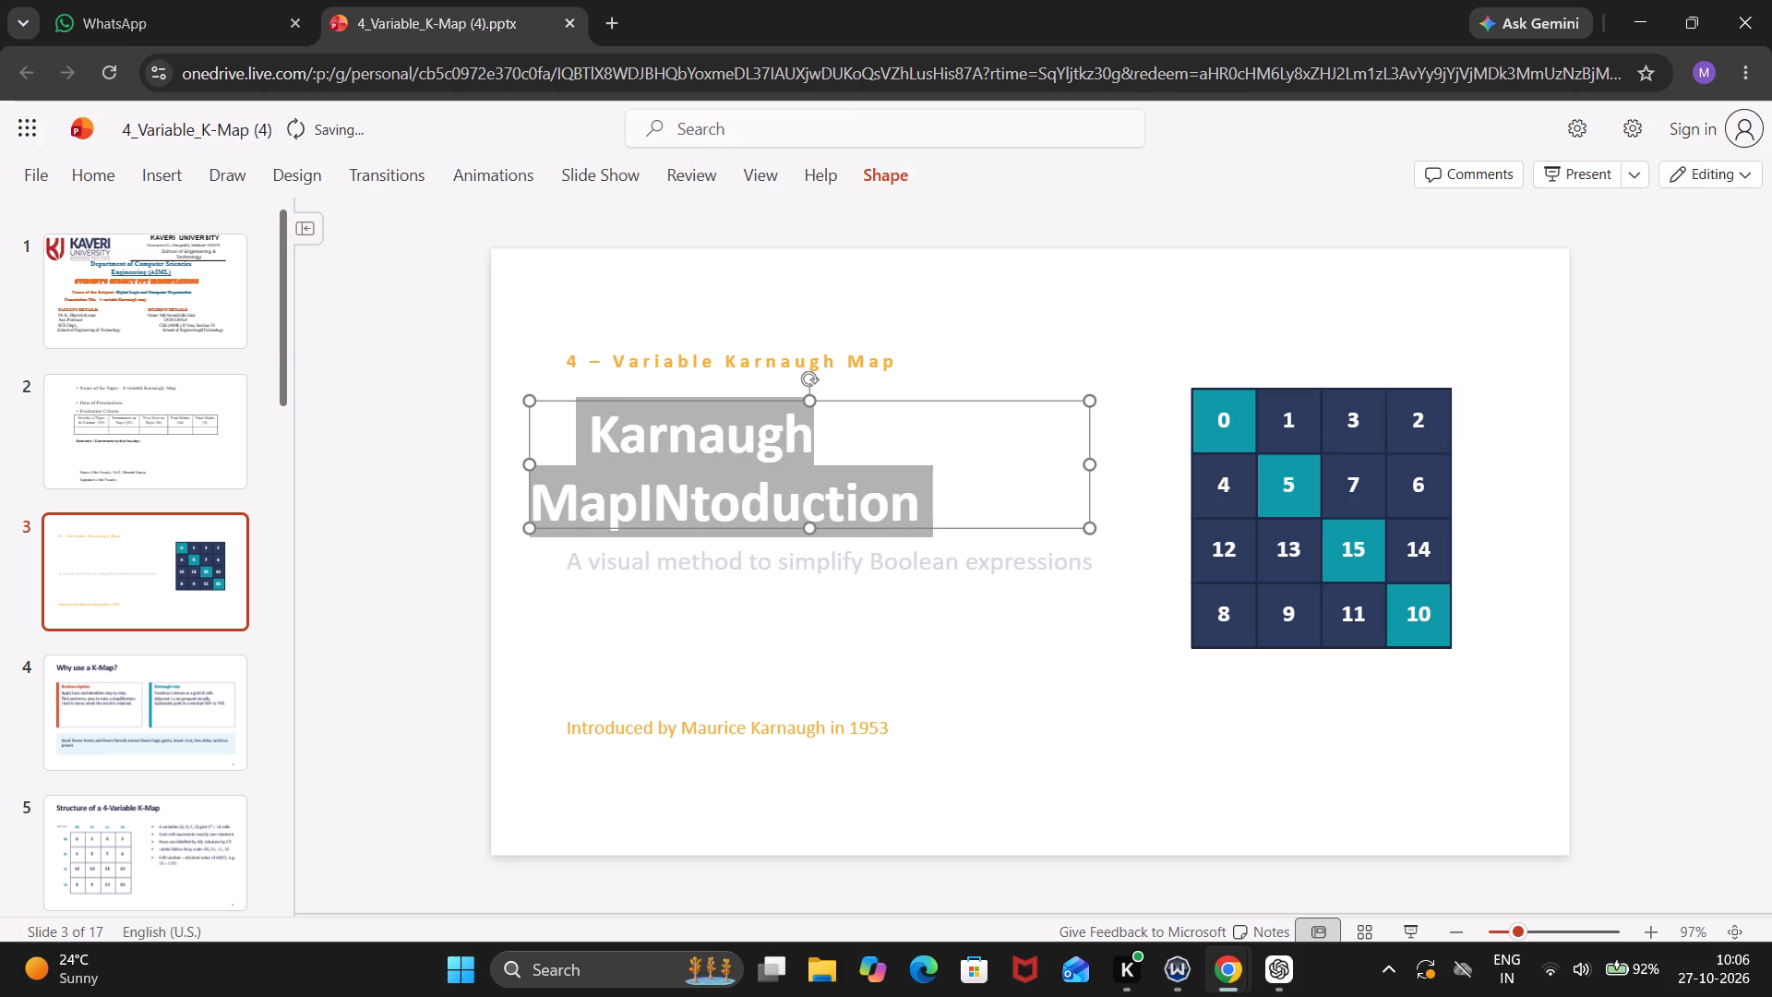
pyautogui.moveTo(1041, 506); pyautogui.dragTo(1064, 486)
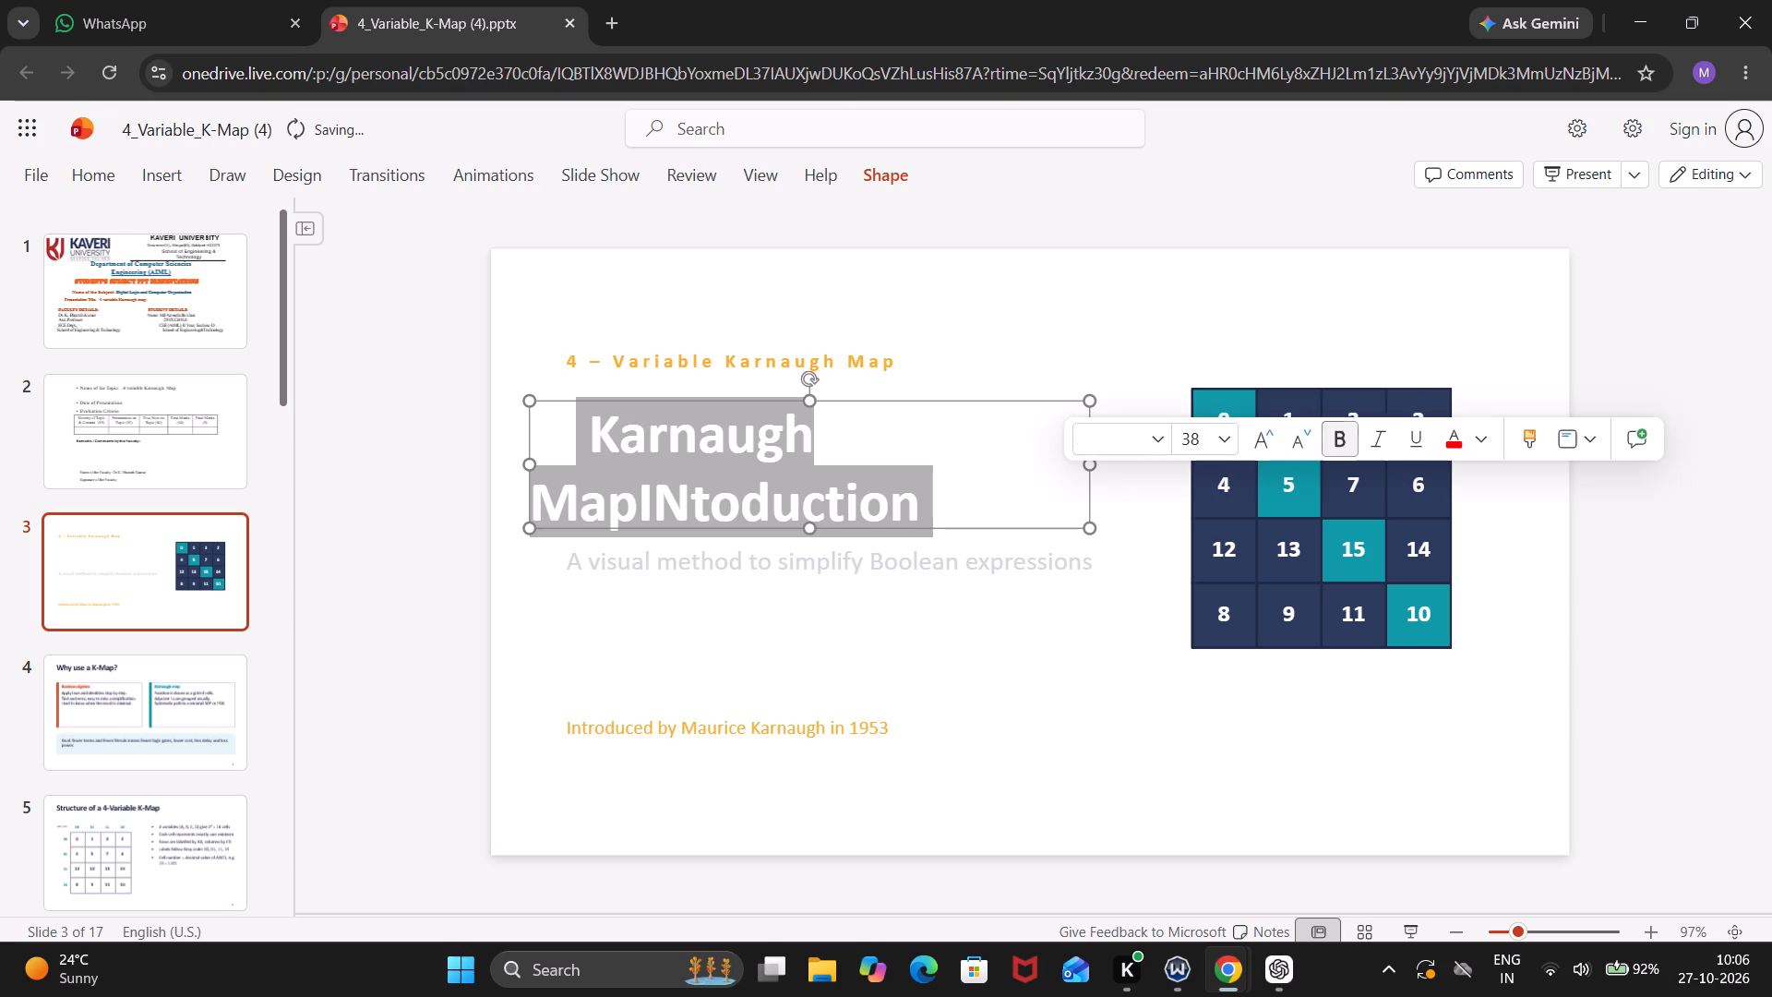
pyautogui.press('space')
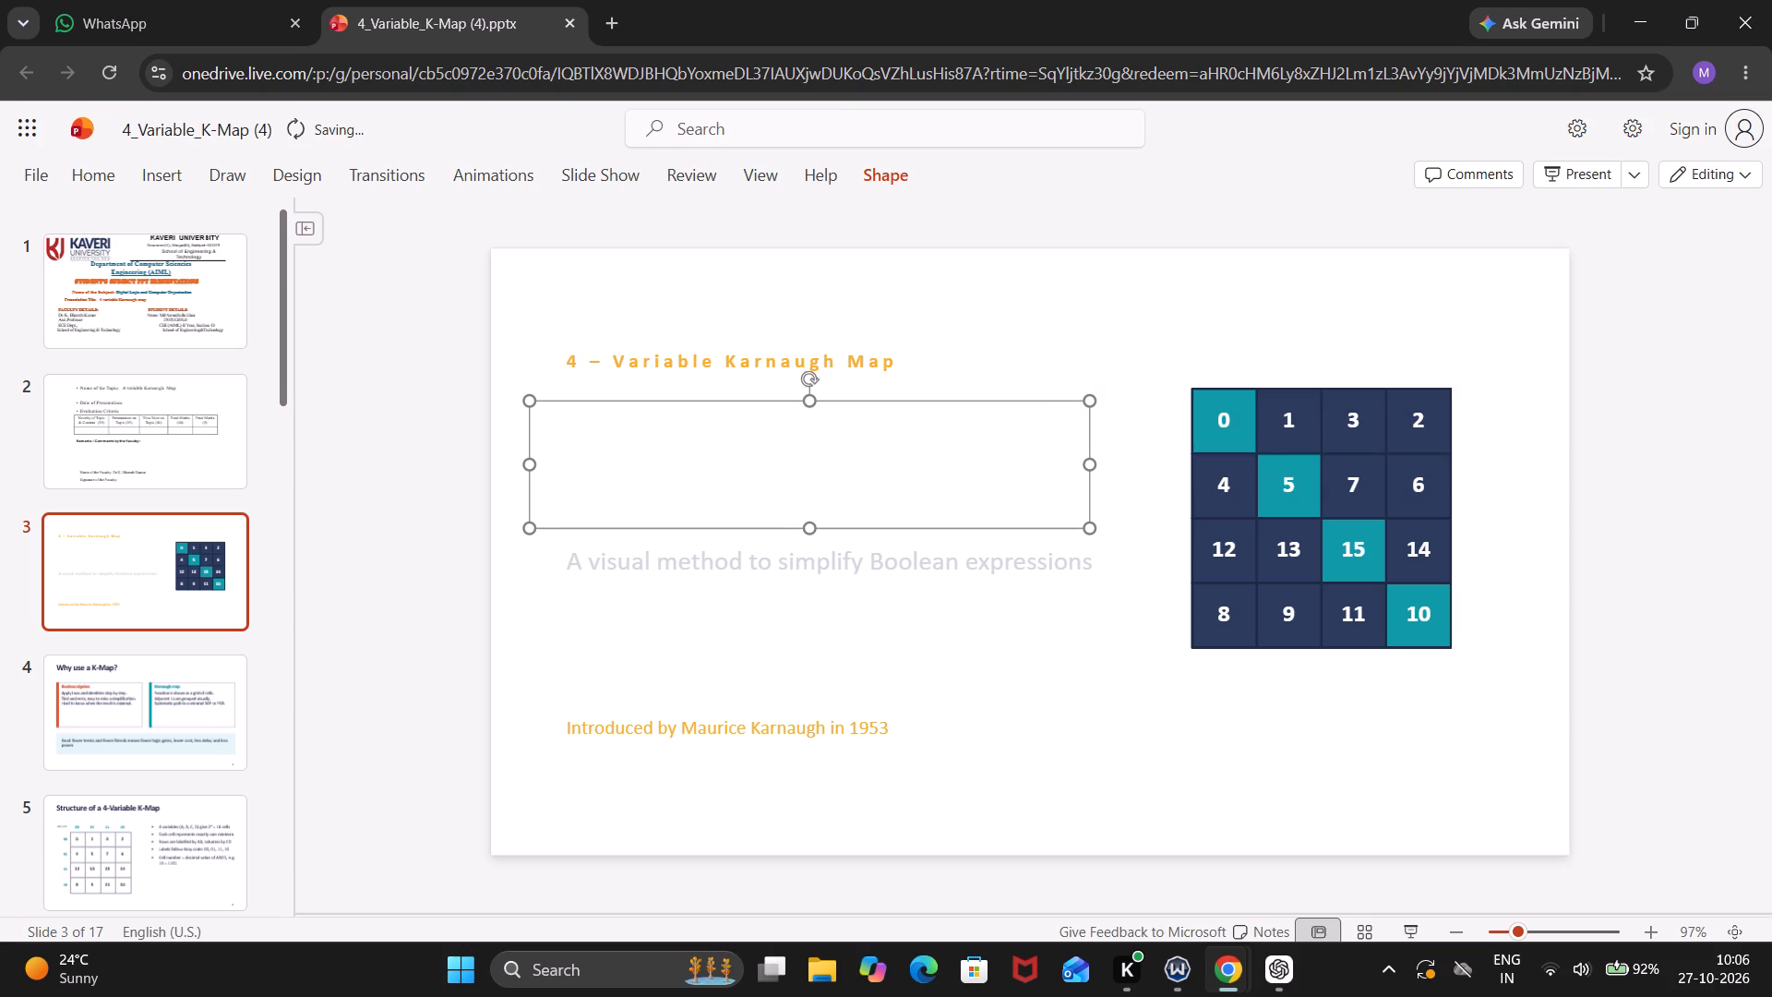
pyautogui.click(971, 462)
pyautogui.click(726, 449)
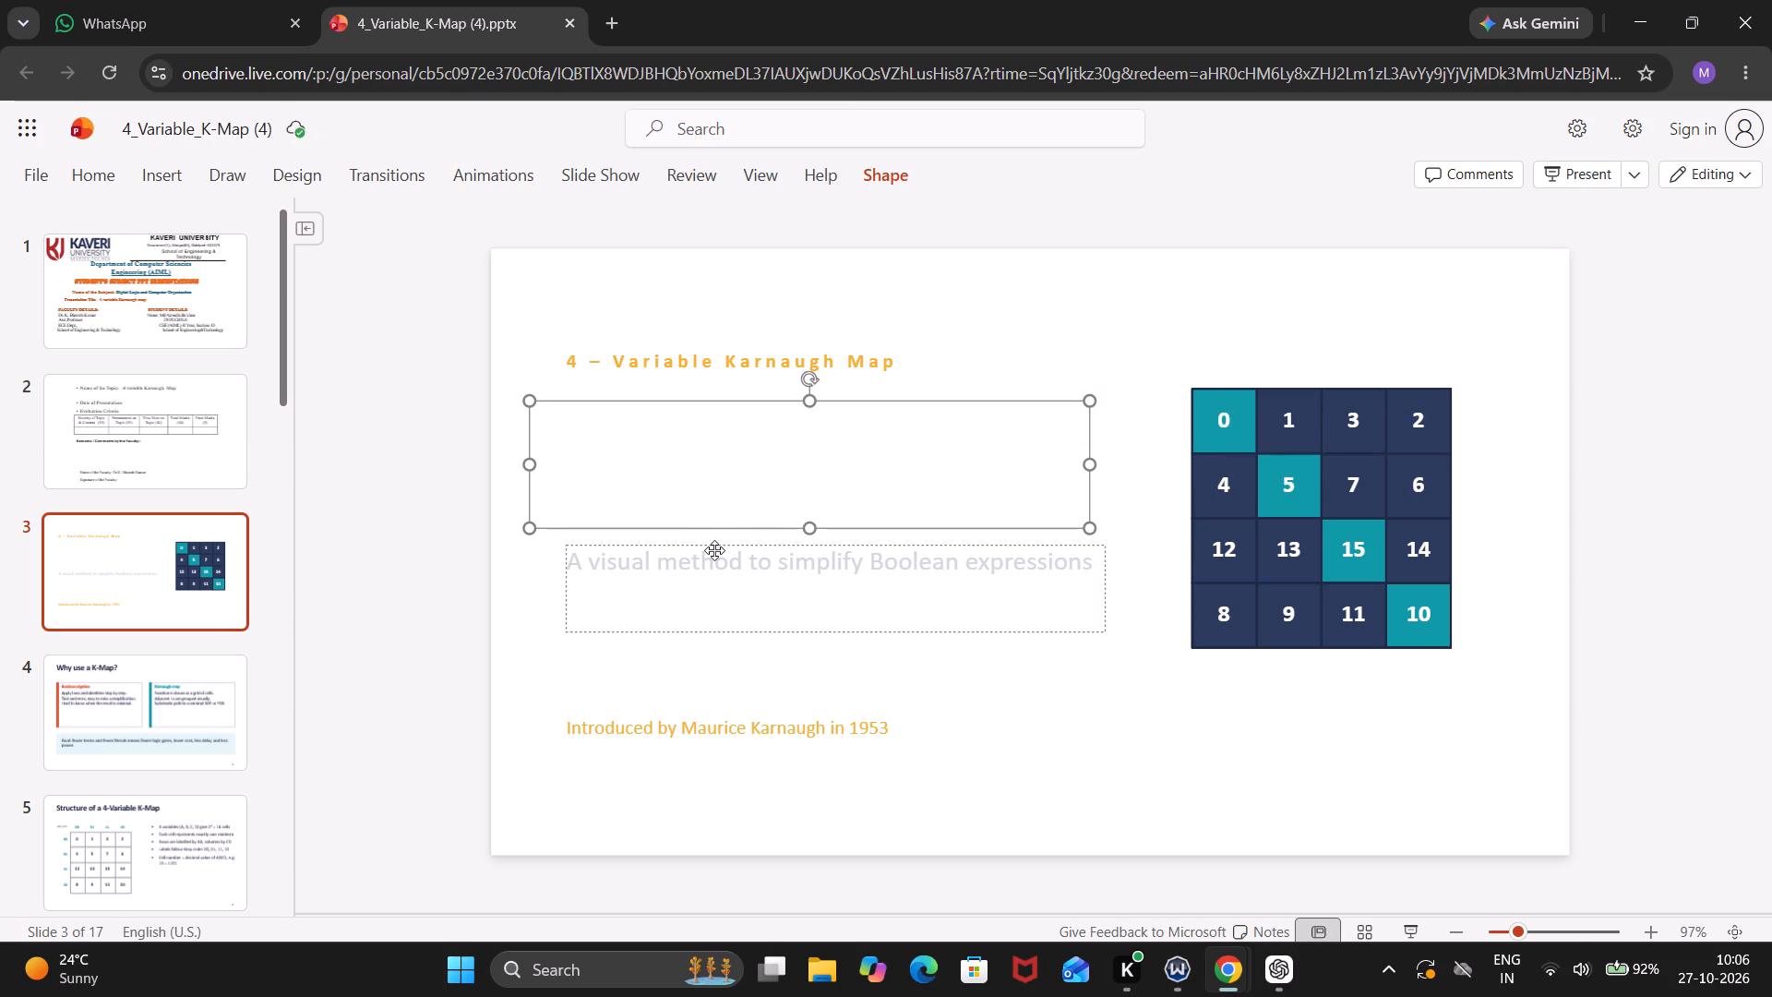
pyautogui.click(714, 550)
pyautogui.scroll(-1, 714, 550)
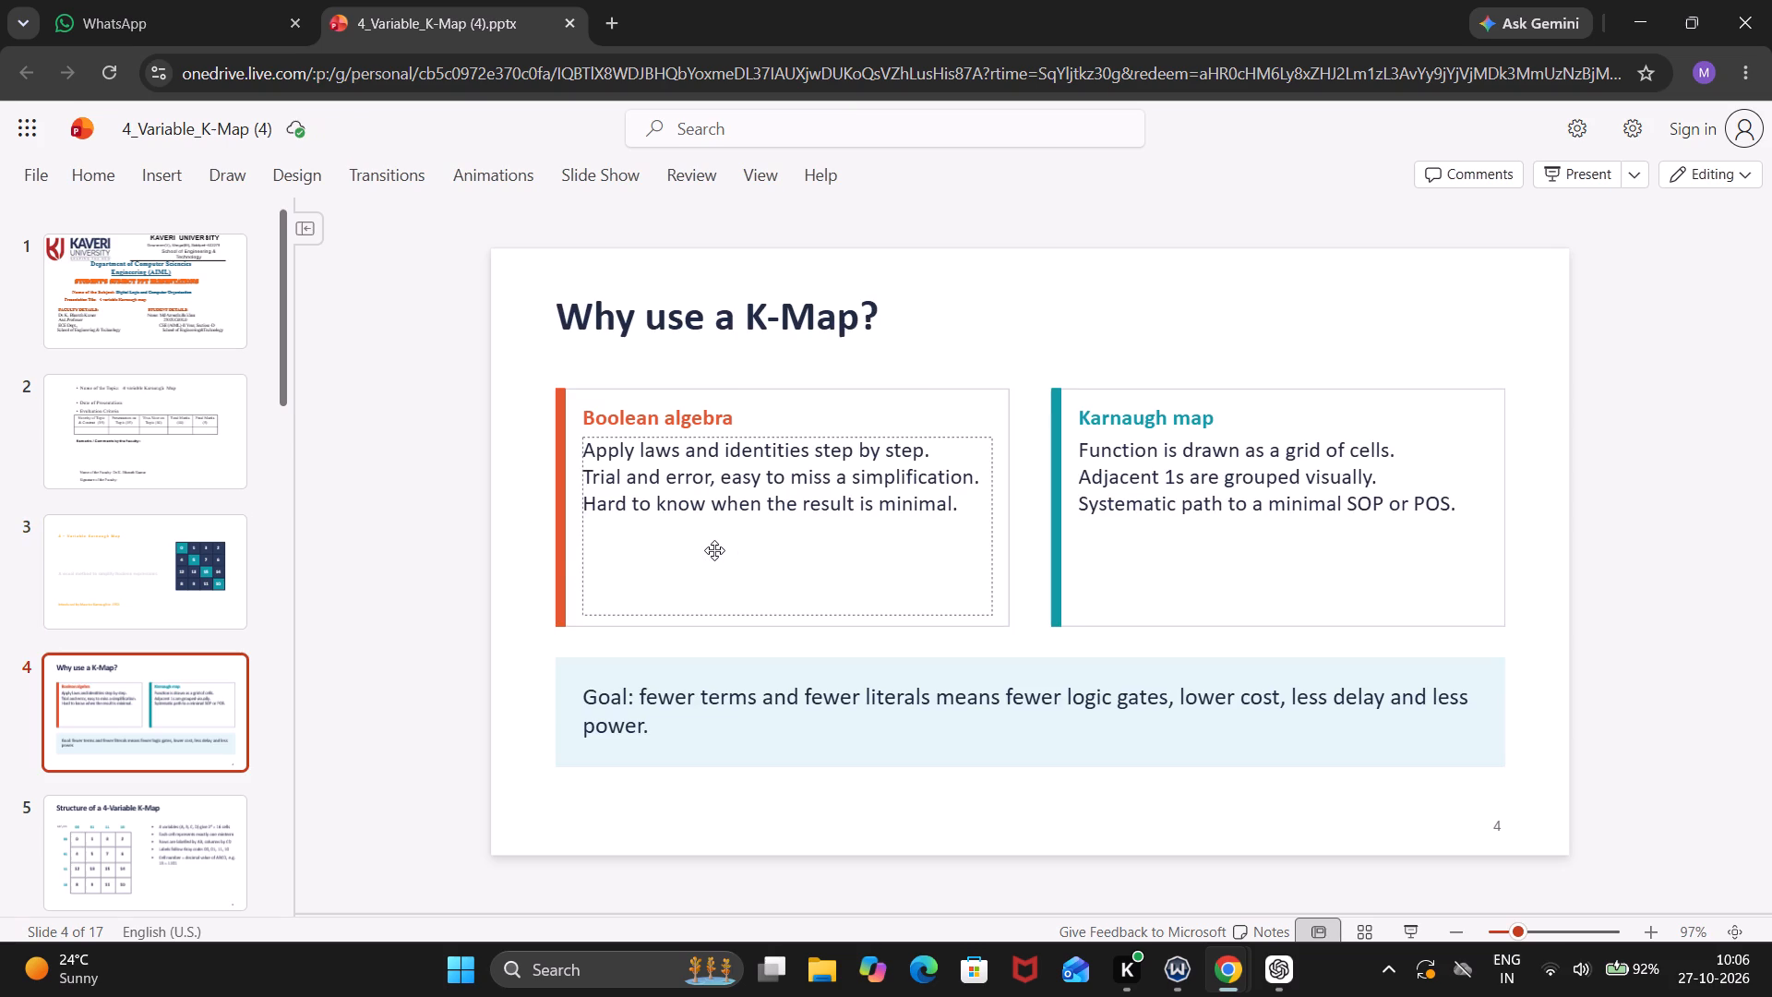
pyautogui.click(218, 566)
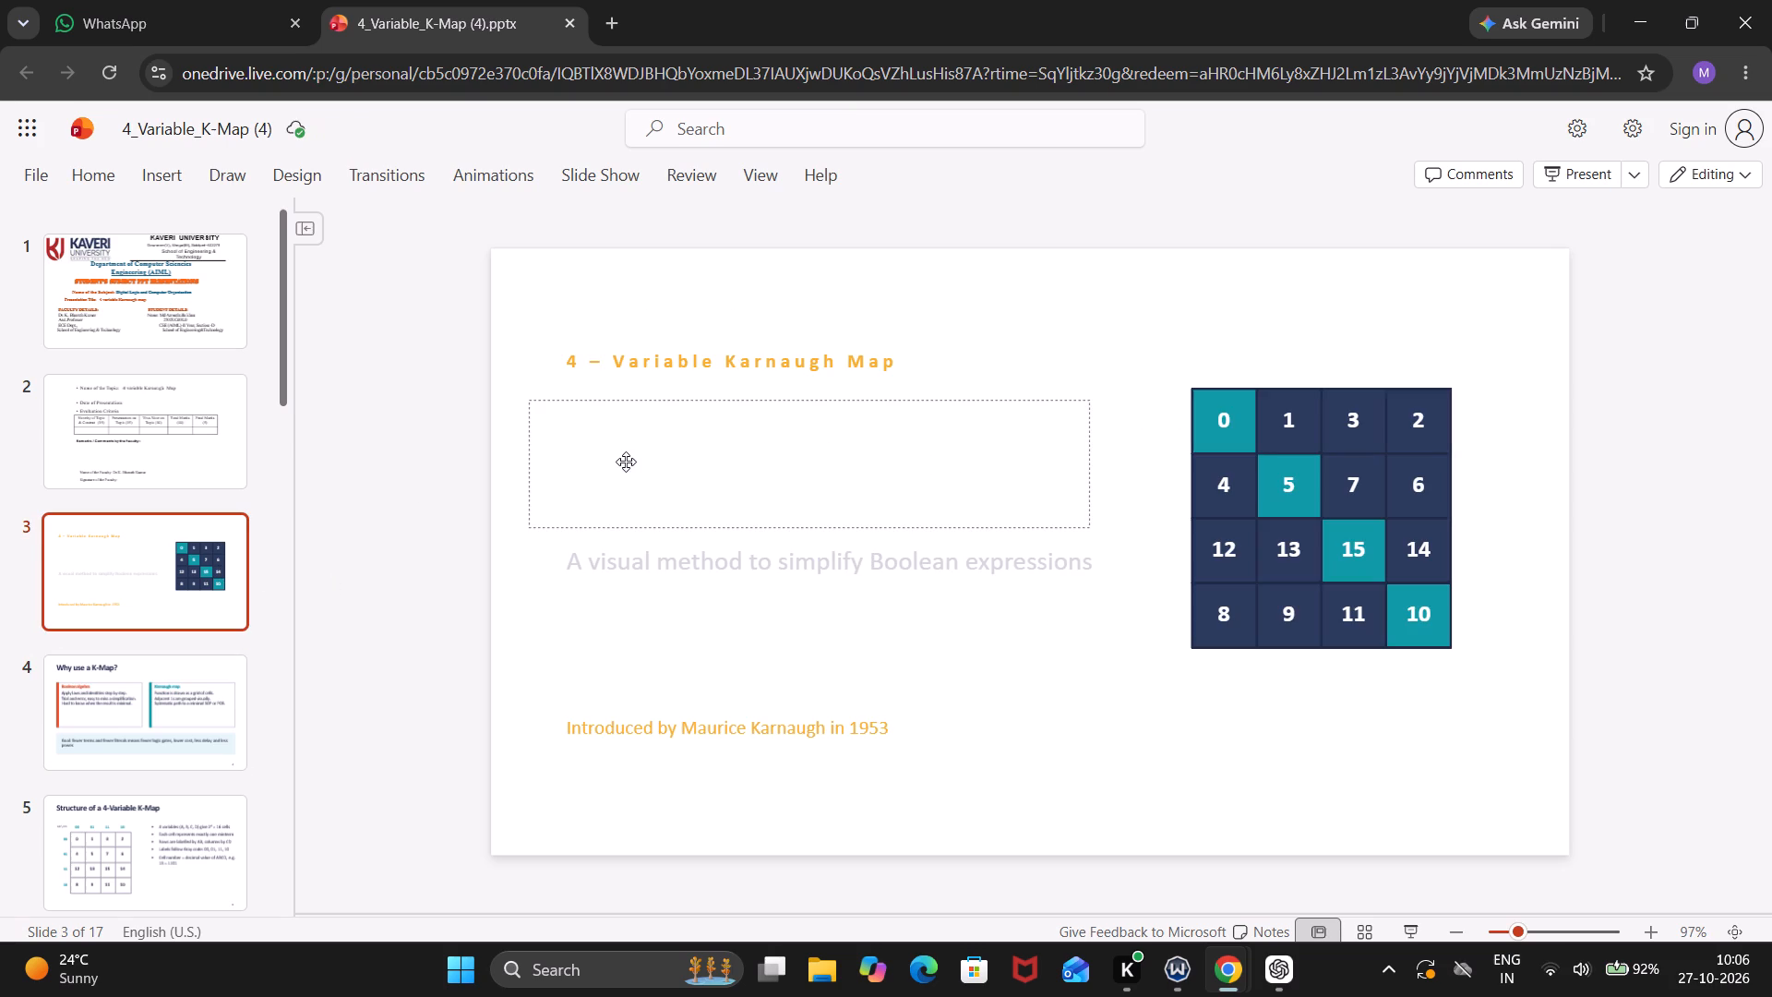
pyautogui.click(633, 556)
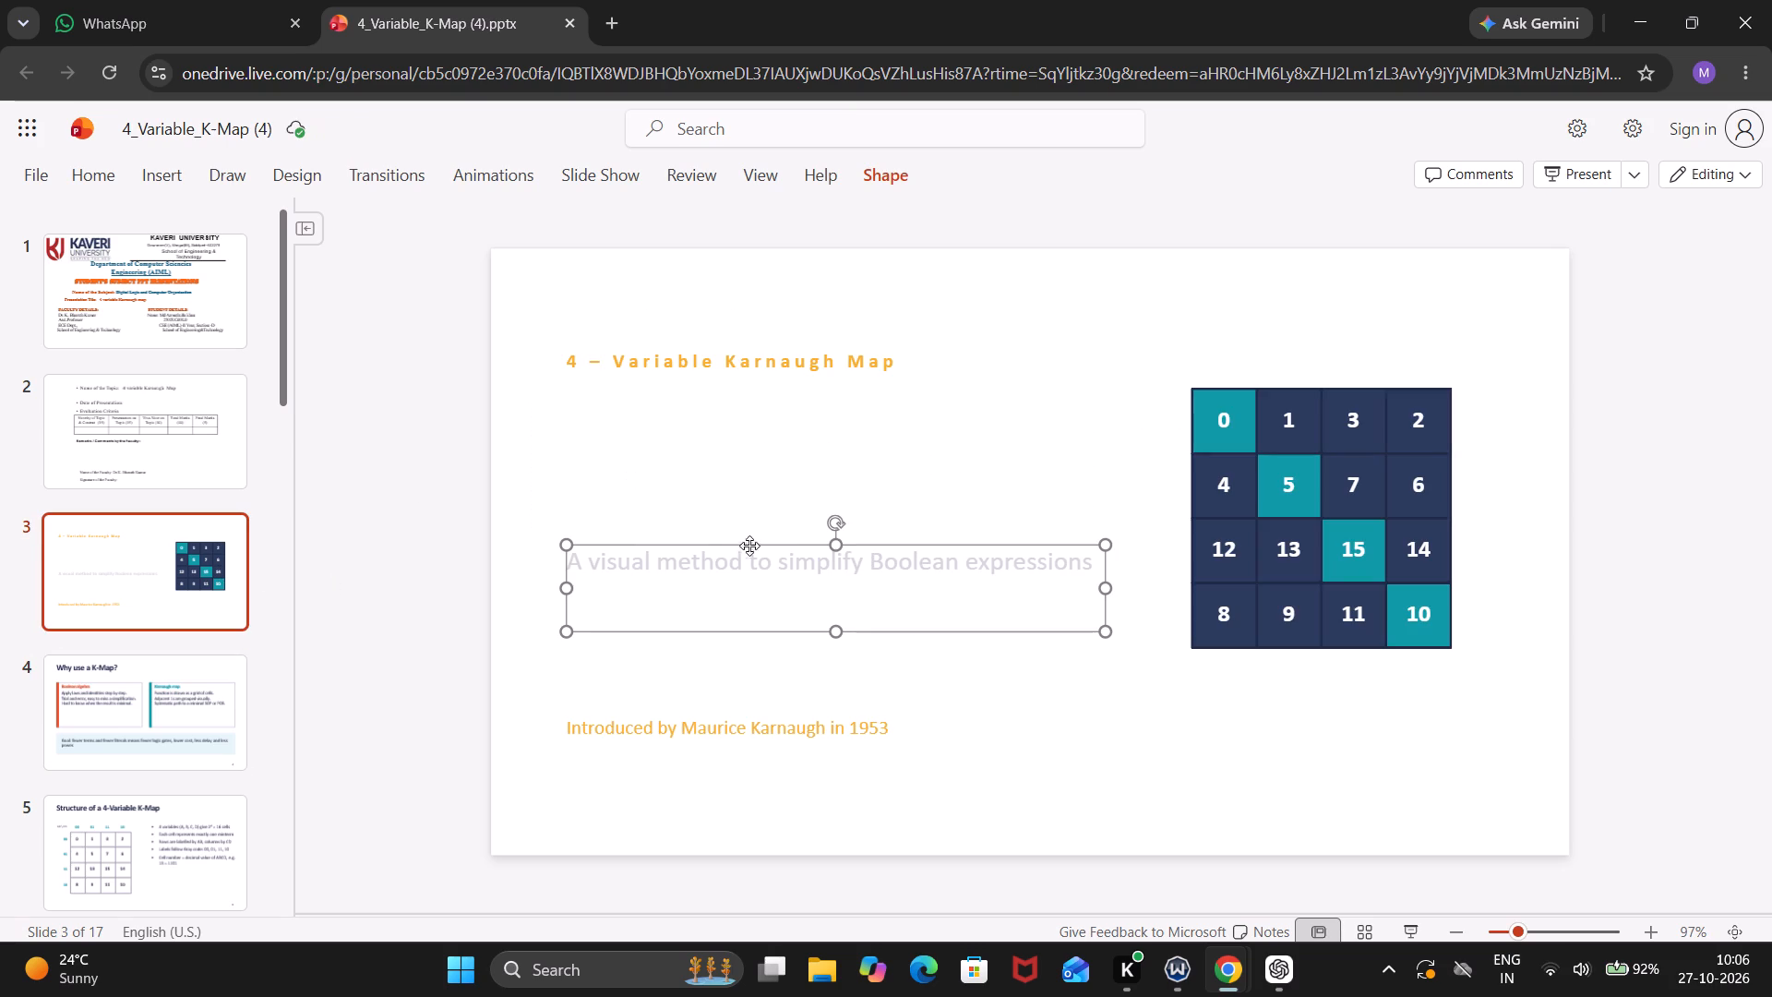
pyautogui.press('Left')
pyautogui.press('Right')
pyautogui.press('Right')
pyautogui.press('Right')
pyautogui.press('Right')
pyautogui.press('Right')
pyautogui.press('Right')
pyautogui.press('Right')
pyautogui.press('Right')
pyautogui.press('Right')
pyautogui.press('Right')
pyautogui.press('Right')
pyautogui.press('Right')
pyautogui.press('Right')
pyautogui.press('Right')
pyautogui.press('Right')
pyautogui.press('Right')
pyautogui.press('Right')
pyautogui.press('Right')
pyautogui.press('Right')
pyautogui.press('Right')
pyautogui.press('Right')
pyautogui.press('Right')
pyautogui.press('Right')
pyautogui.press('Right')
pyautogui.press('Right')
pyautogui.press('Right')
pyautogui.press('Right')
pyautogui.press('BackSpace')
pyautogui.press('BackSpace')
pyautogui.press('BackSpace')
pyautogui.press('BackSpace')
pyautogui.press('BackSpace')
pyautogui.press('BackSpace')
pyautogui.press('BackSpace')
pyautogui.press('BackSpace')
pyautogui.press('BackSpace')
pyautogui.press('BackSpace')
pyautogui.press('BackSpace')
pyautogui.press('BackSpace')
pyautogui.press('BackSpace')
pyautogui.press('BackSpace')
pyautogui.press('BackSpace')
pyautogui.press('BackSpace')
pyautogui.press('BackSpace')
pyautogui.press('BackSpace')
pyautogui.press('BackSpace')
pyautogui.press('BackSpace')
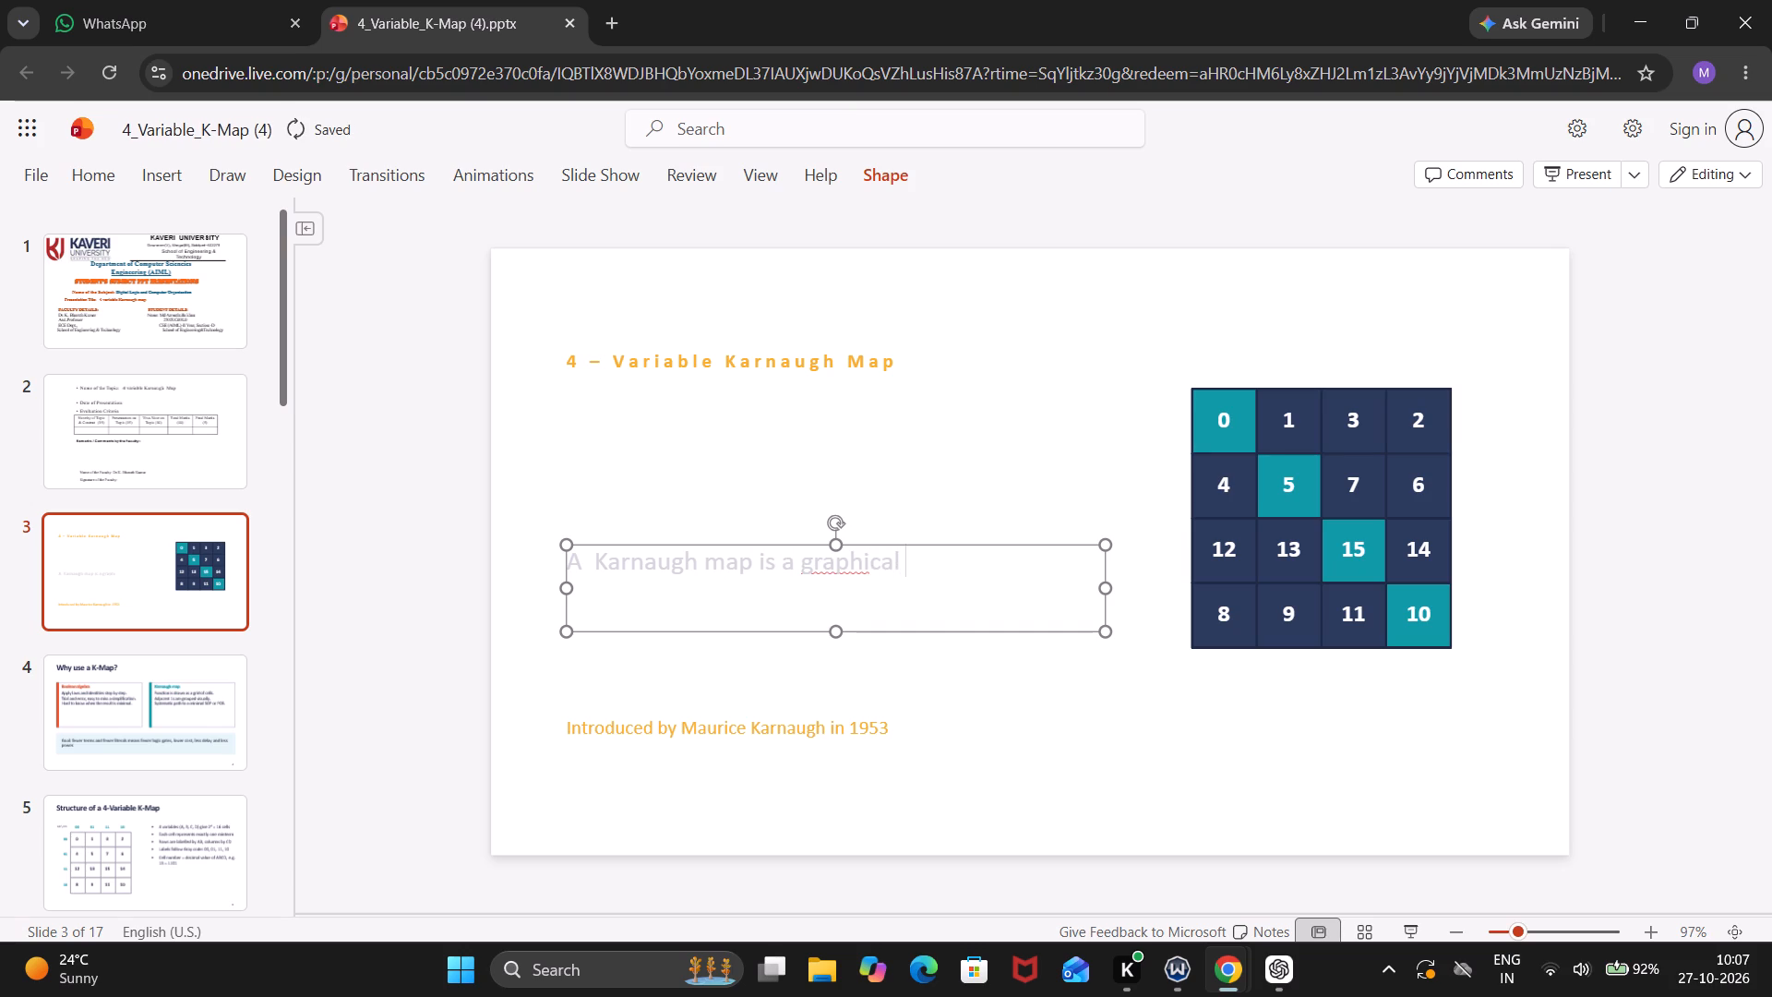
pyautogui.press('r')
pyautogui.press('BackSpace')
pyautogui.write('method')
pyautogui.press('space')
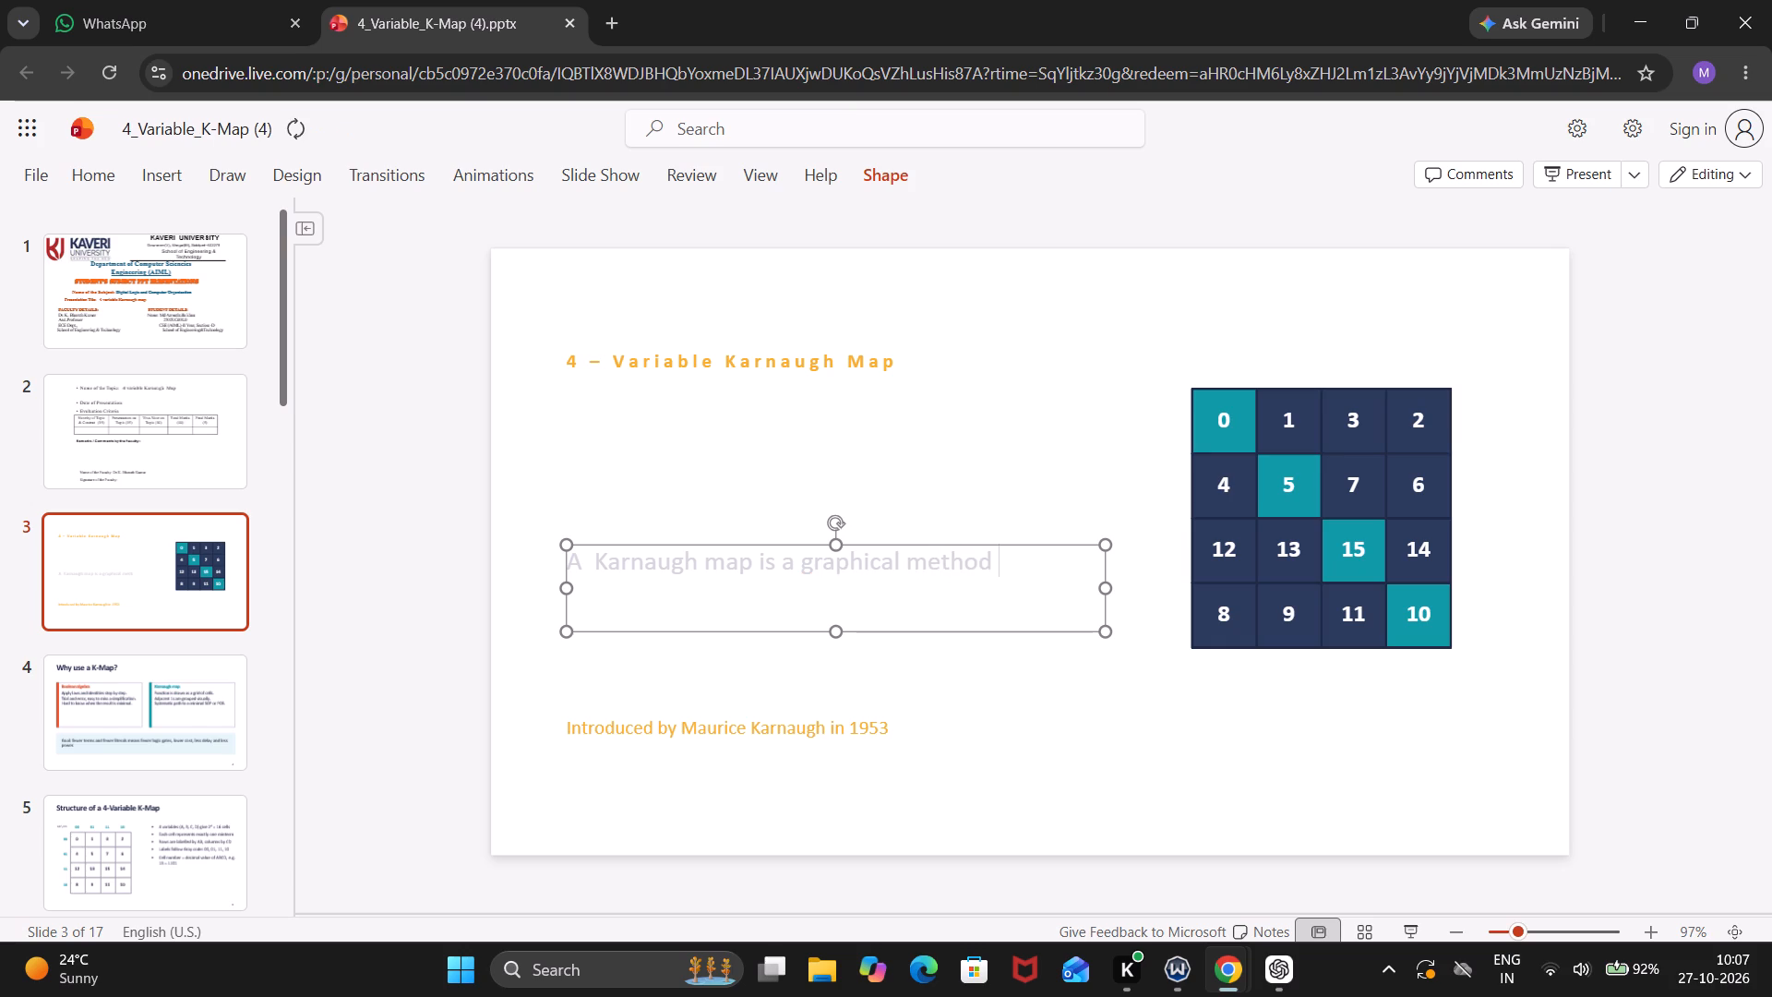
pyautogui.write('used')
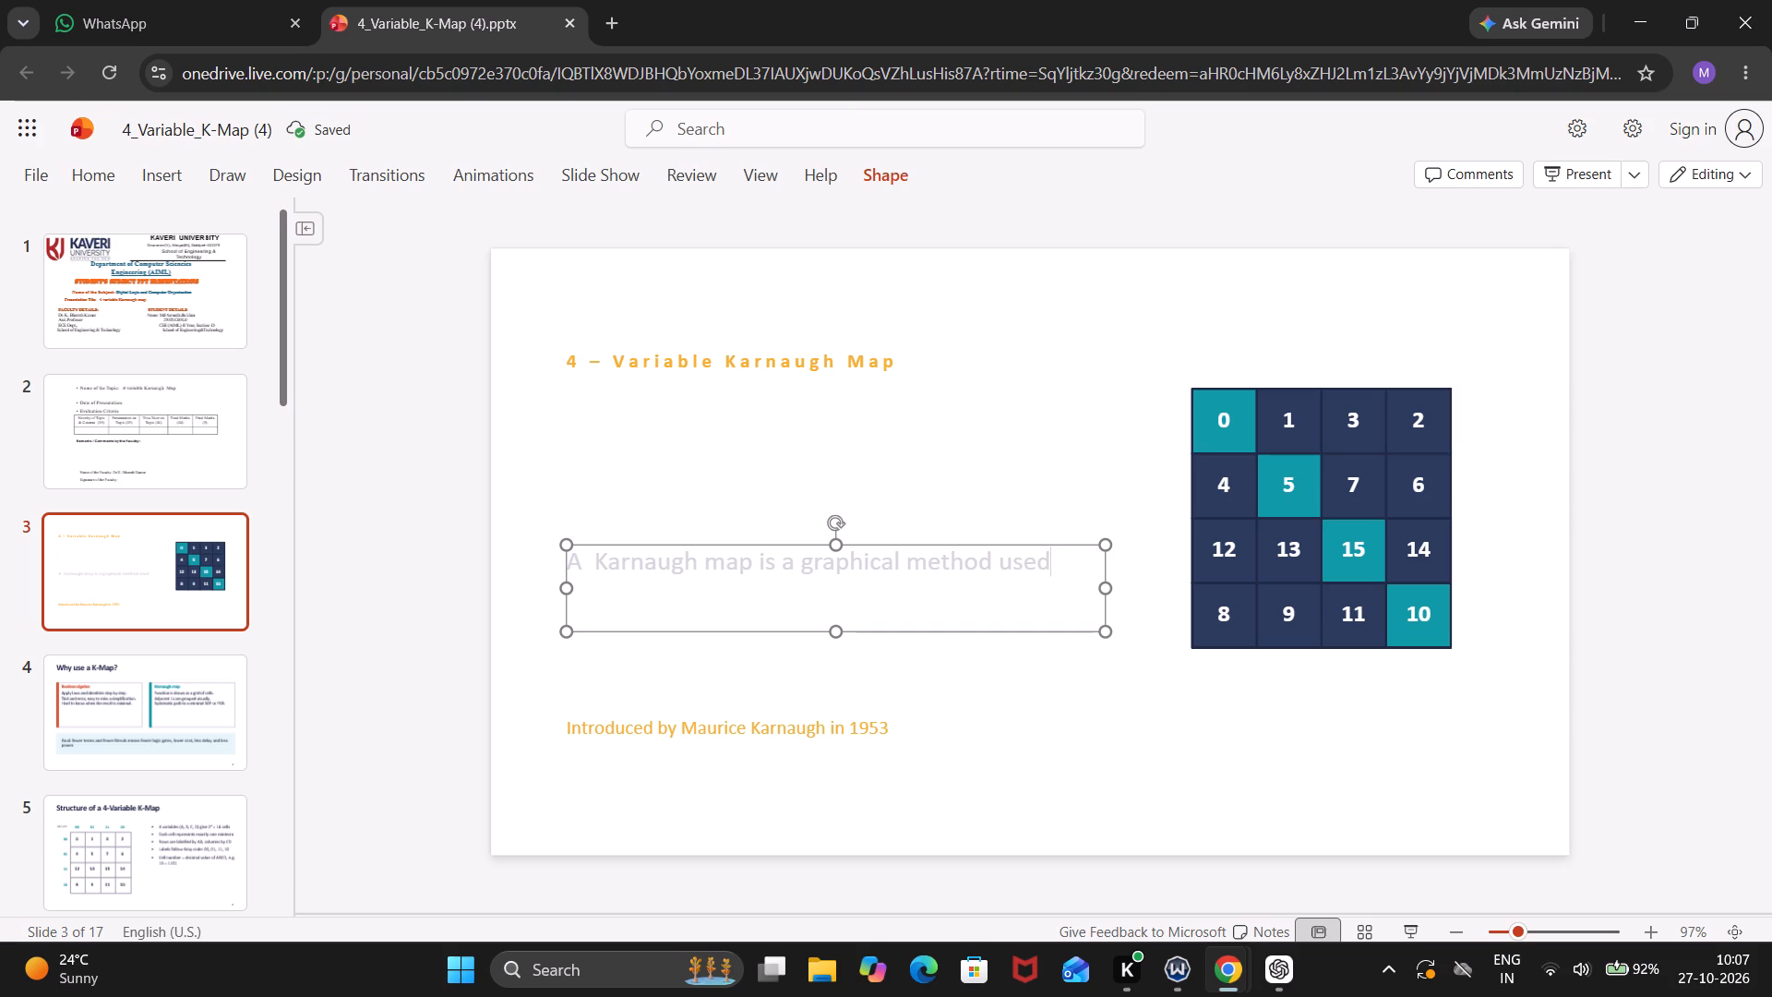
pyautogui.write('to simpl')
pyautogui.press('y')
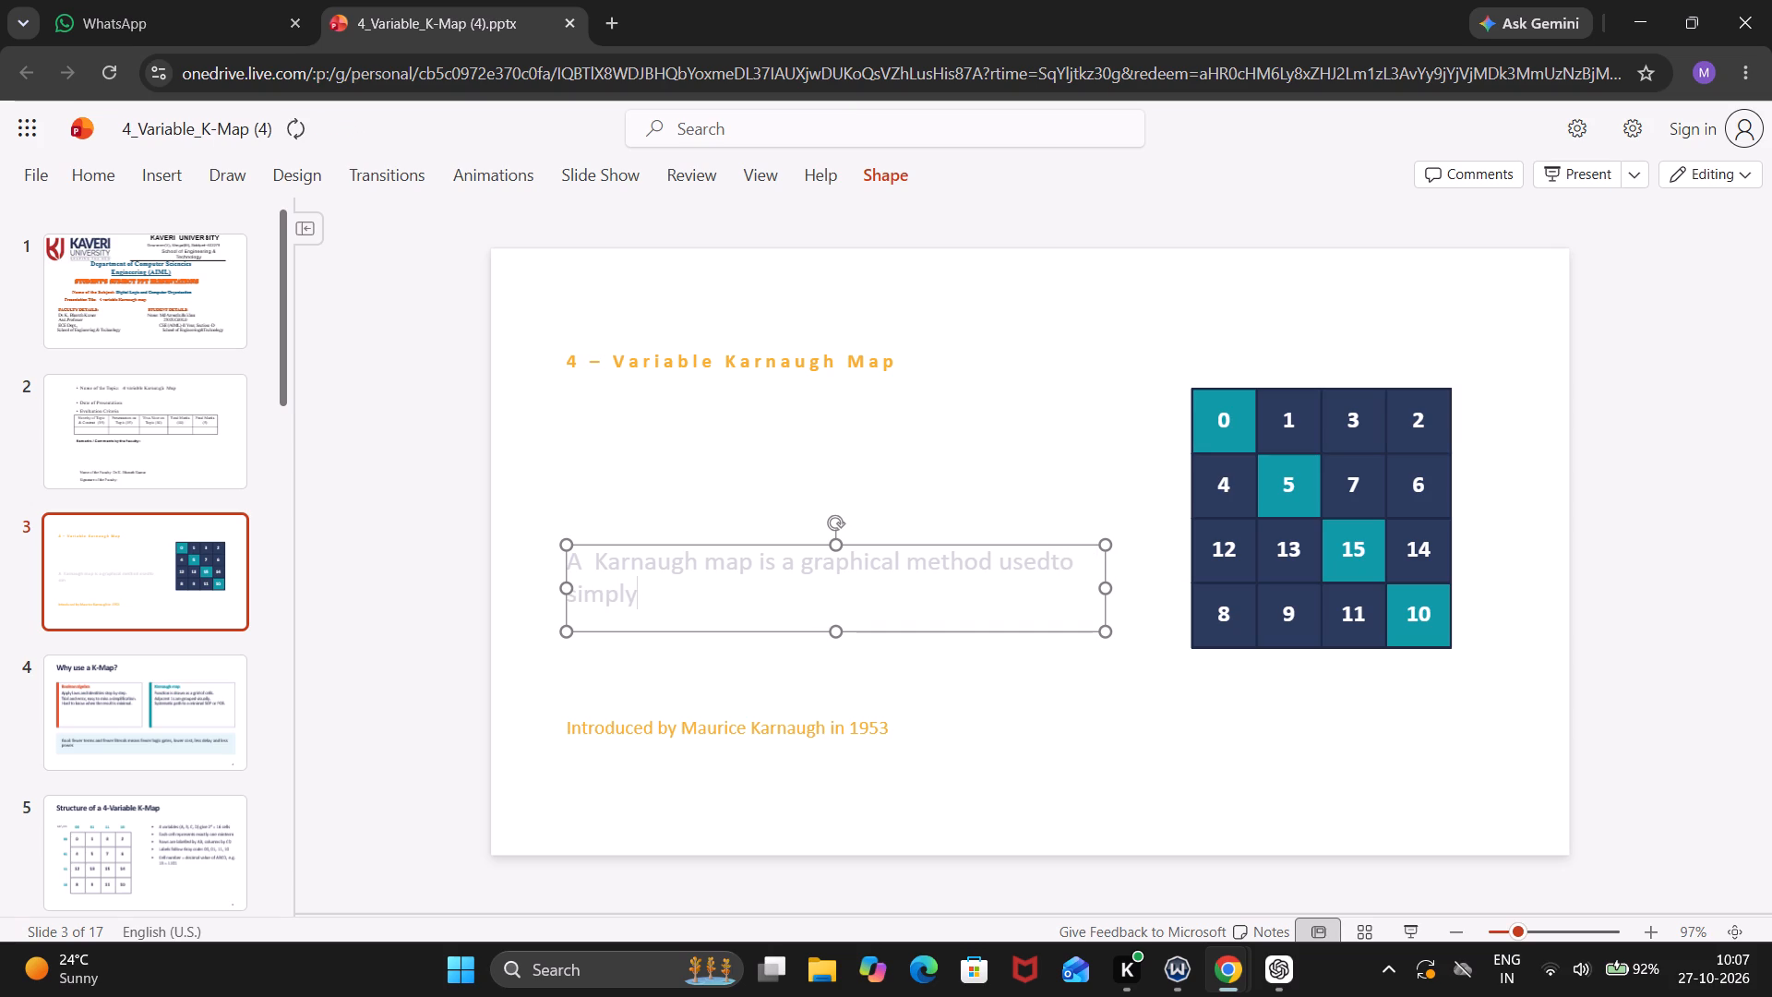
pyautogui.press('BackSpace')
pyautogui.write('ify')
pyautogui.press('space')
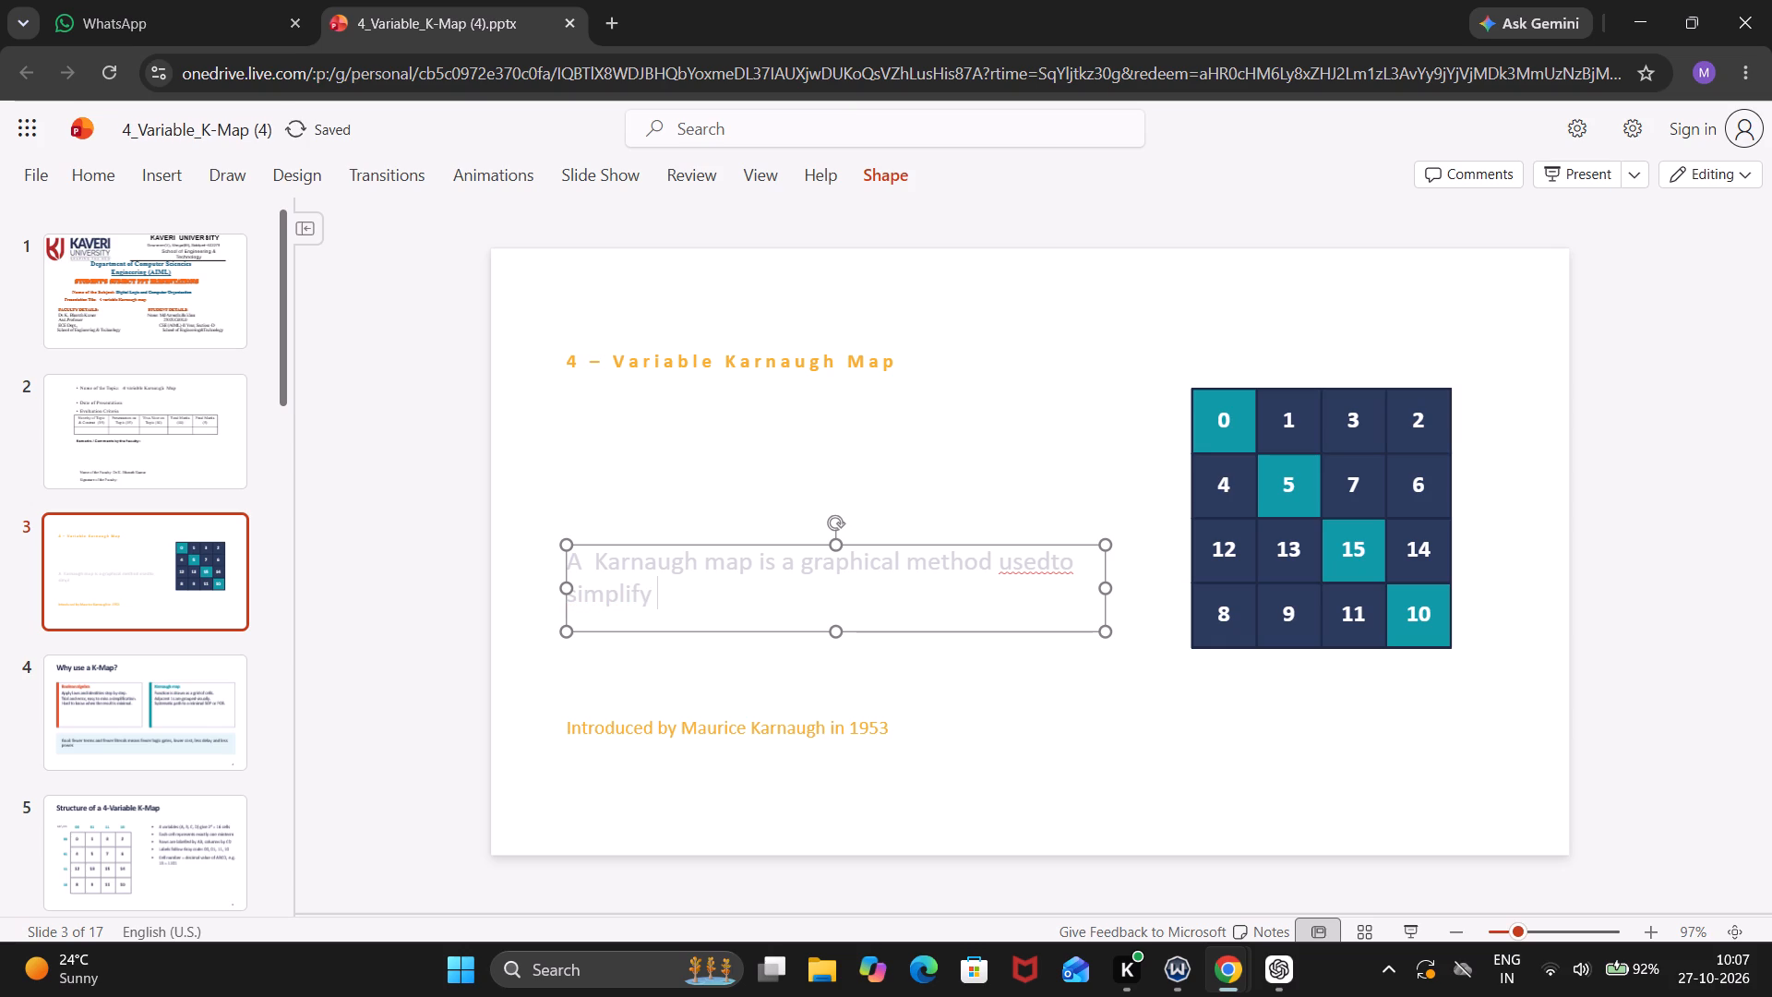
pyautogui.write('Bool')
pyautogui.write('ean')
pyautogui.press('space')
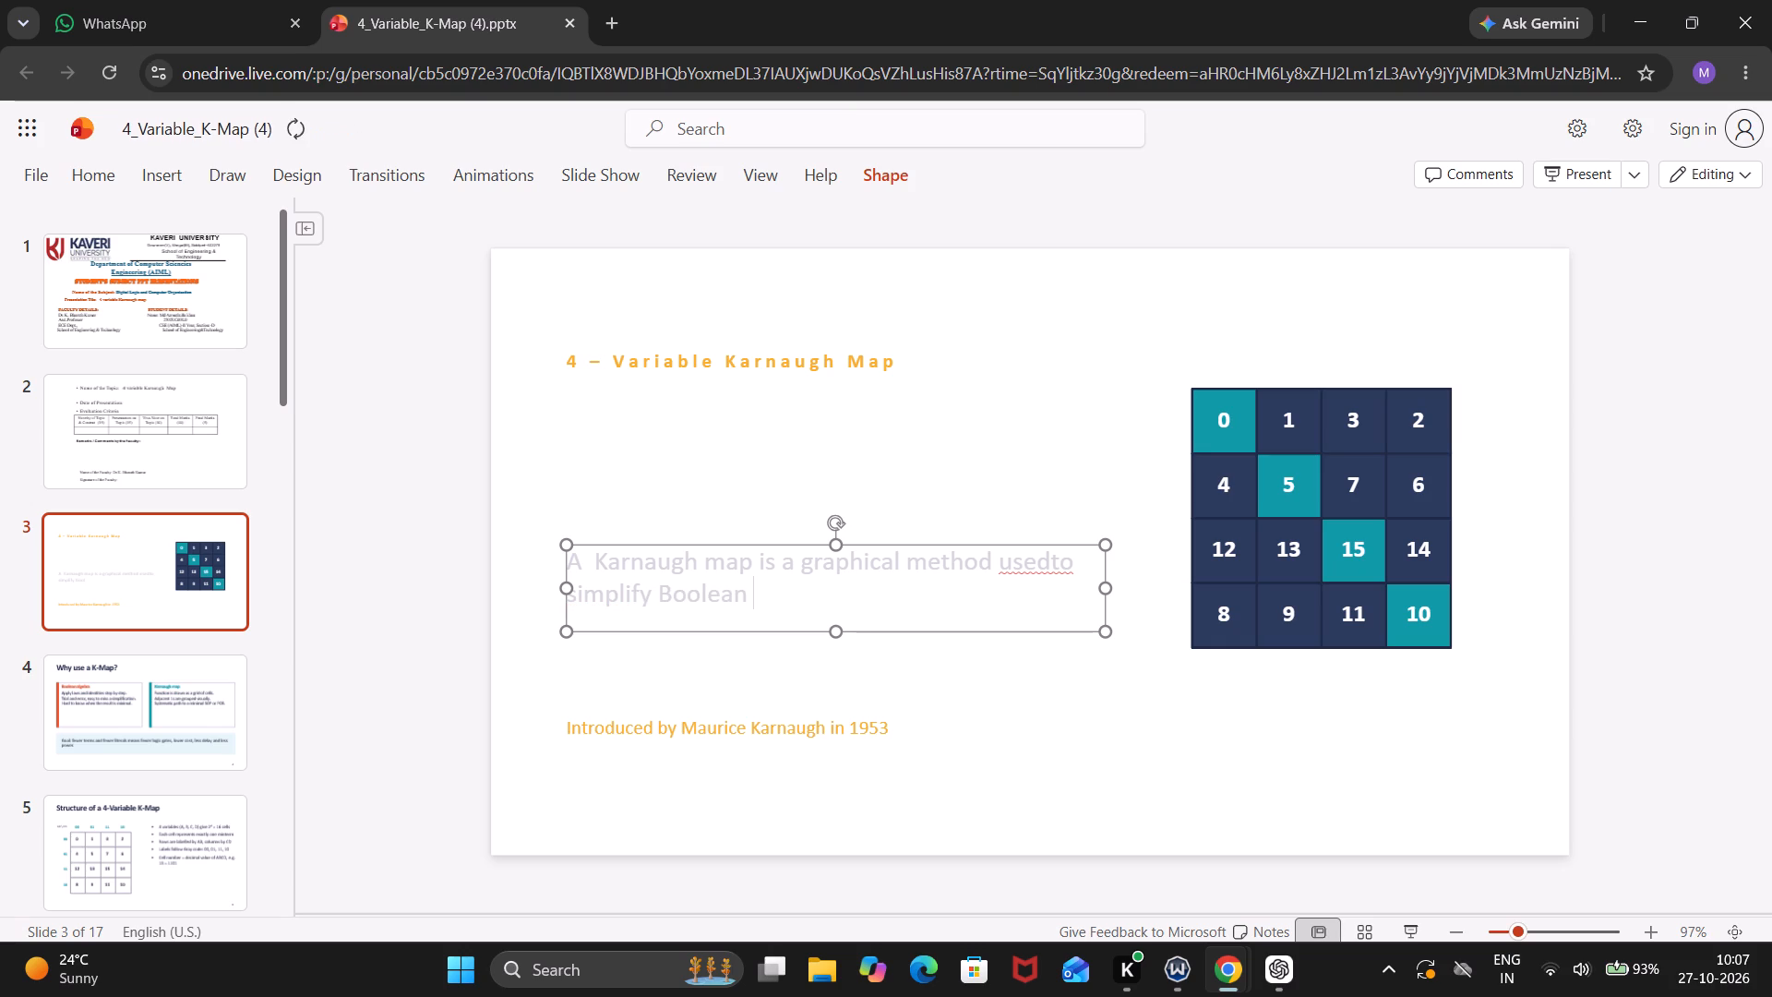
pyautogui.write('expr')
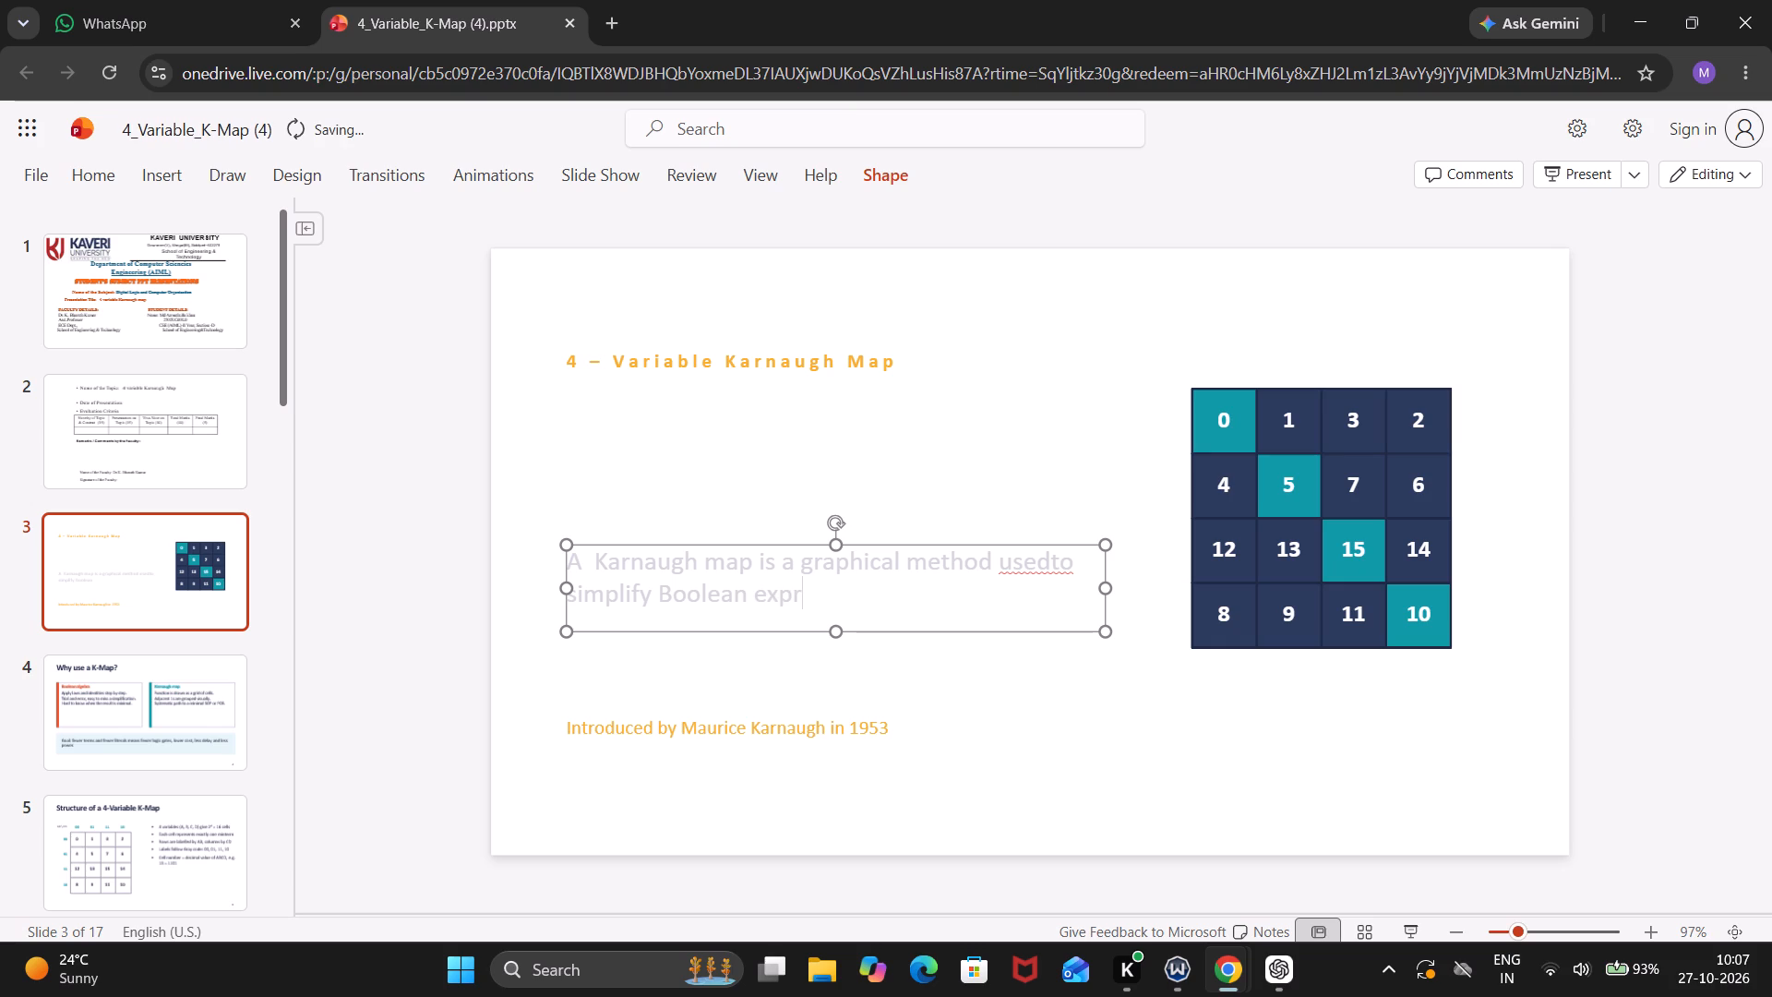
pyautogui.write('ession')
pyautogui.press('space')
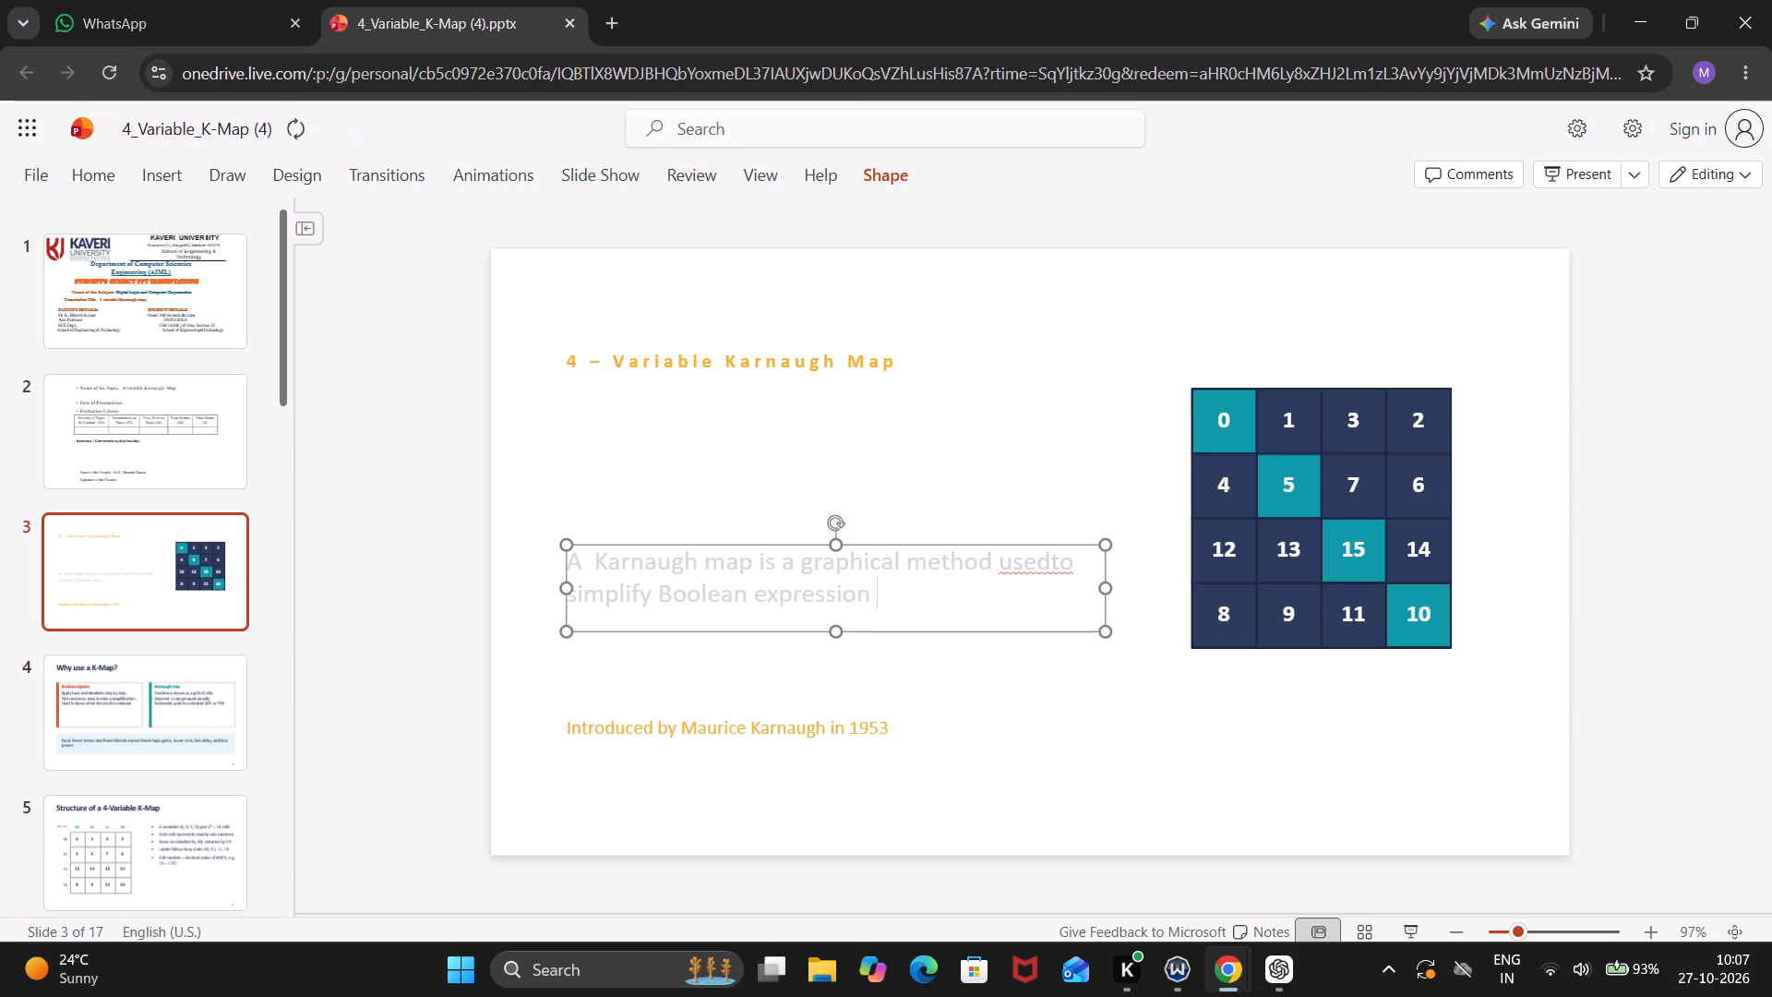
pyautogui.press('BackSpace')
pyautogui.write('s in')
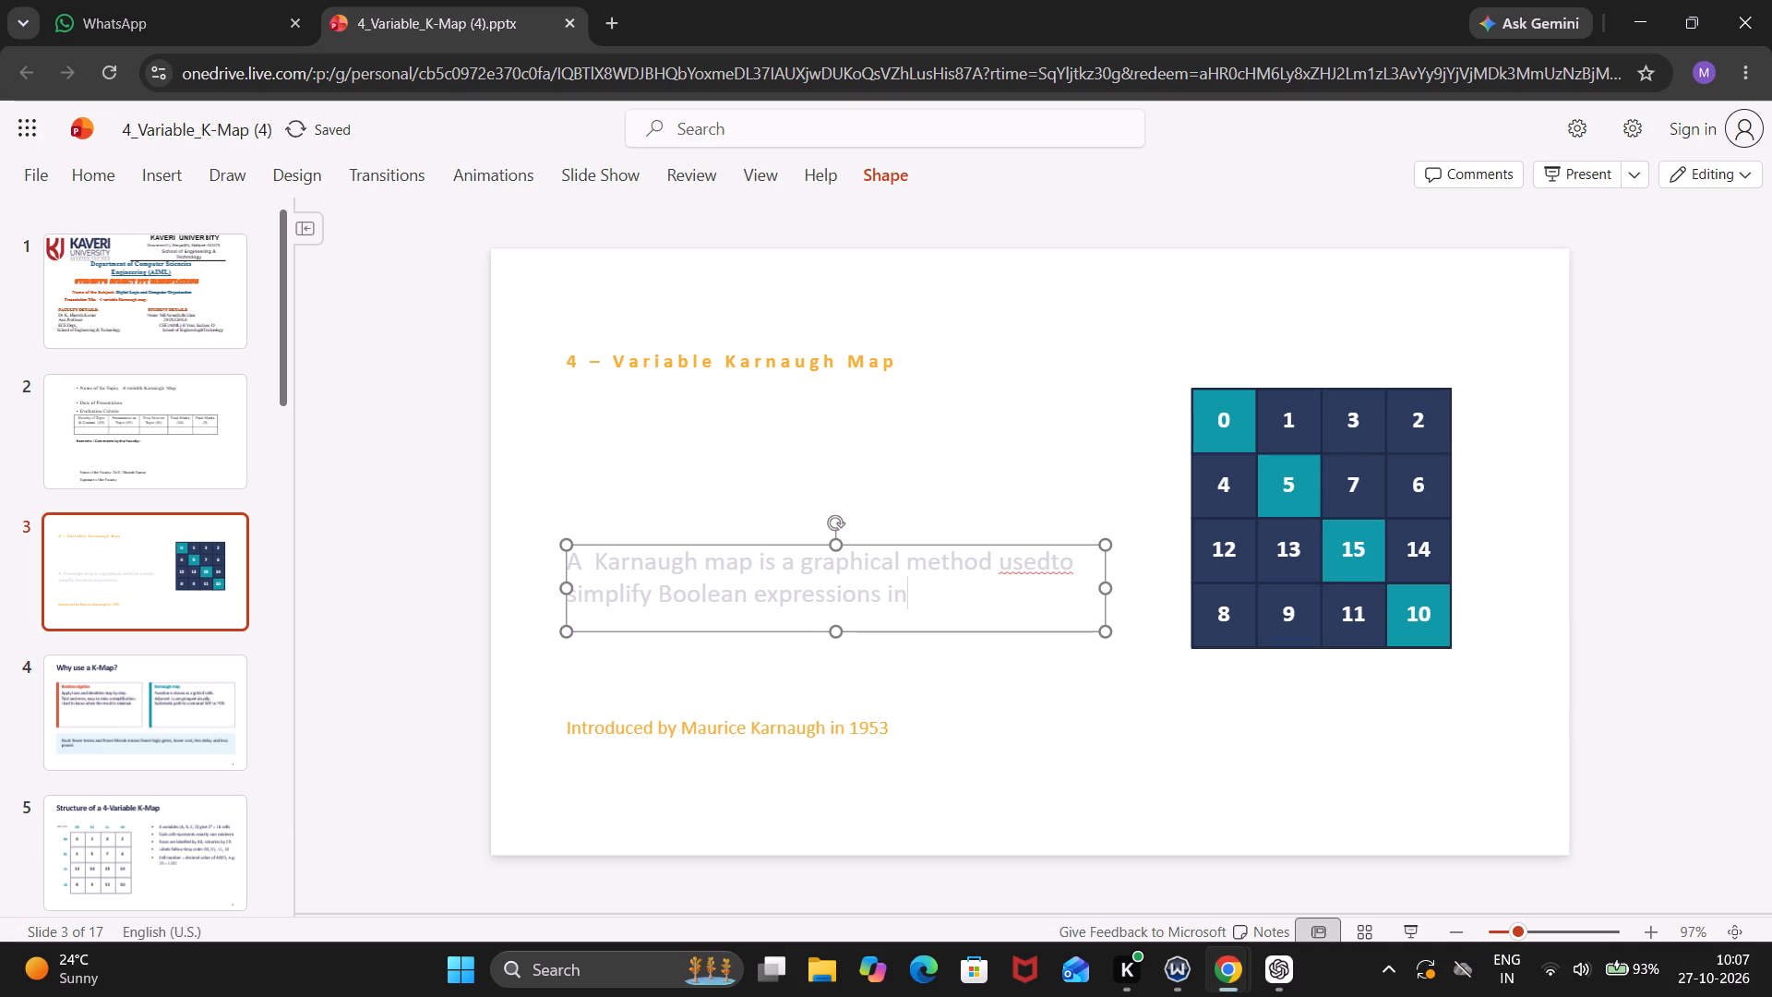
pyautogui.press('space')
pyautogui.write('a')
pyautogui.press('space')
pyautogui.write('digital')
pyautogui.press('space')
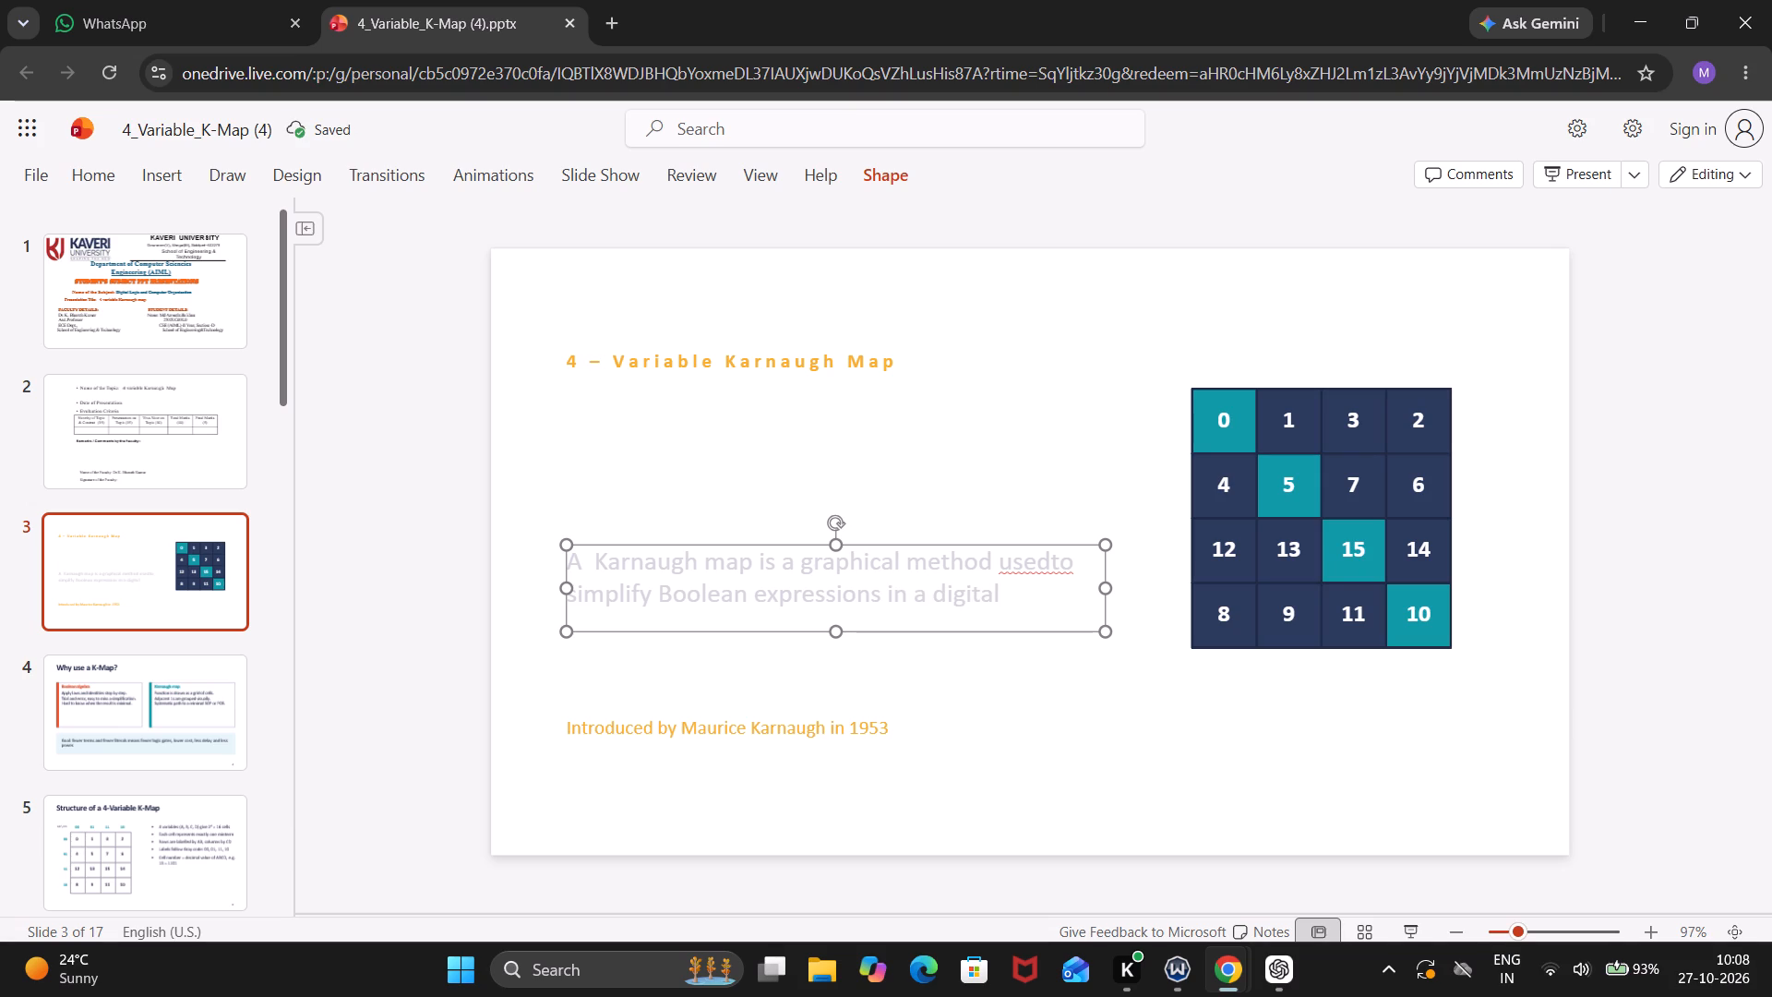
pyautogui.write('lo')
pyautogui.write('gic')
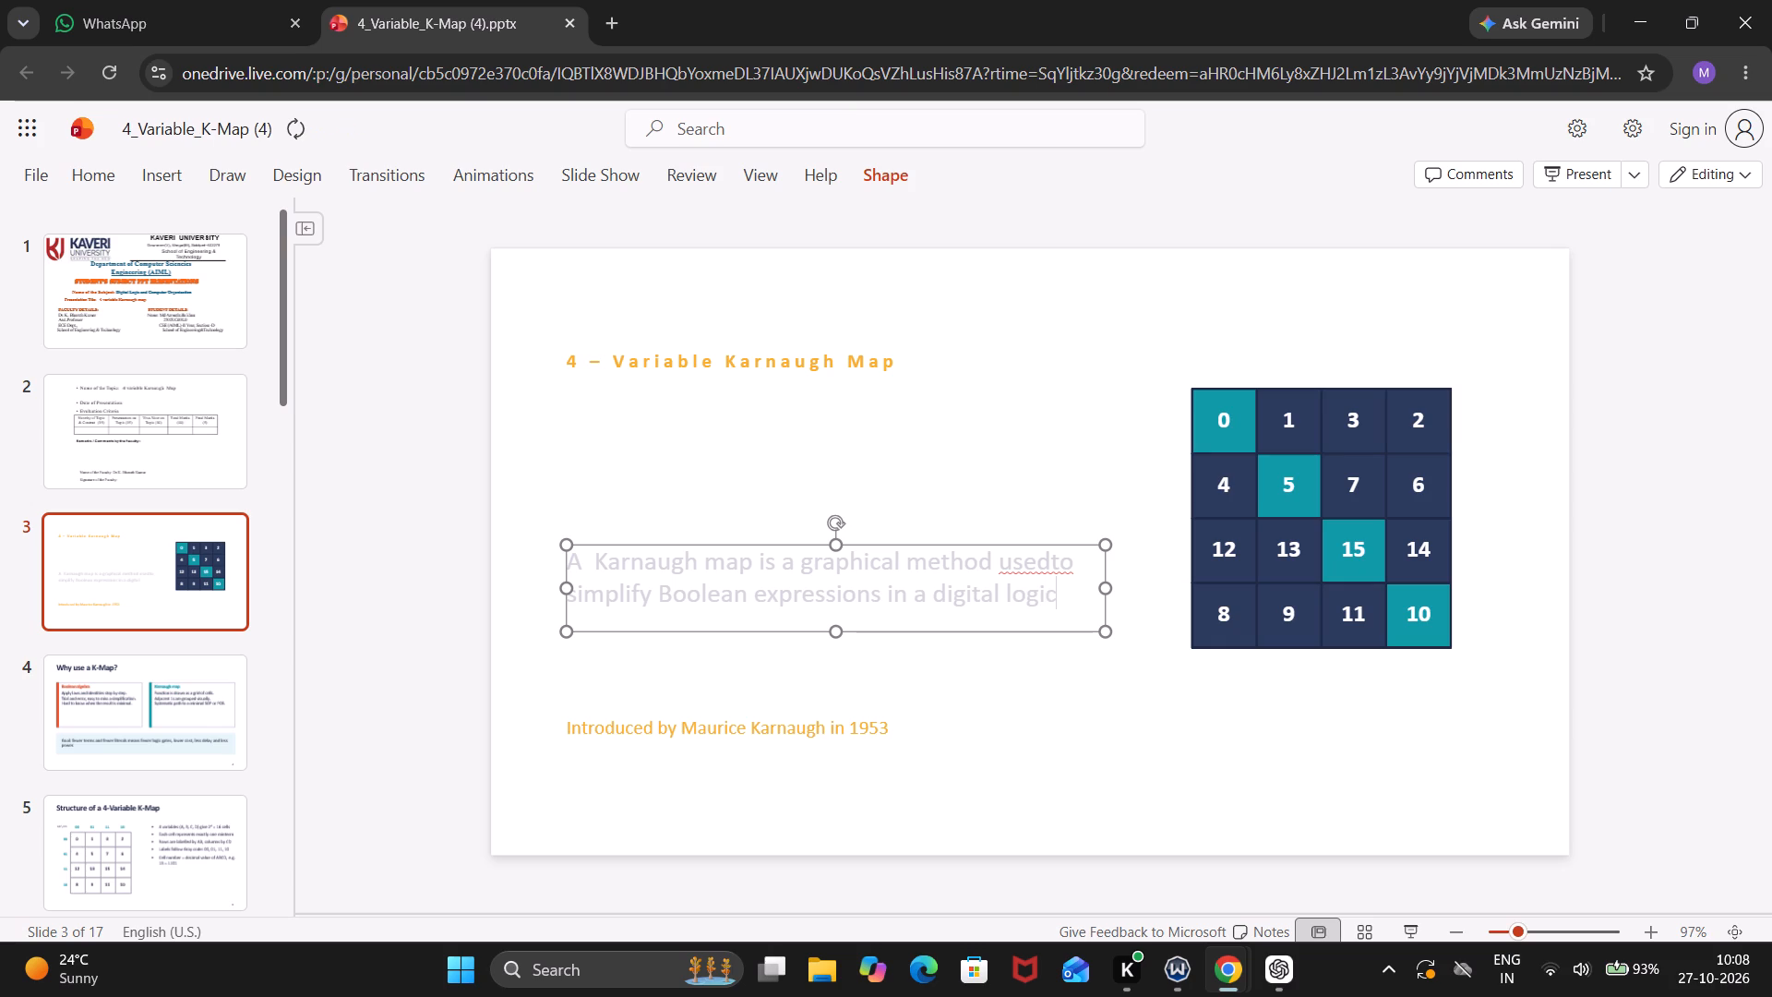
pyautogui.press('space')
pyautogui.write('design')
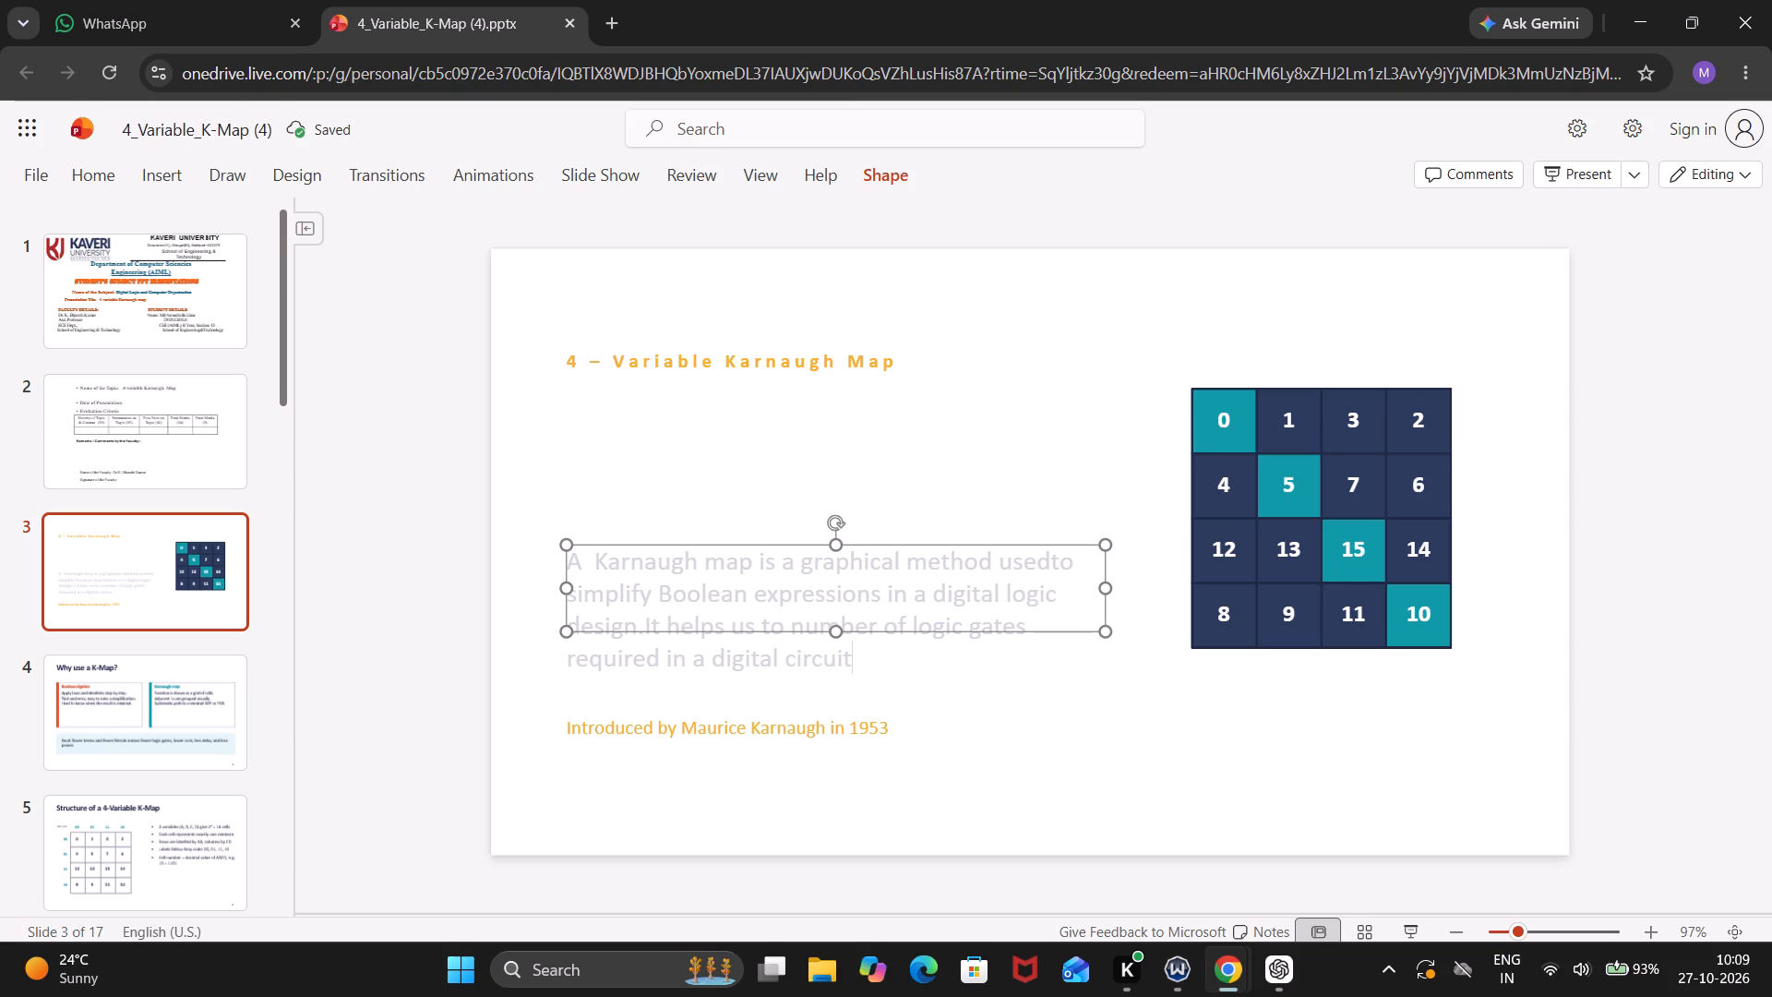
pyautogui.click(987, 698)
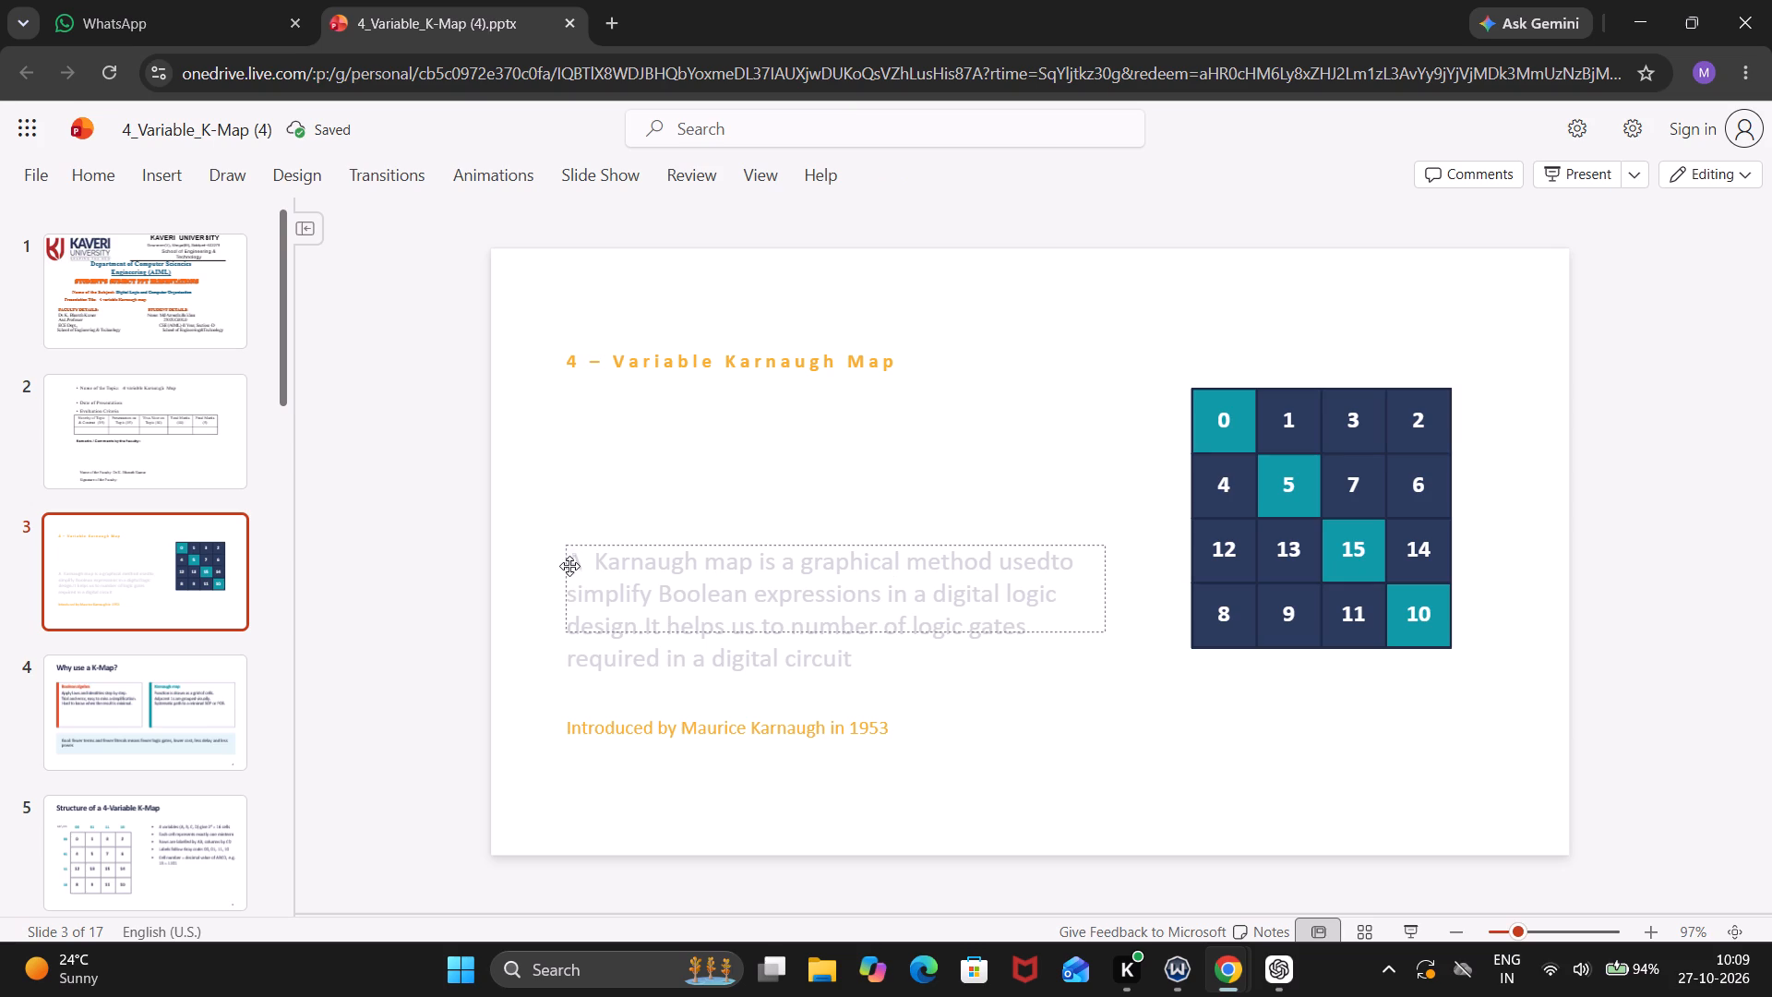
# Move the subtitle text box up towards the orange heading, keeping its left edge aligned with the heading.
pyautogui.click(568, 562)
pyautogui.moveTo(568, 562); pyautogui.dragTo(569, 516)
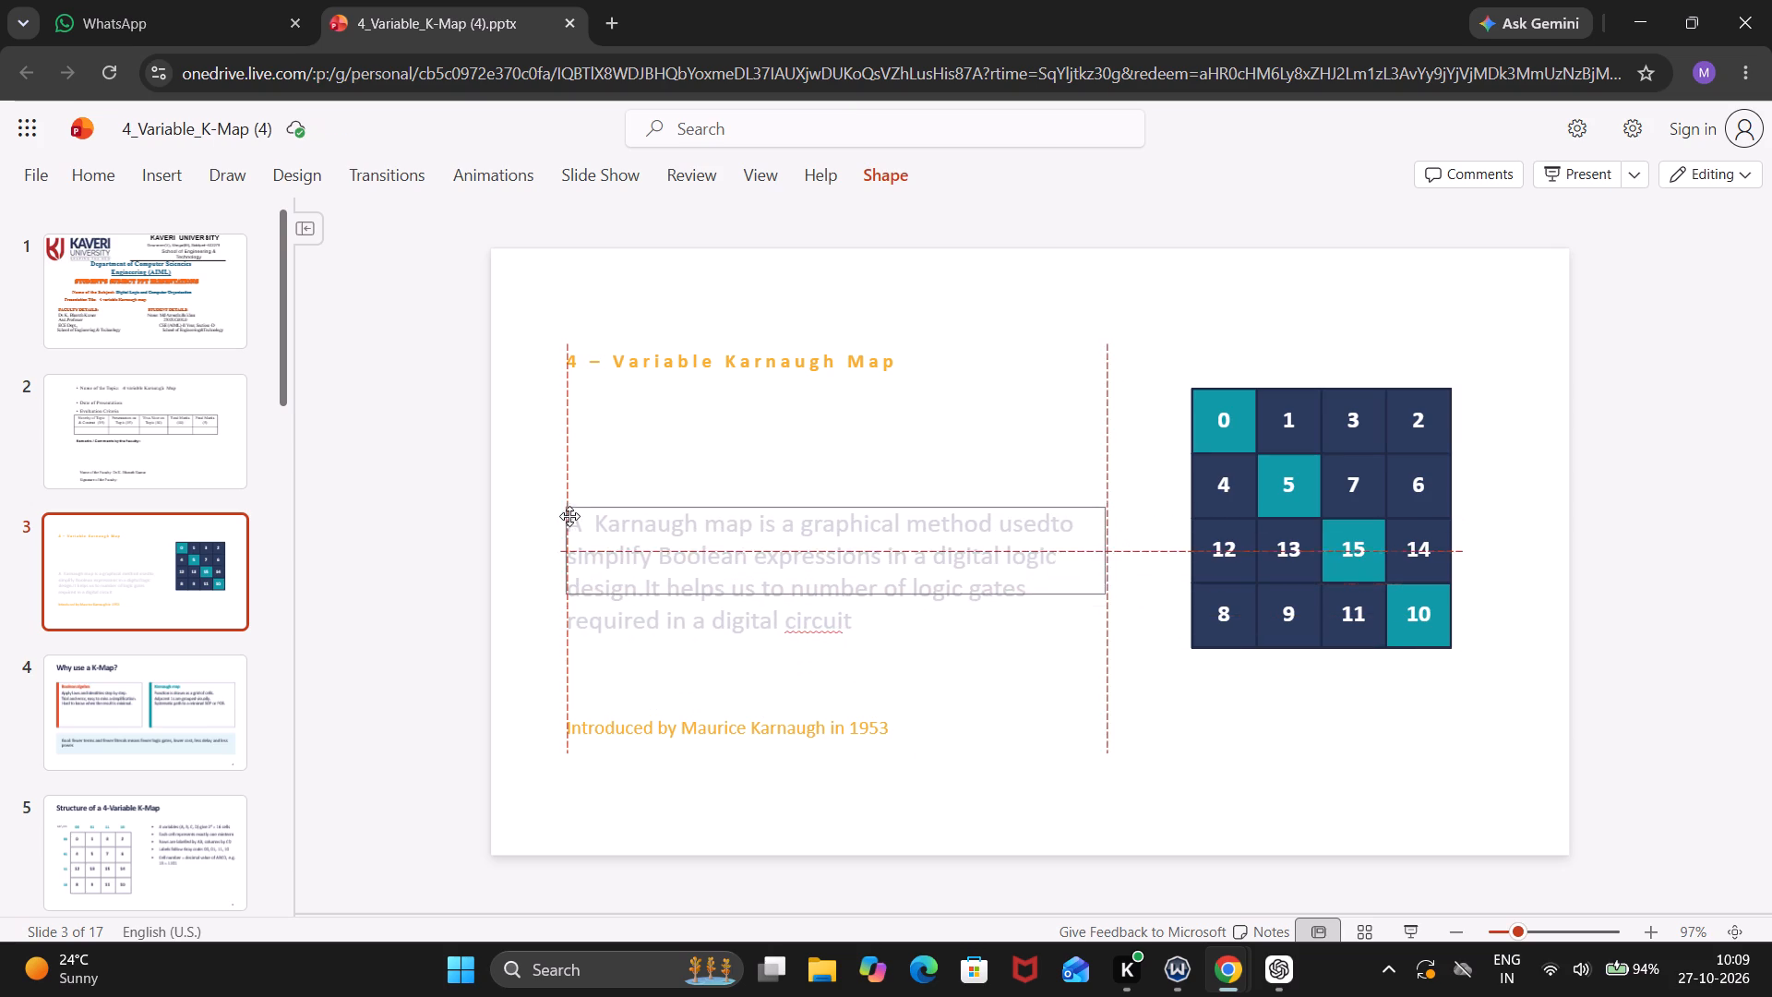
pyautogui.moveTo(569, 516); pyautogui.dragTo(559, 497)
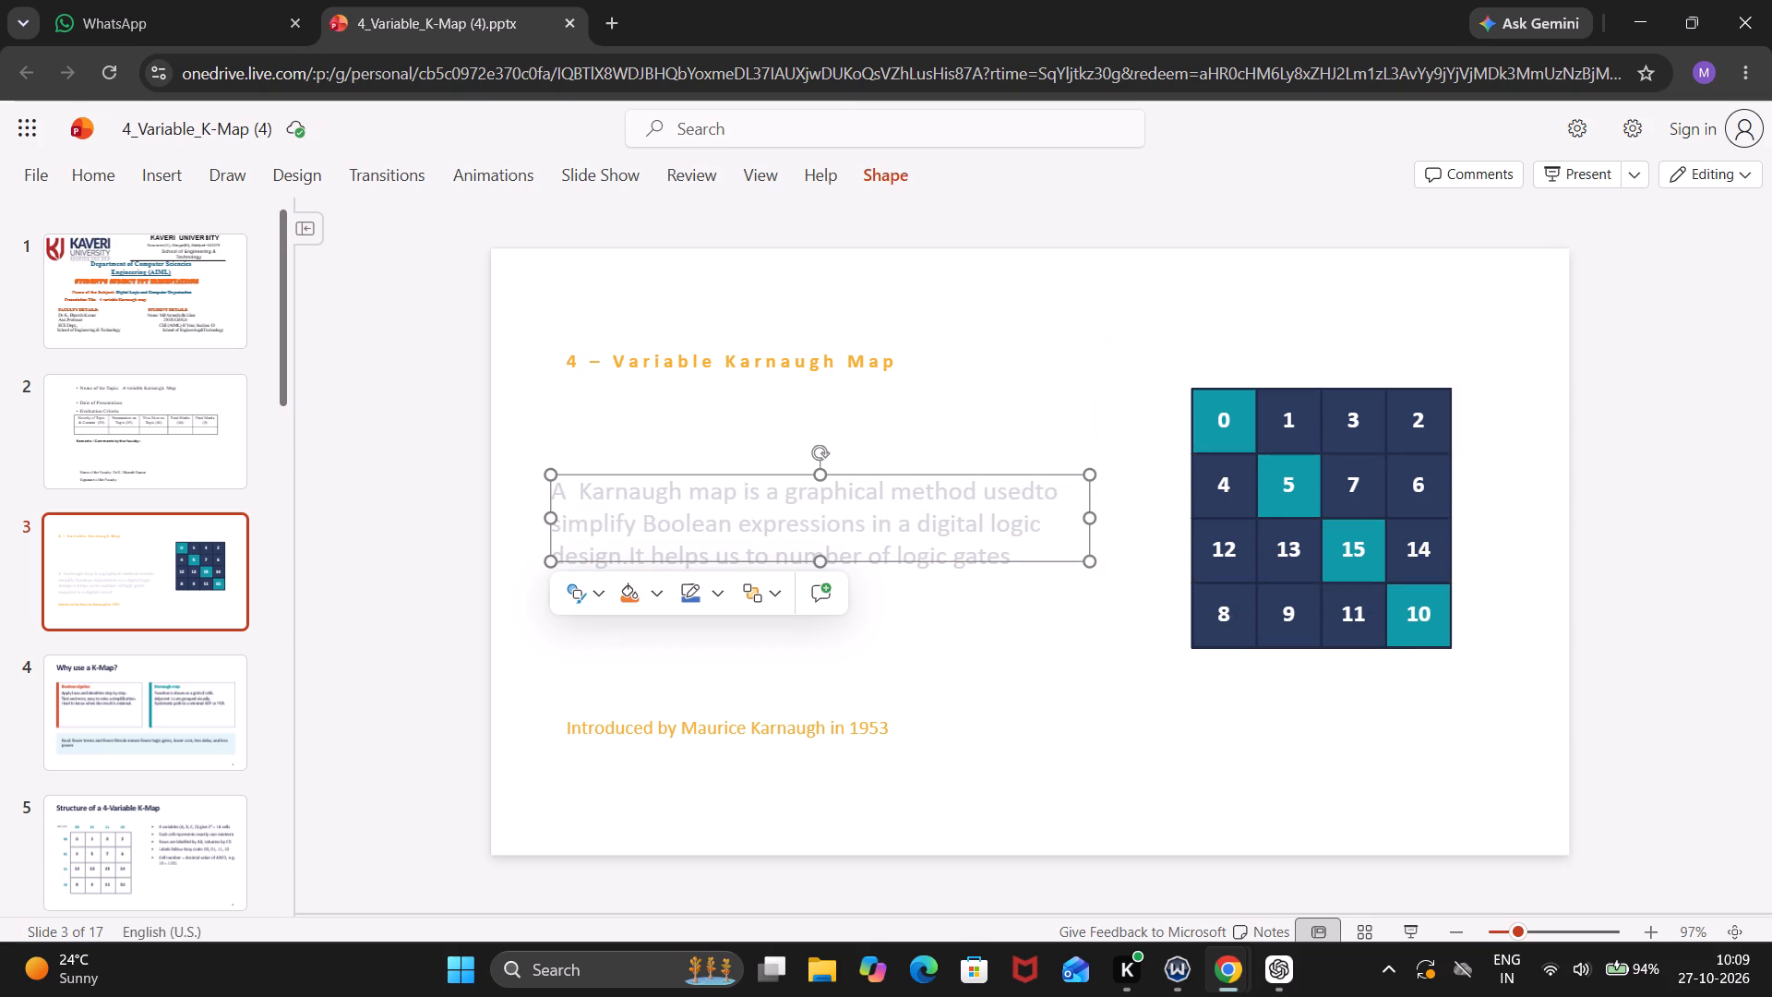
pyautogui.tripleClick(561, 488)
pyautogui.moveTo(561, 488); pyautogui.dragTo(593, 522)
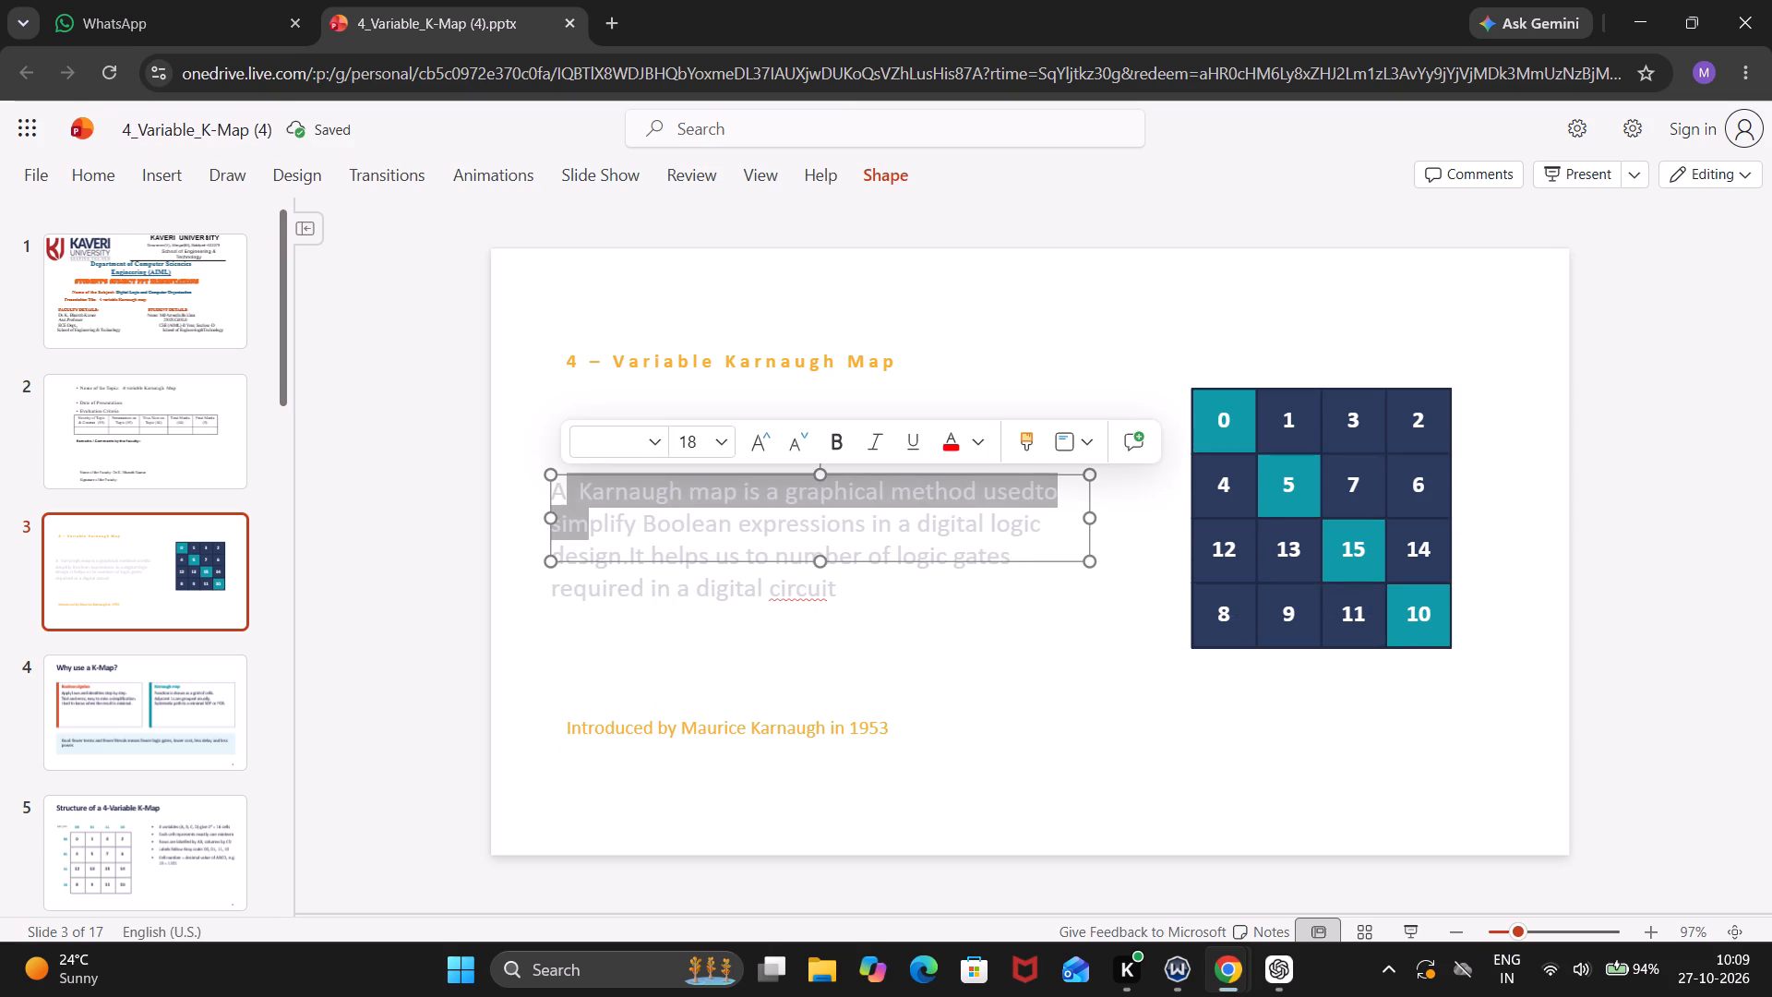
pyautogui.moveTo(593, 522); pyautogui.dragTo(597, 523)
pyautogui.click(597, 523)
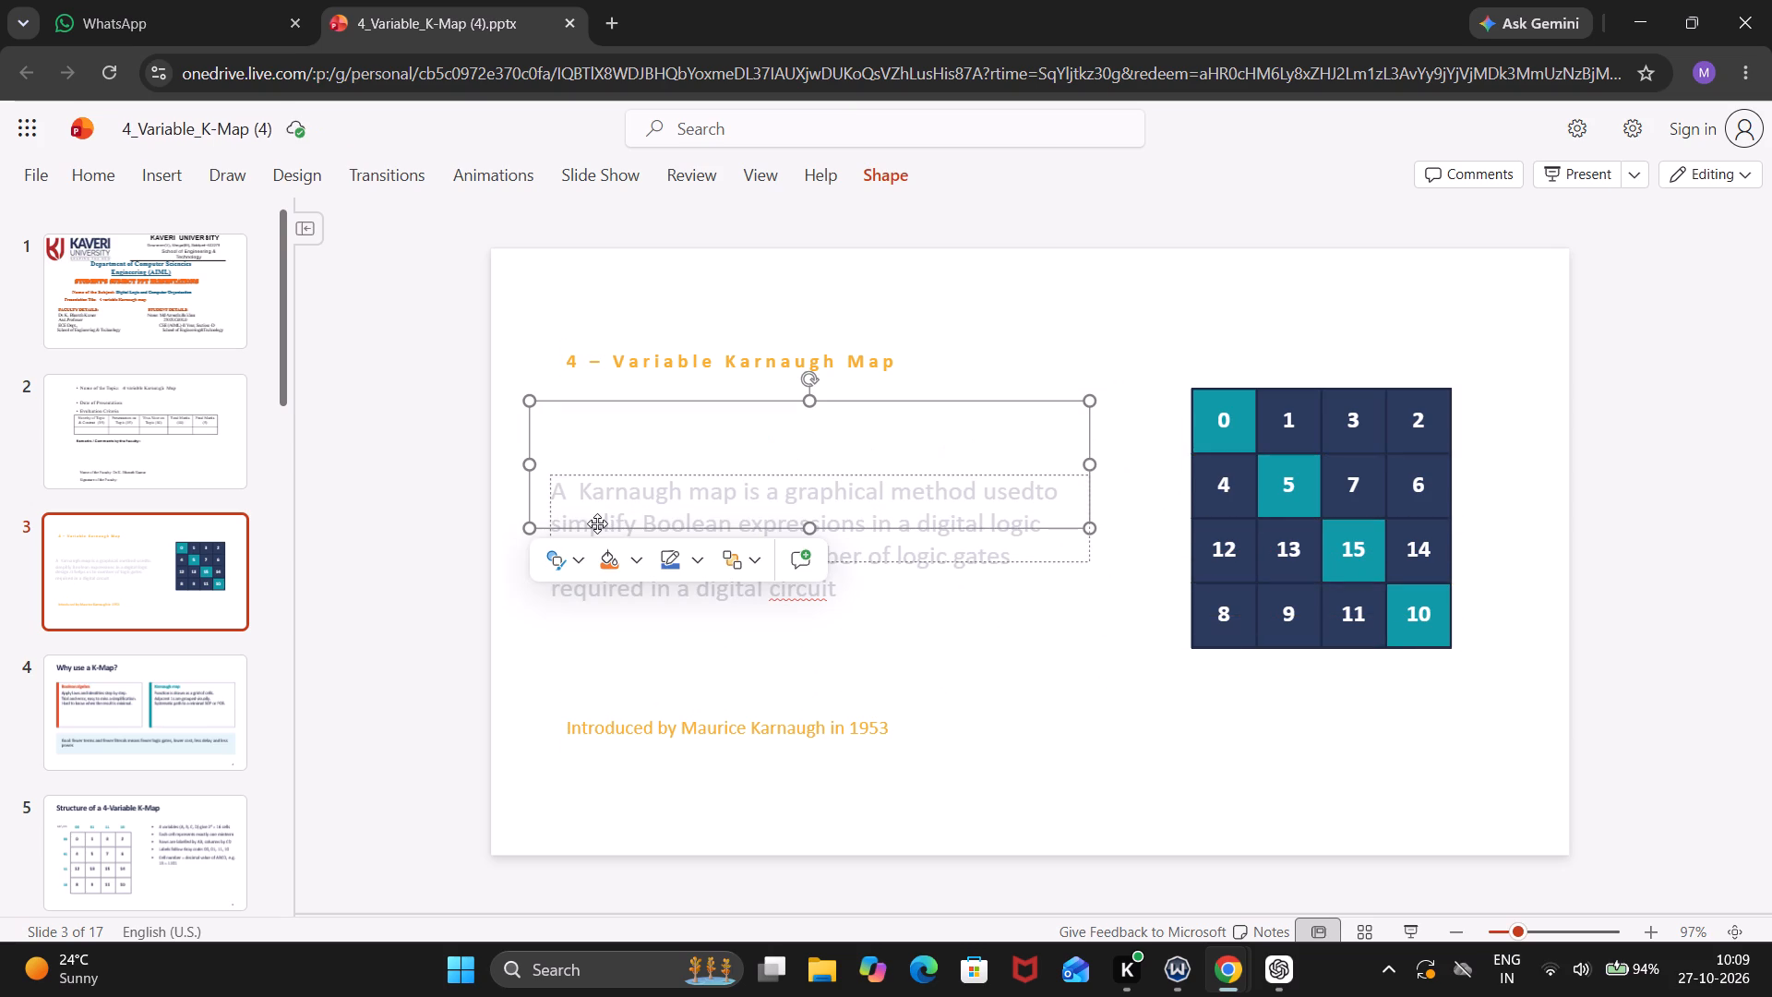
pyautogui.click(553, 496)
pyautogui.moveTo(553, 496); pyautogui.dragTo(561, 491)
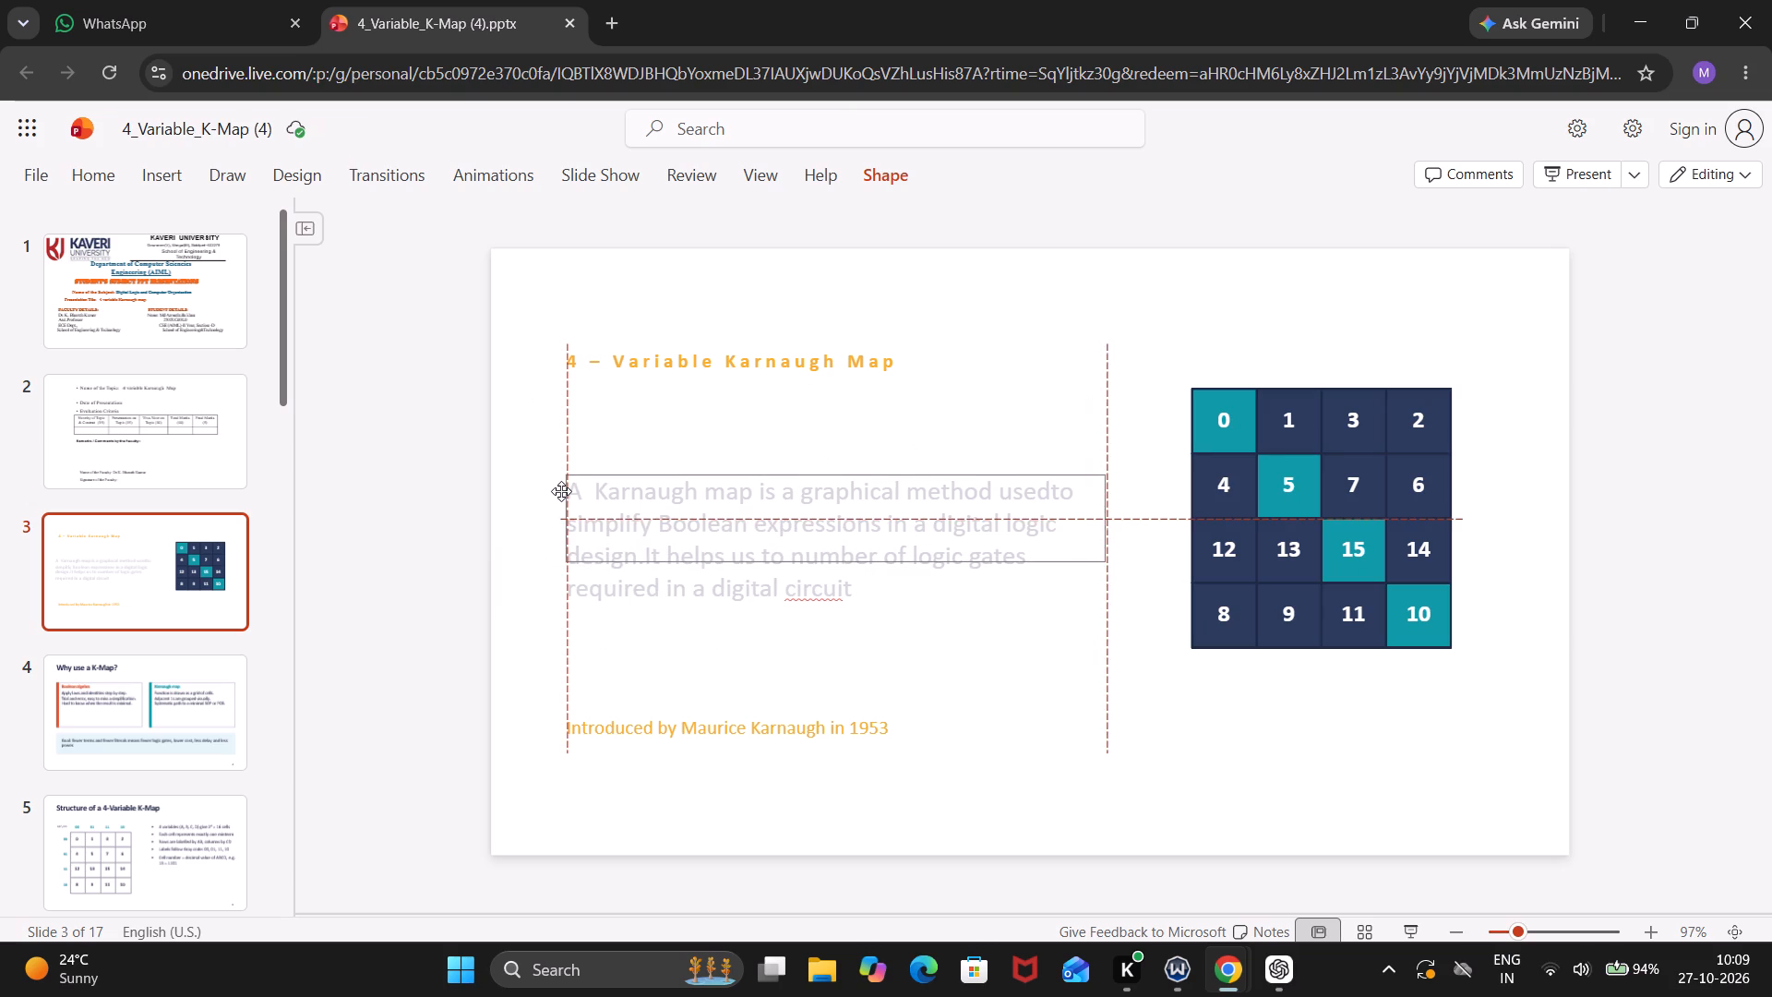
pyautogui.moveTo(561, 491); pyautogui.dragTo(562, 491)
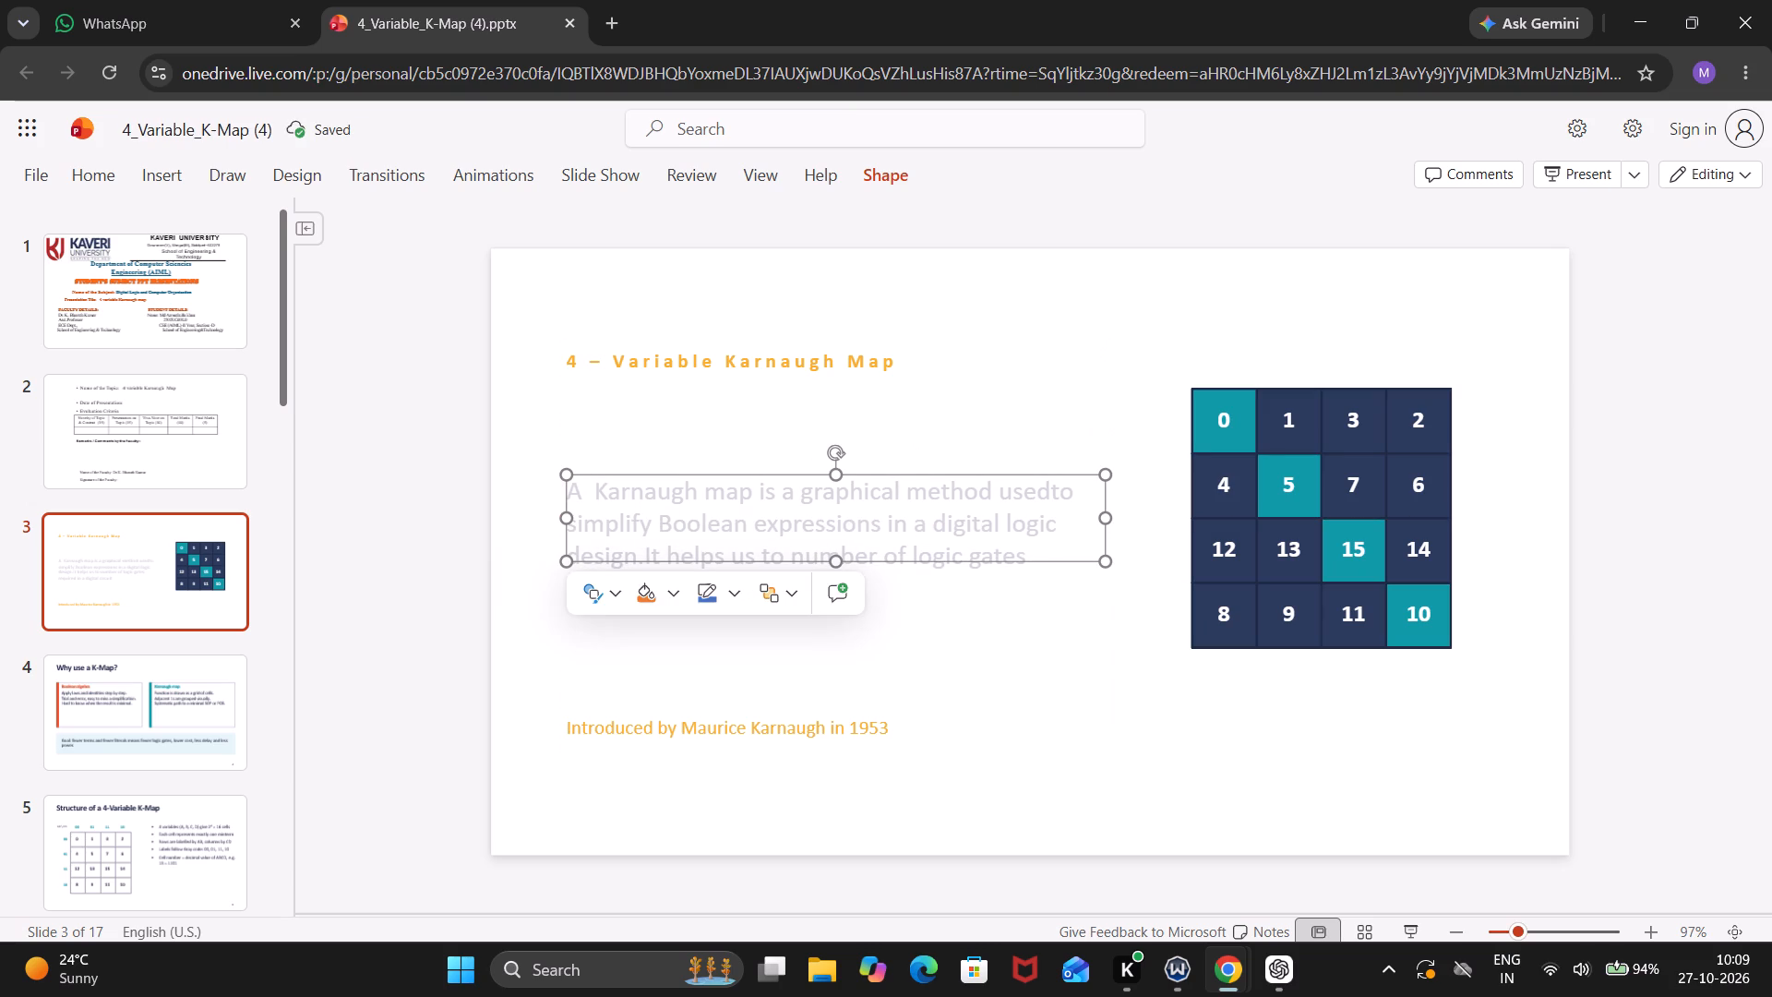
# Resize all subtitle text after the opening "A", trying font sizes 36, 28 and 18 before settling on 28.
pyautogui.doubleClick(577, 488)
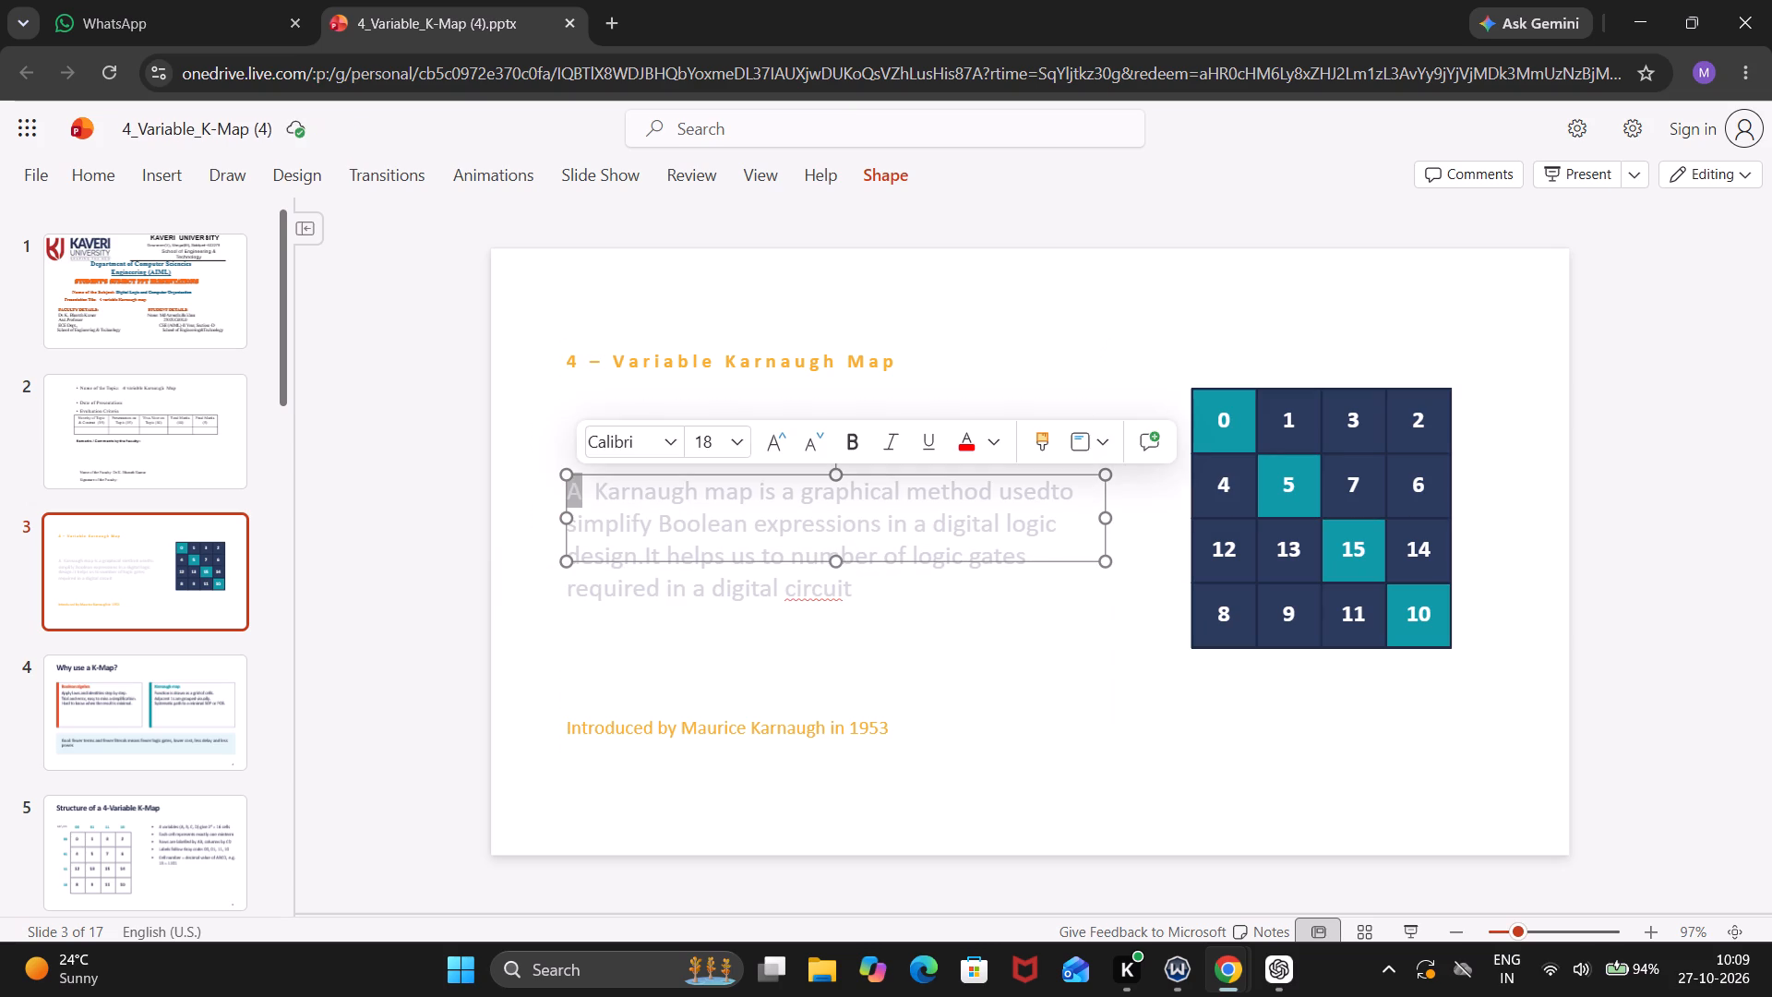
pyautogui.doubleClick(579, 498)
pyautogui.moveTo(579, 498); pyautogui.dragTo(593, 523)
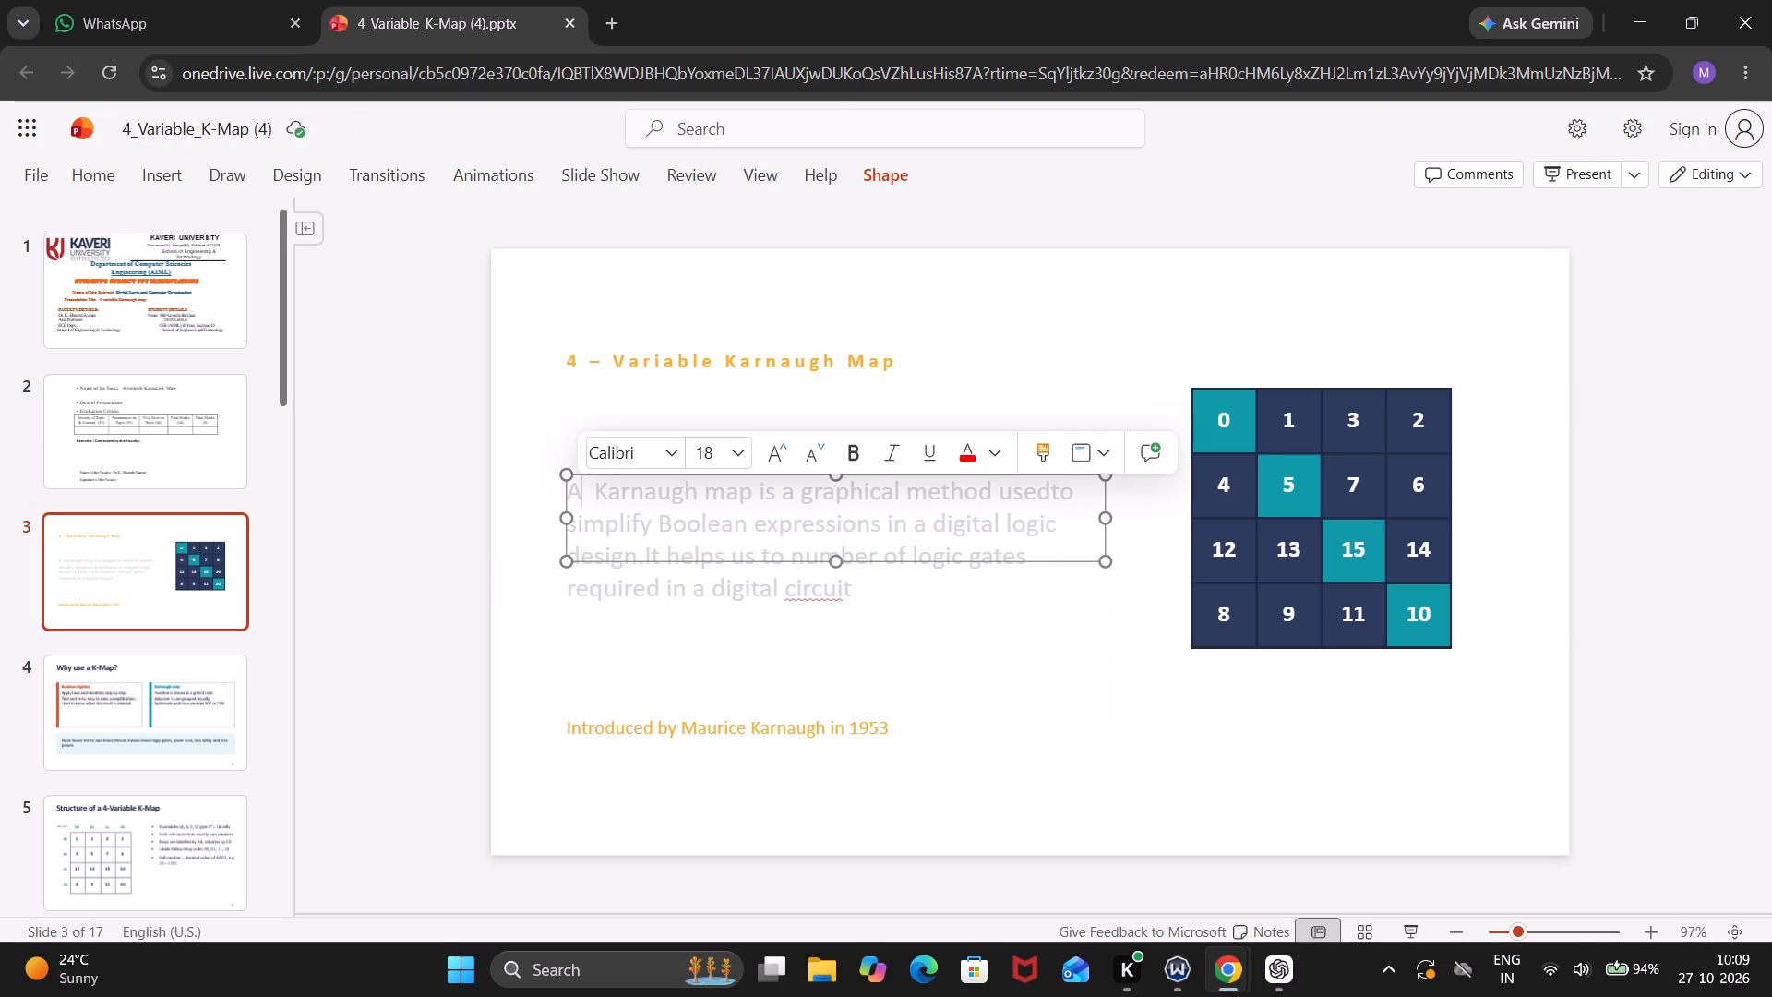
pyautogui.moveTo(593, 523); pyautogui.dragTo(633, 535)
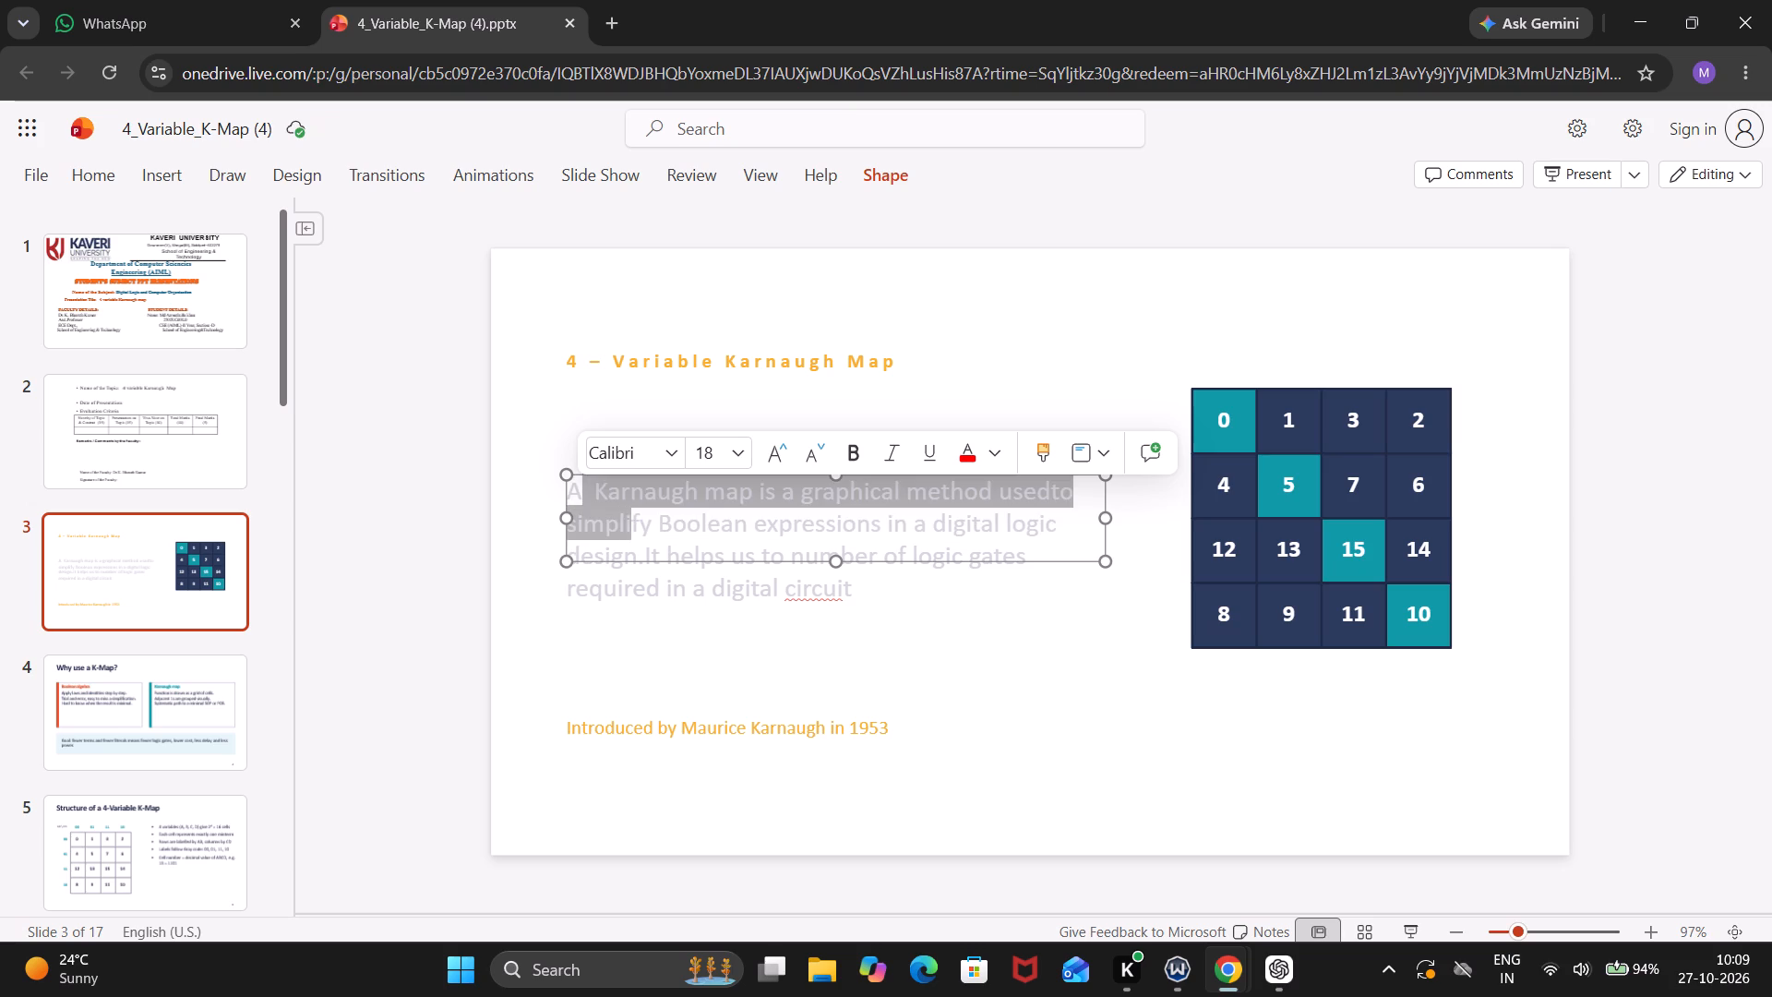
pyautogui.moveTo(633, 535); pyautogui.dragTo(870, 621)
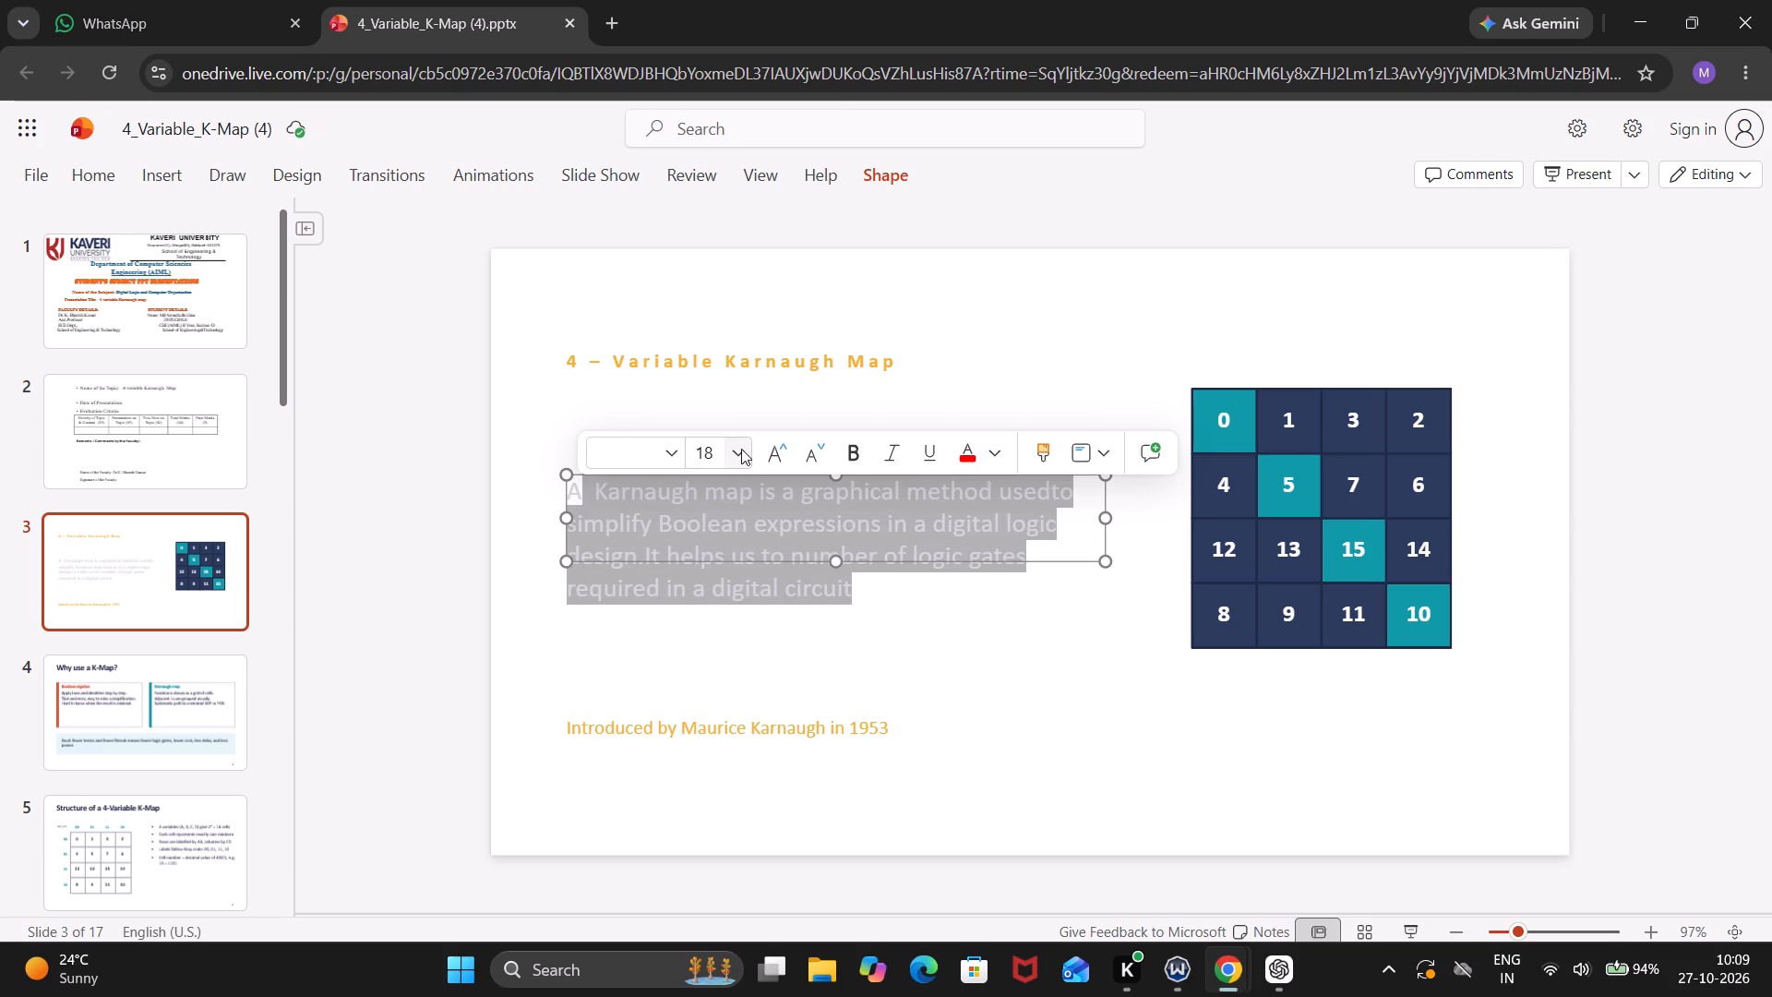
pyautogui.click(741, 449)
pyautogui.click(795, 599)
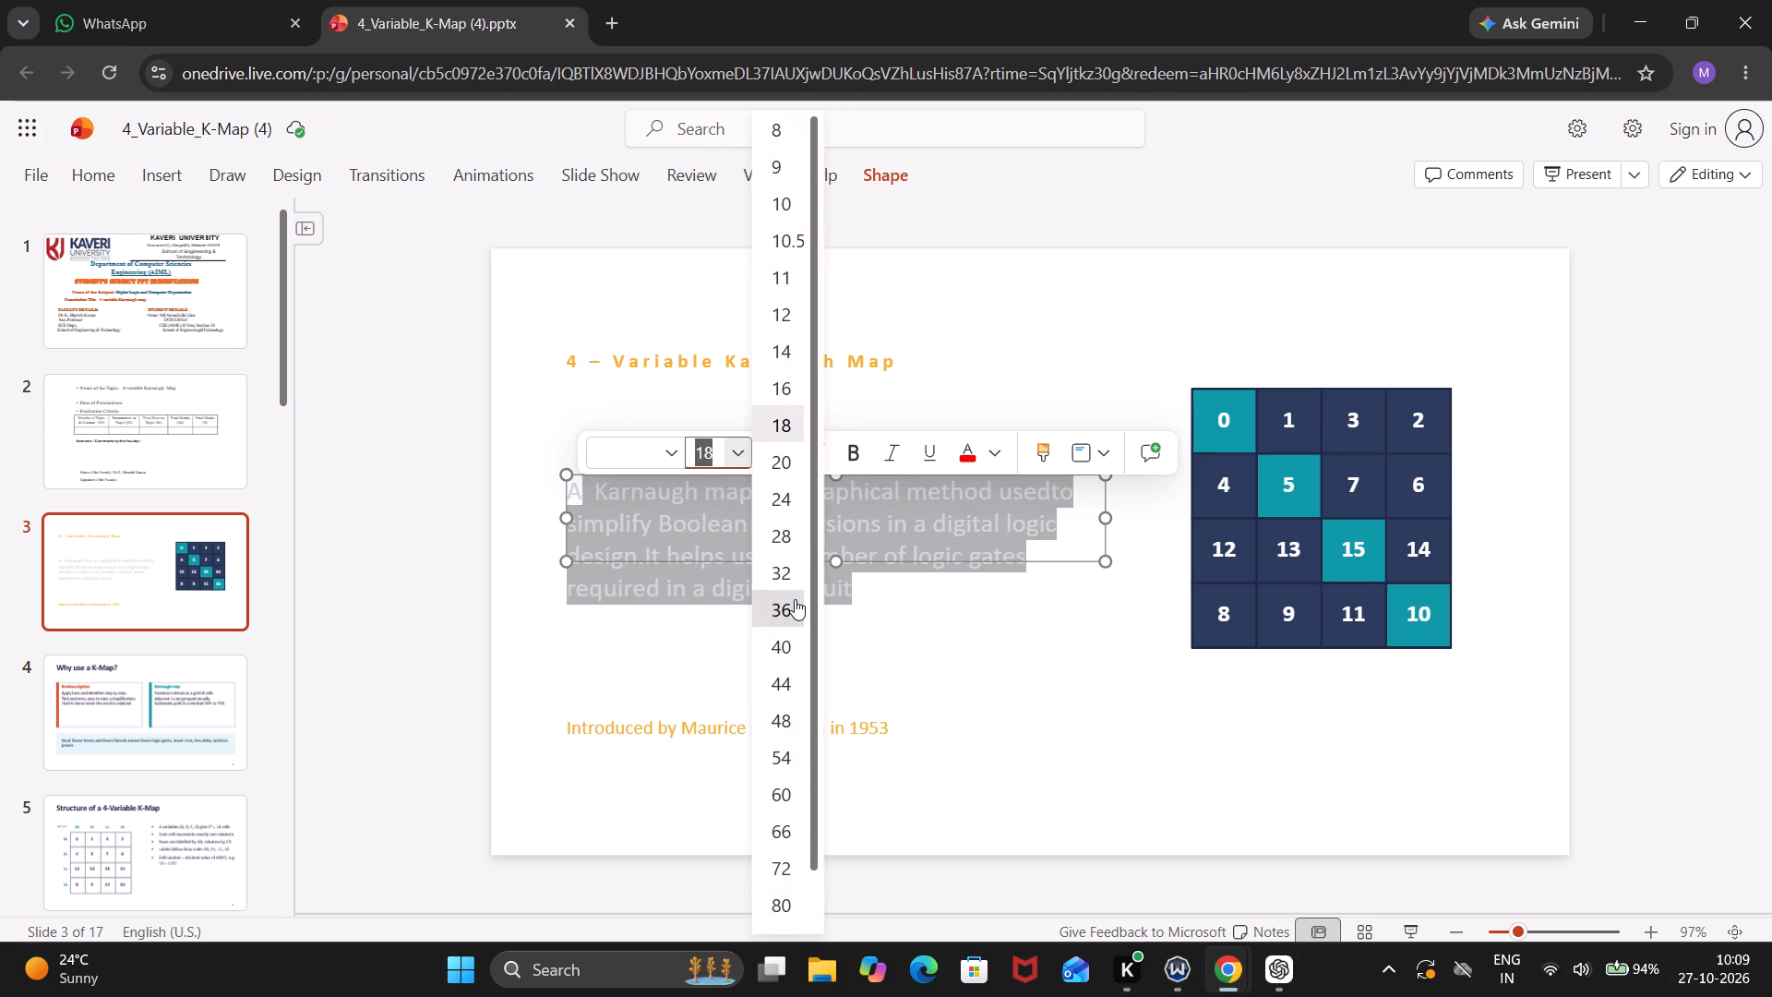
pyautogui.click(737, 465)
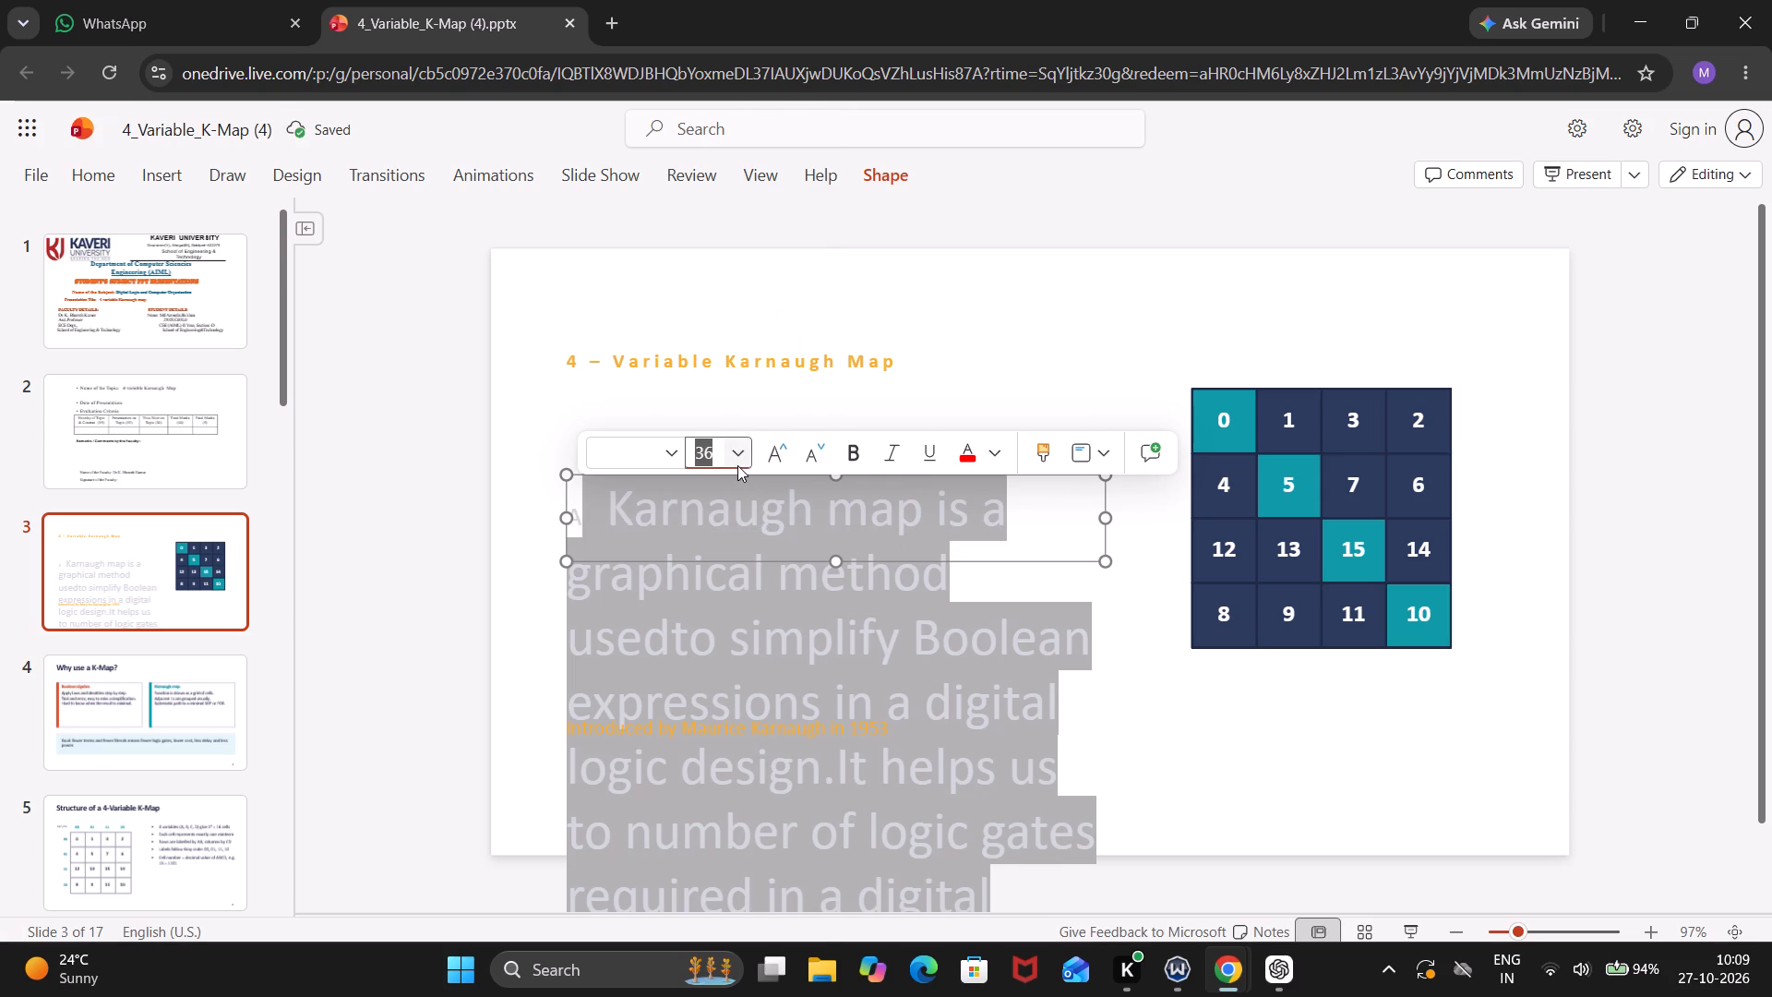
pyautogui.click(778, 525)
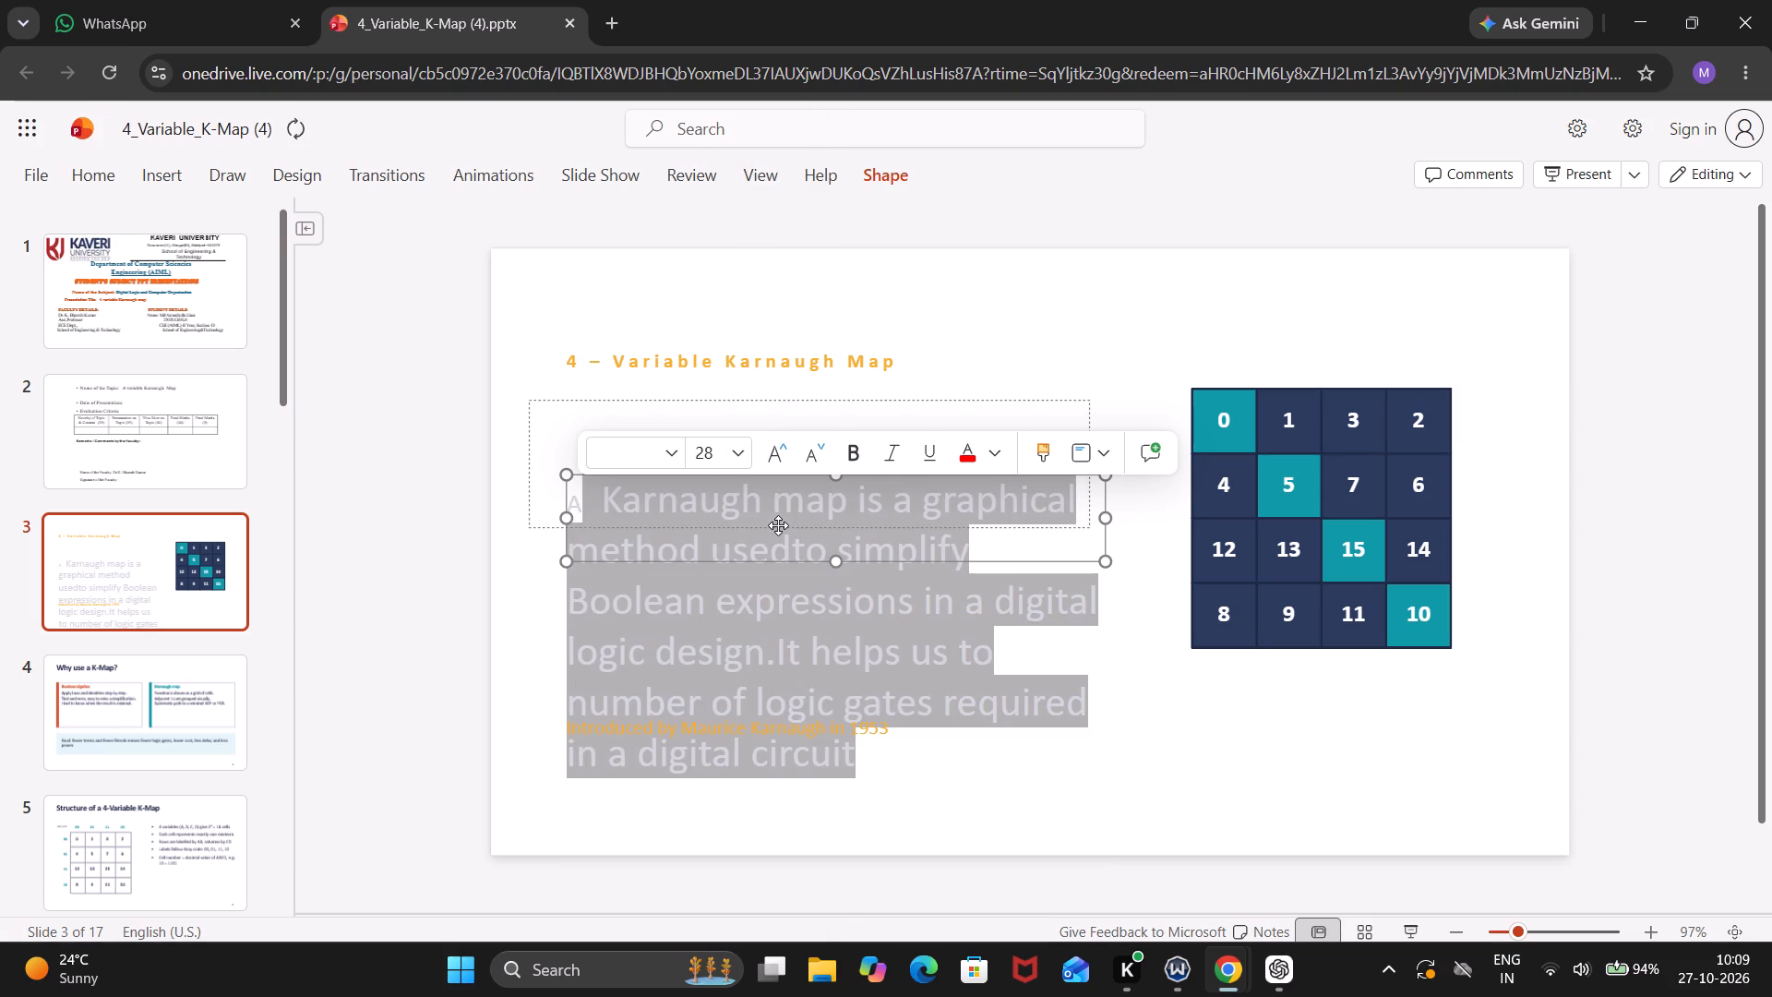
pyautogui.click(733, 455)
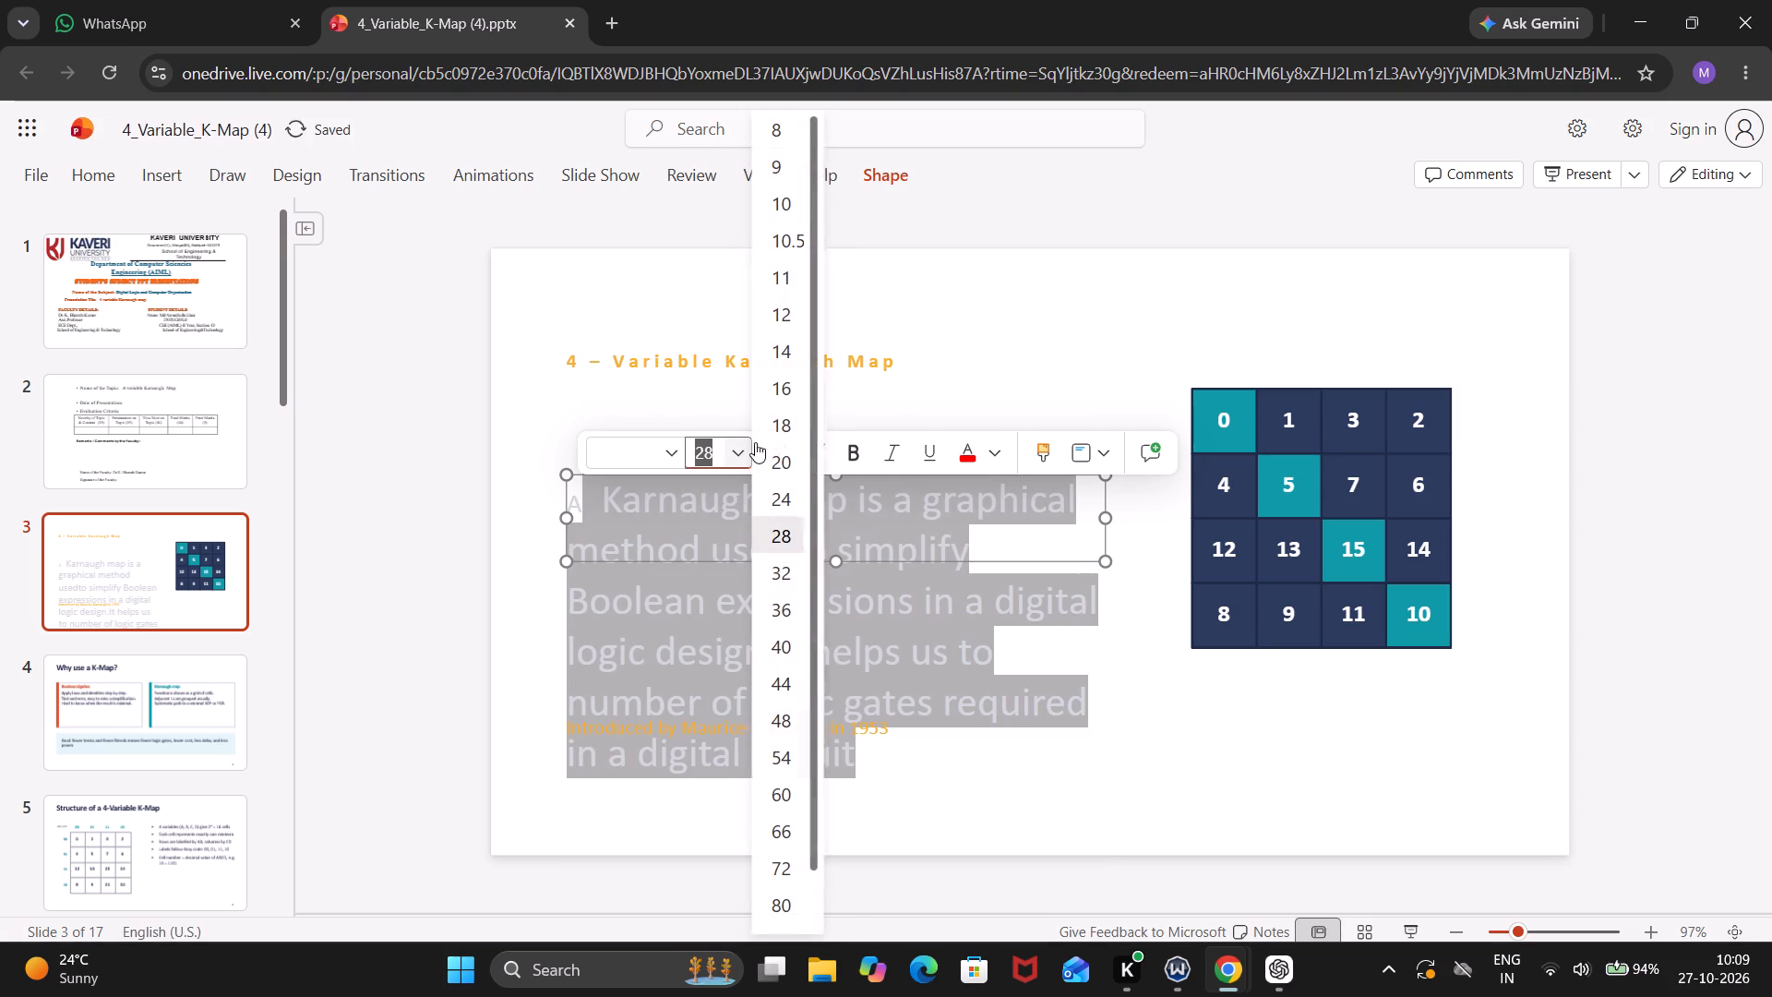
pyautogui.click(764, 424)
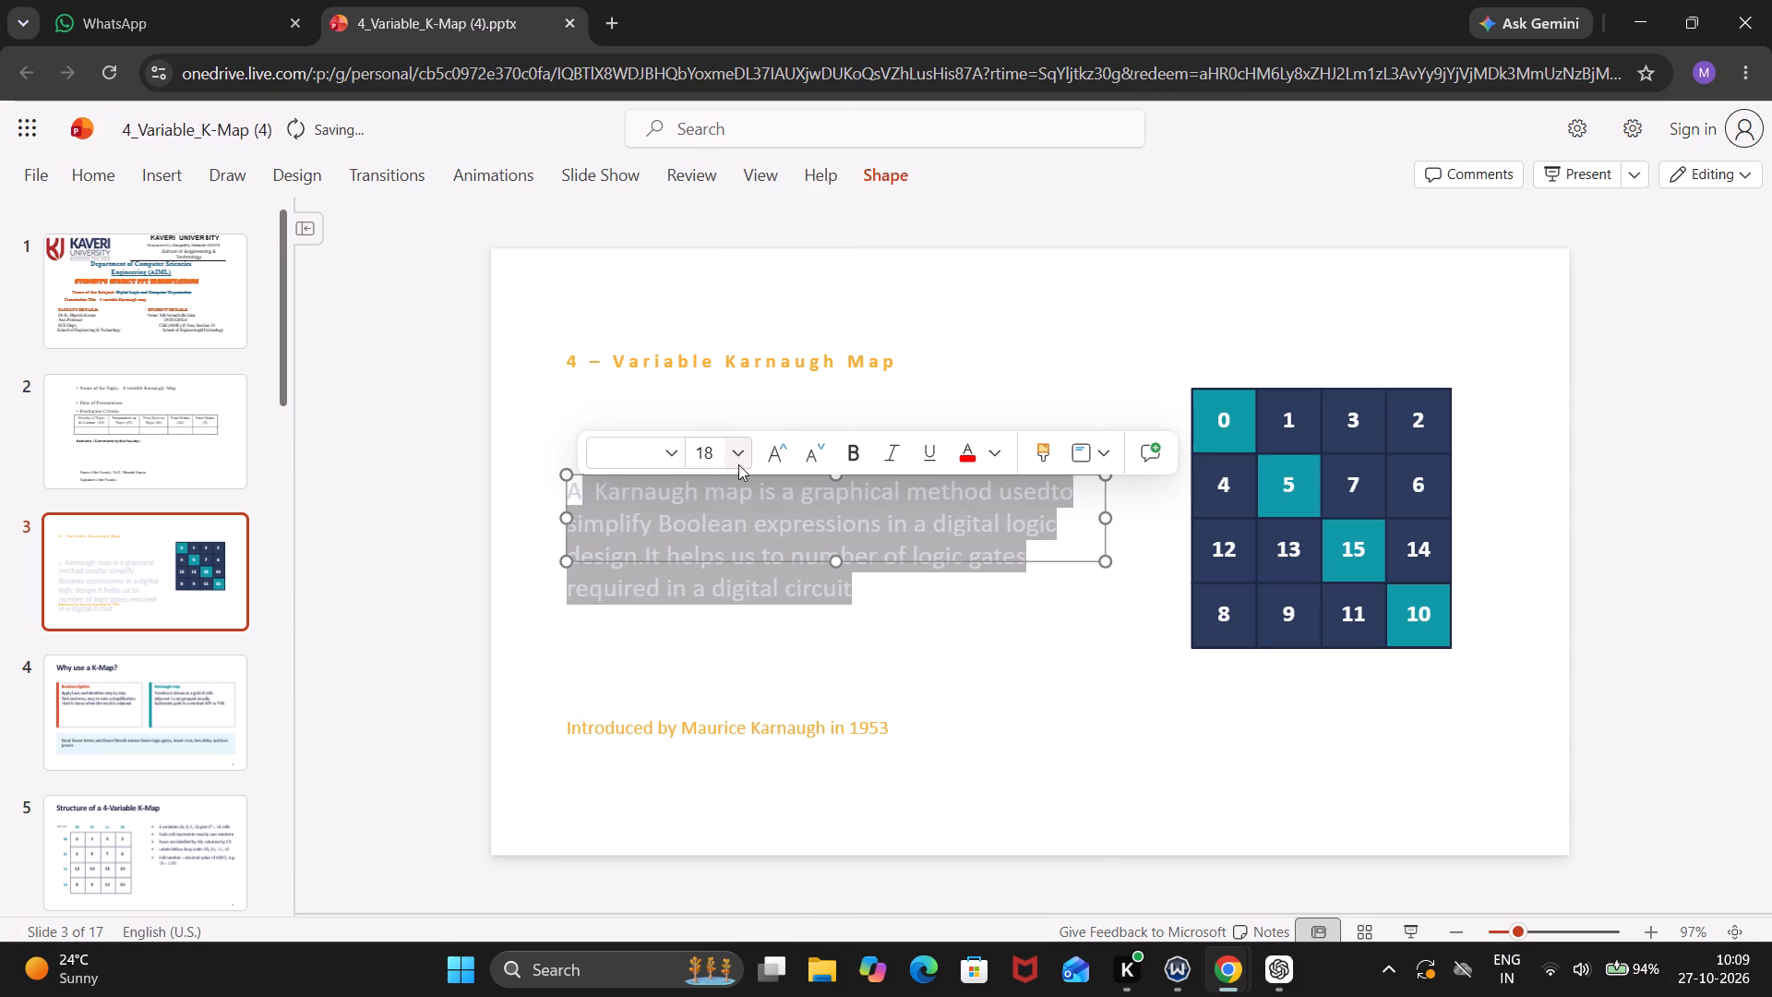
pyautogui.click(738, 464)
pyautogui.click(778, 521)
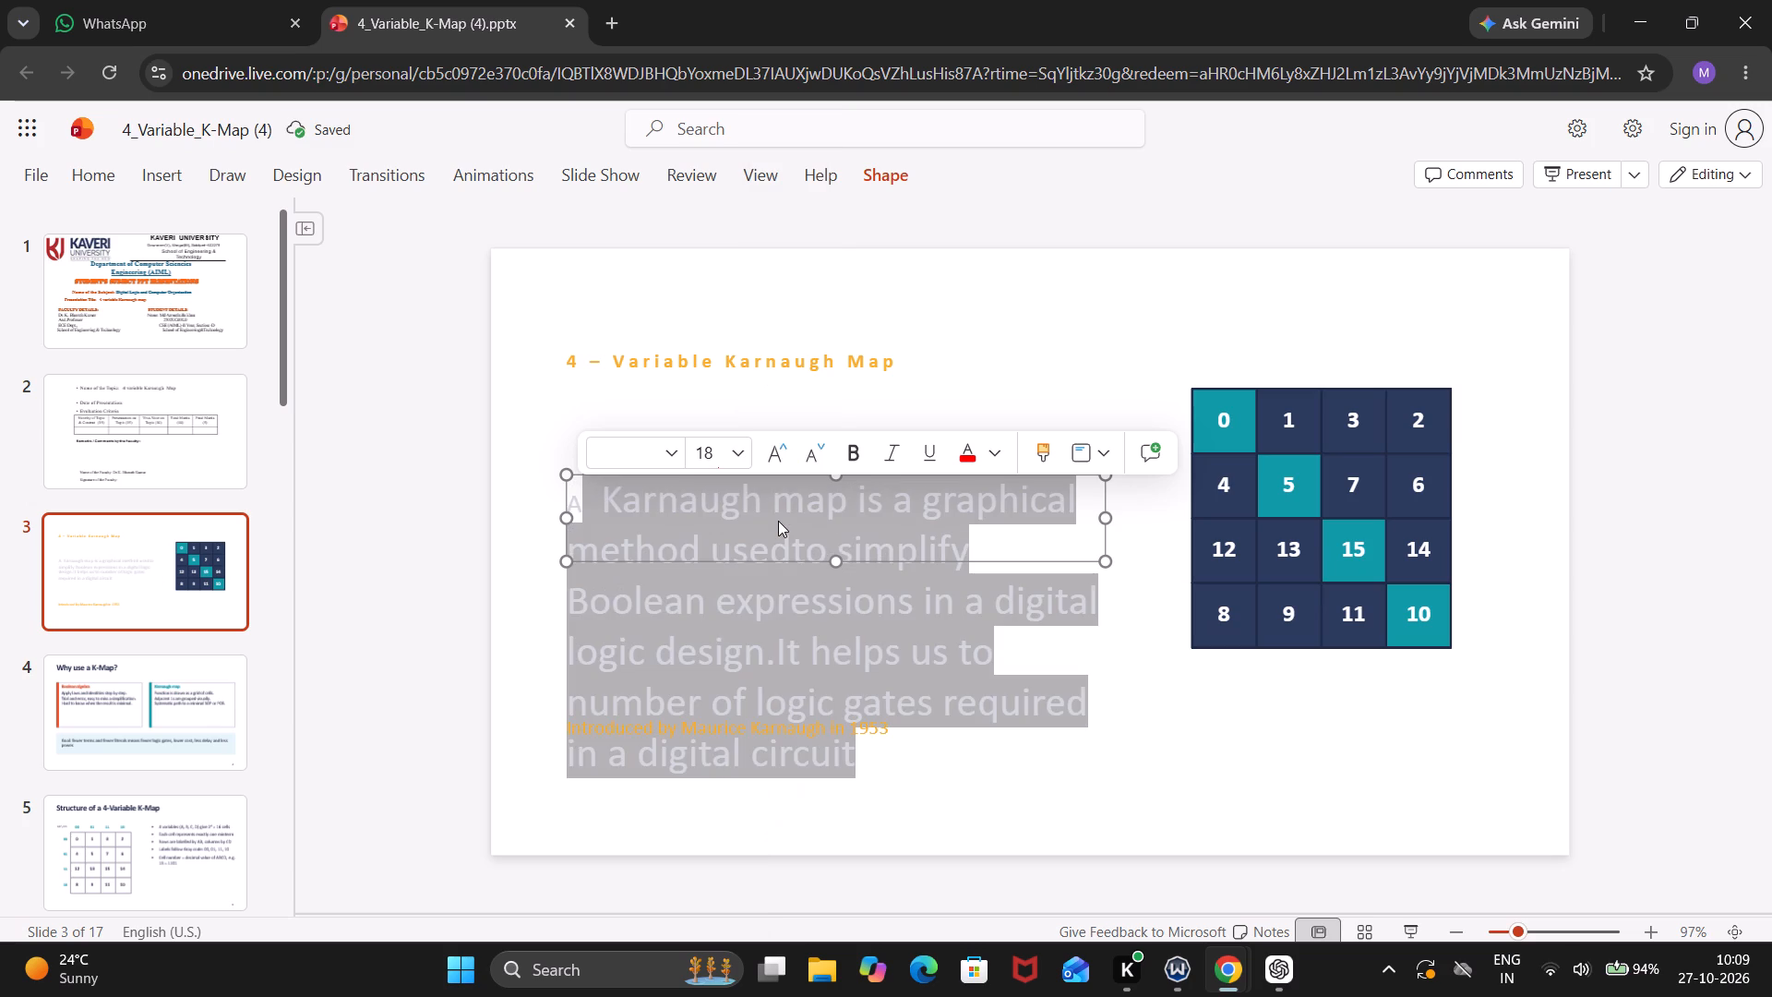
pyautogui.click(530, 520)
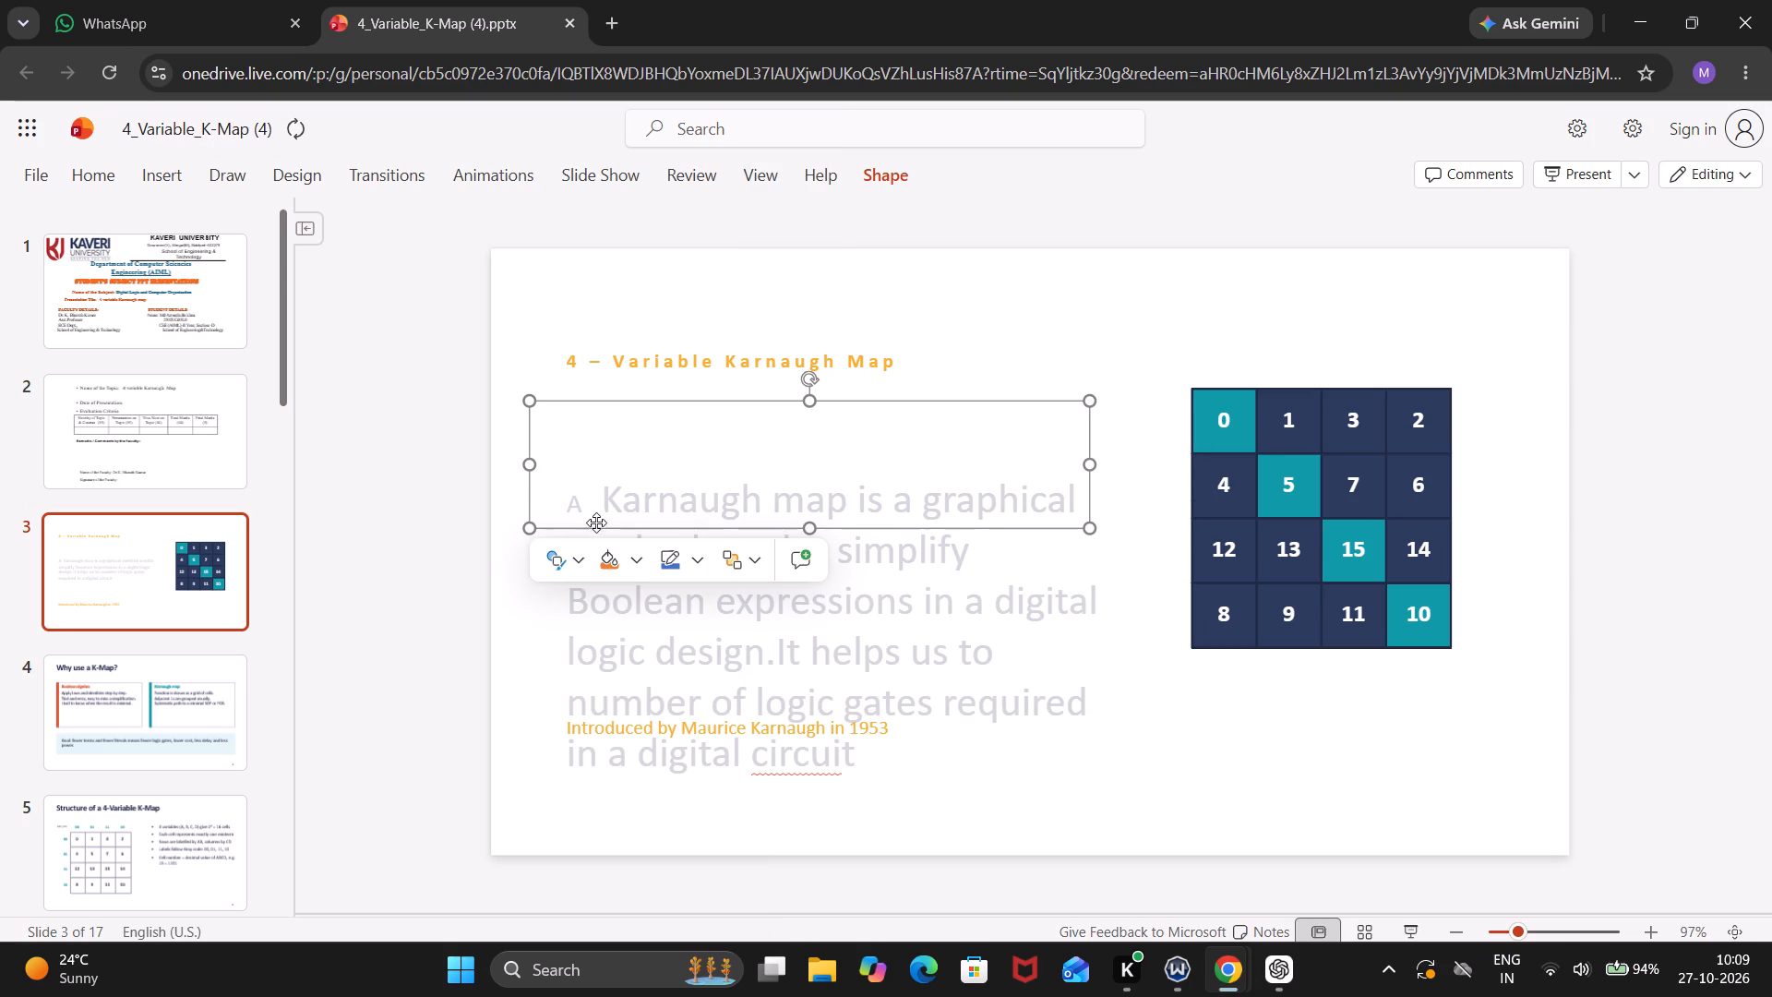
pyautogui.click(581, 515)
pyautogui.doubleClick(575, 513)
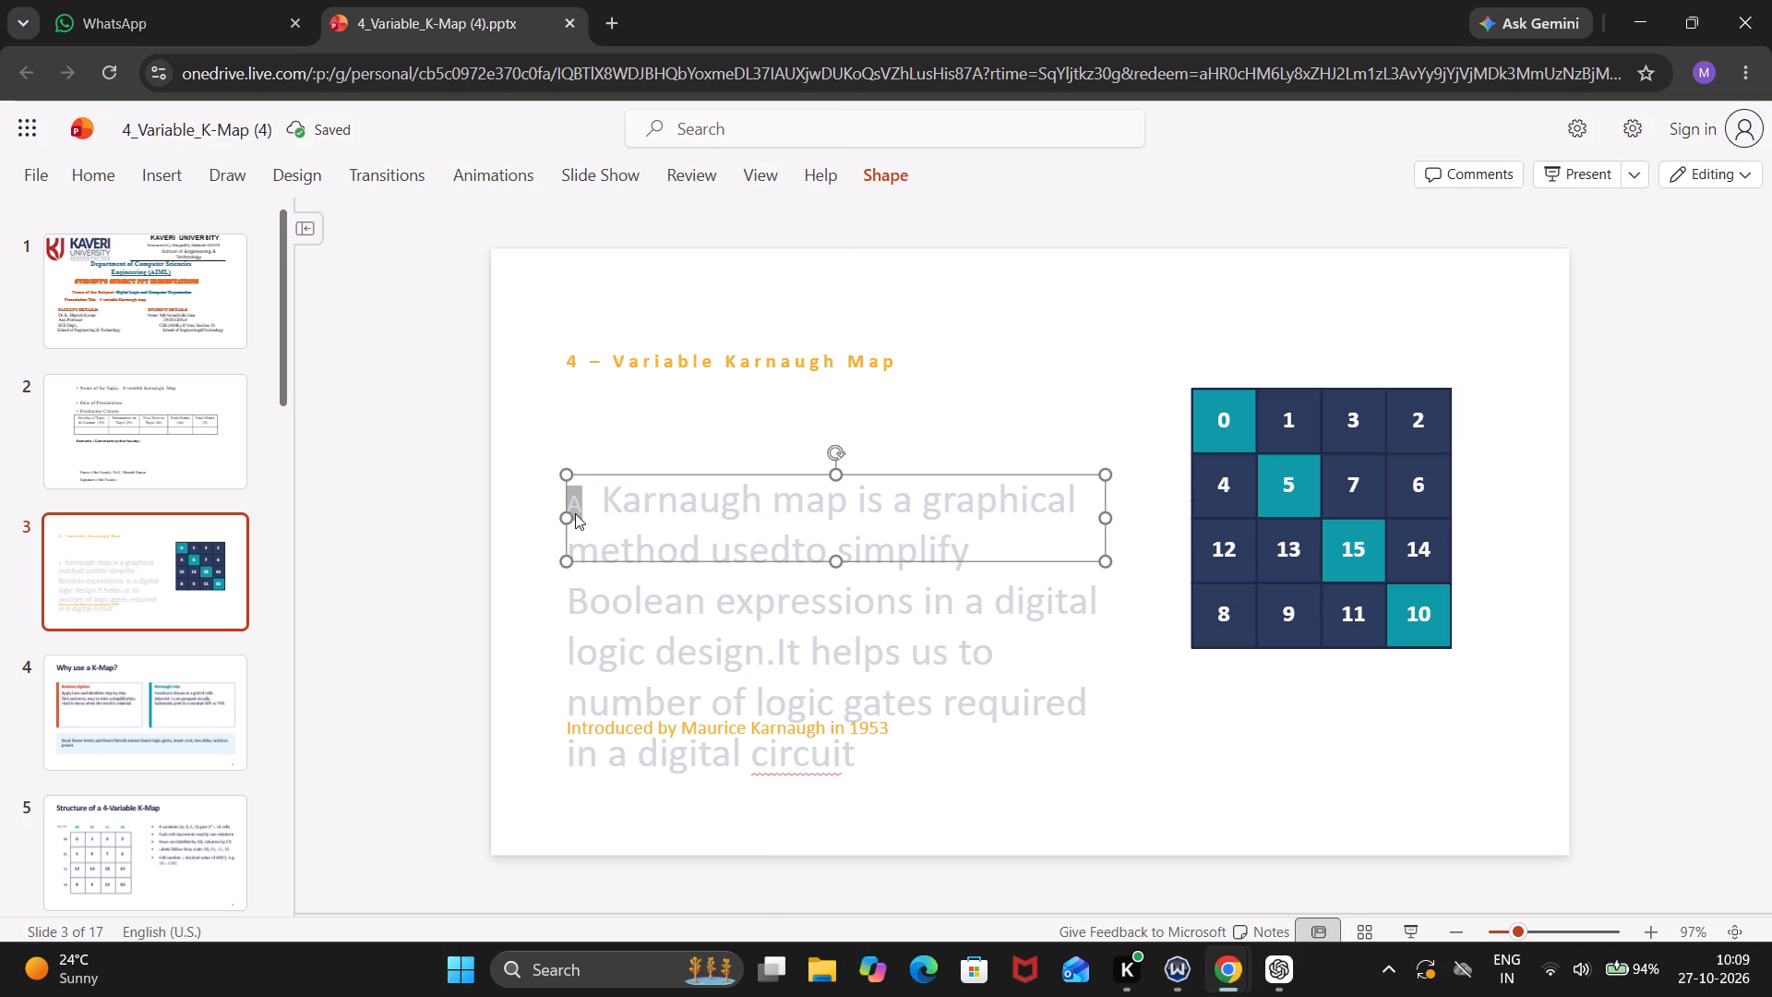
pyautogui.click(575, 513)
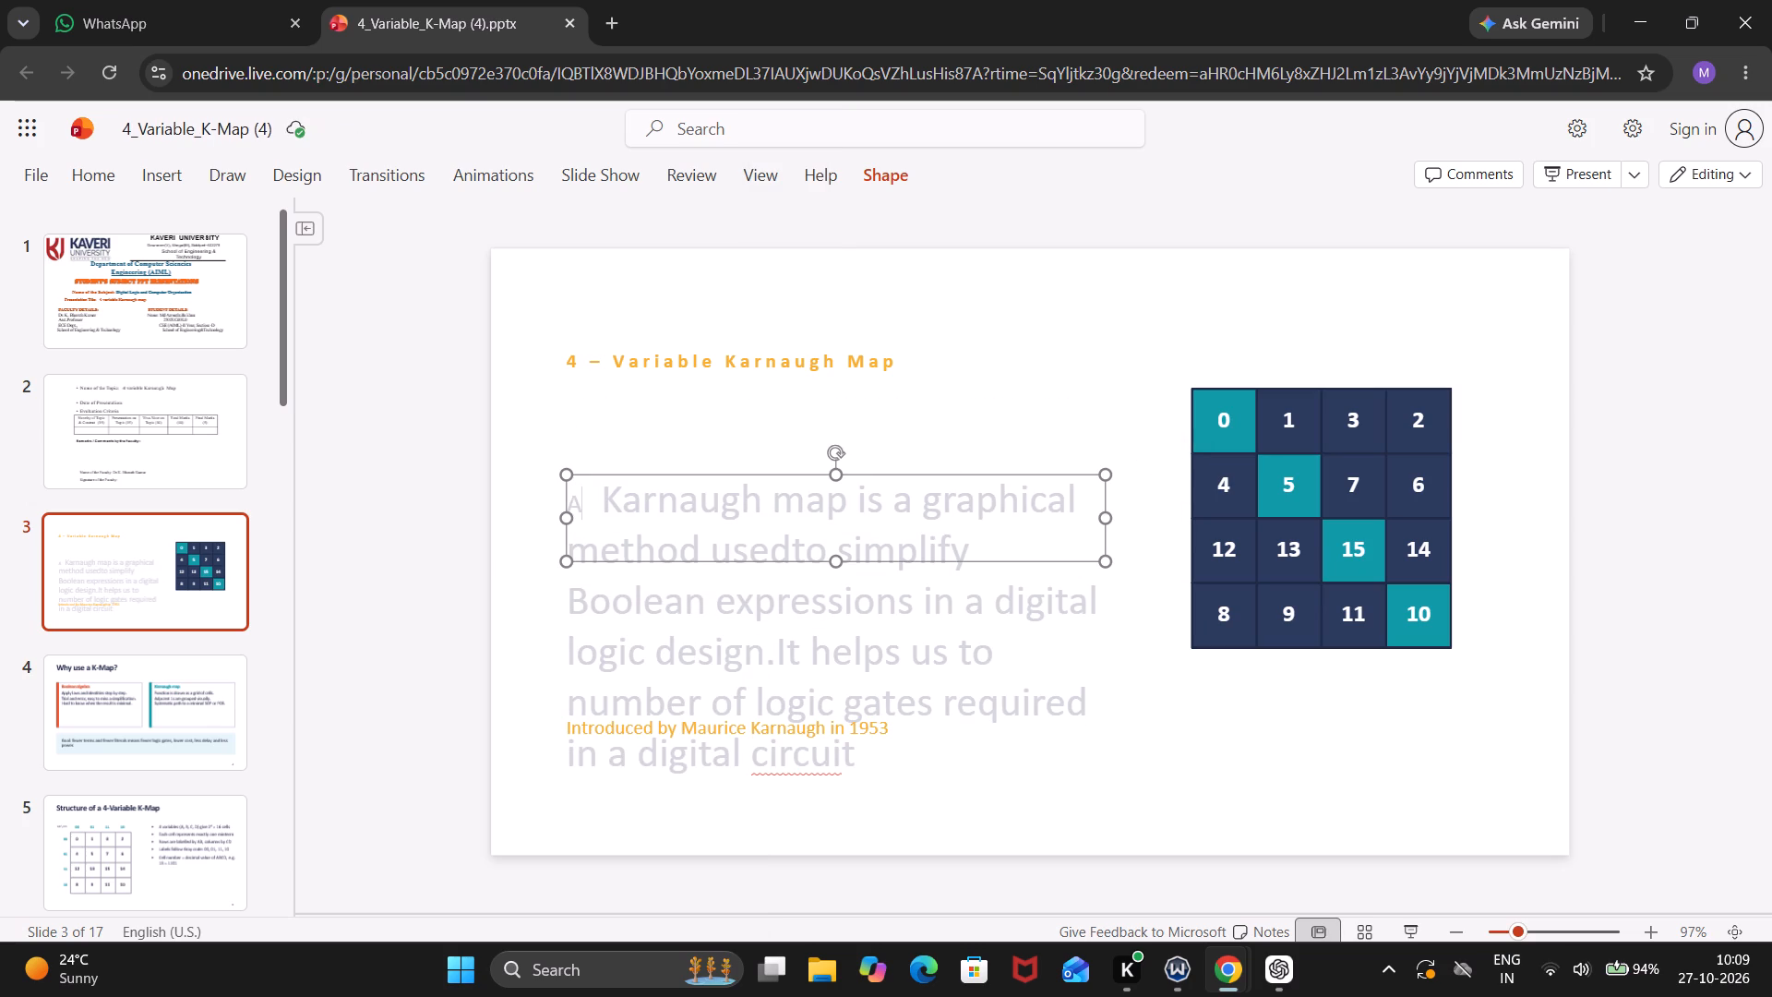
pyautogui.click(628, 505)
pyautogui.doubleClick(628, 505)
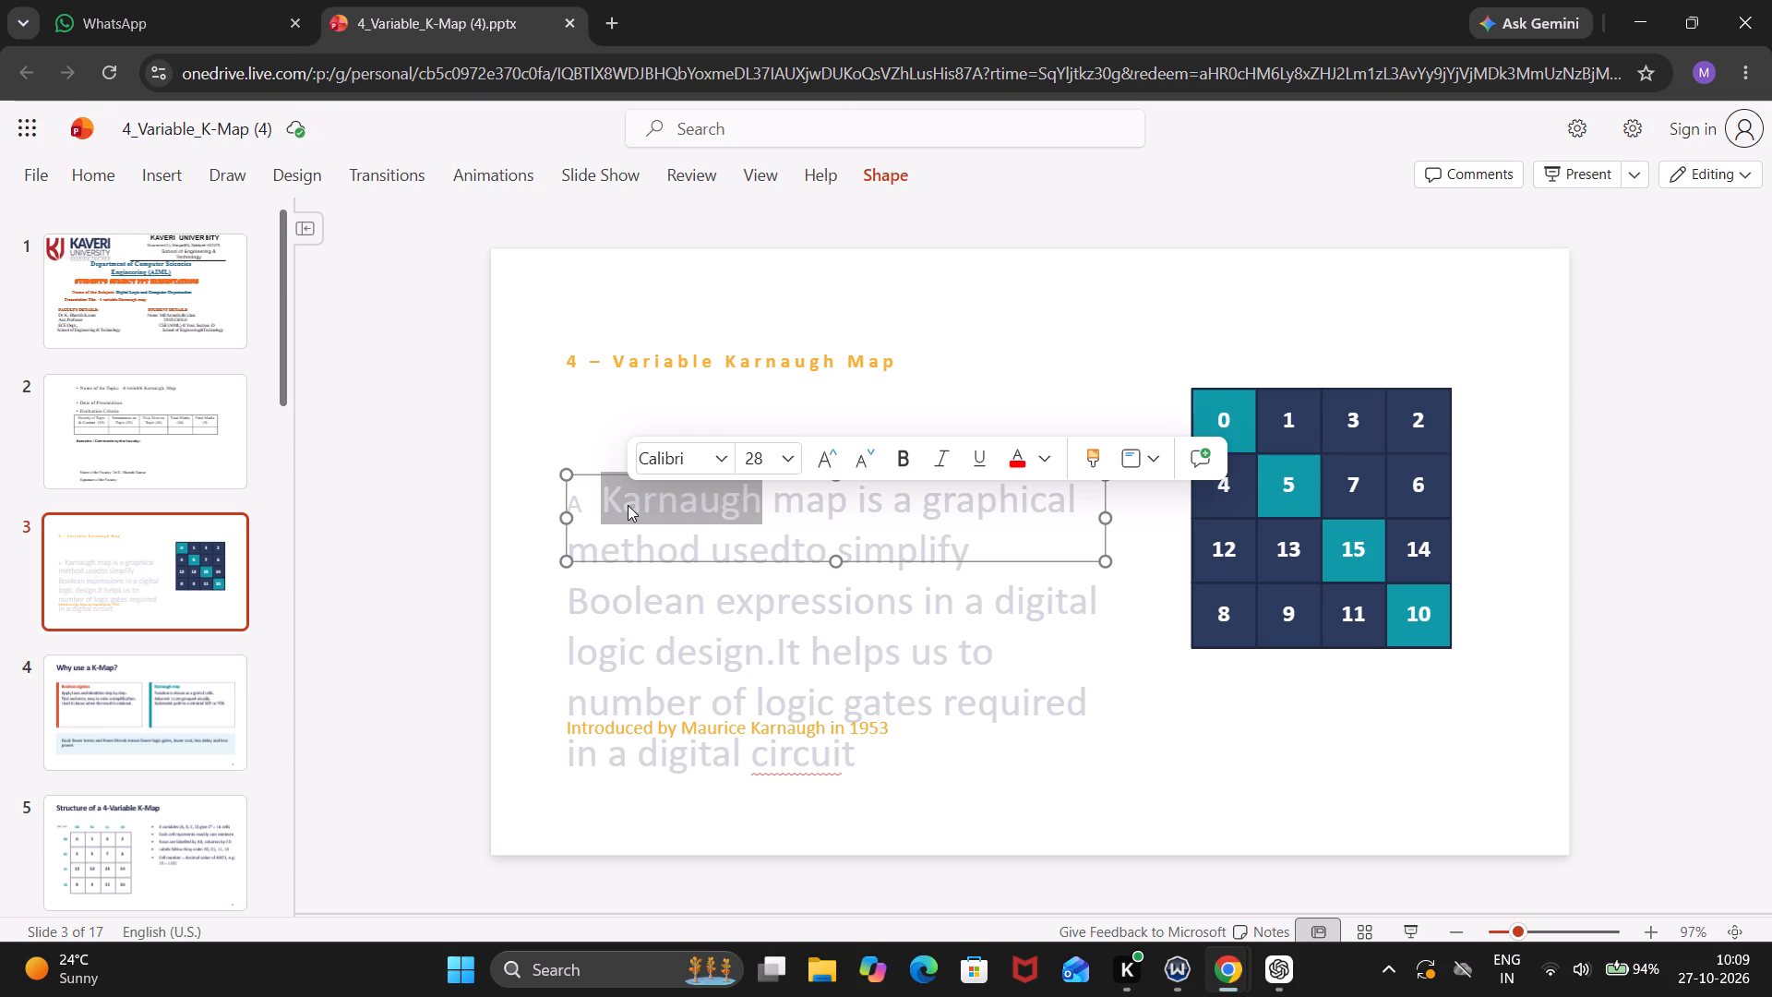
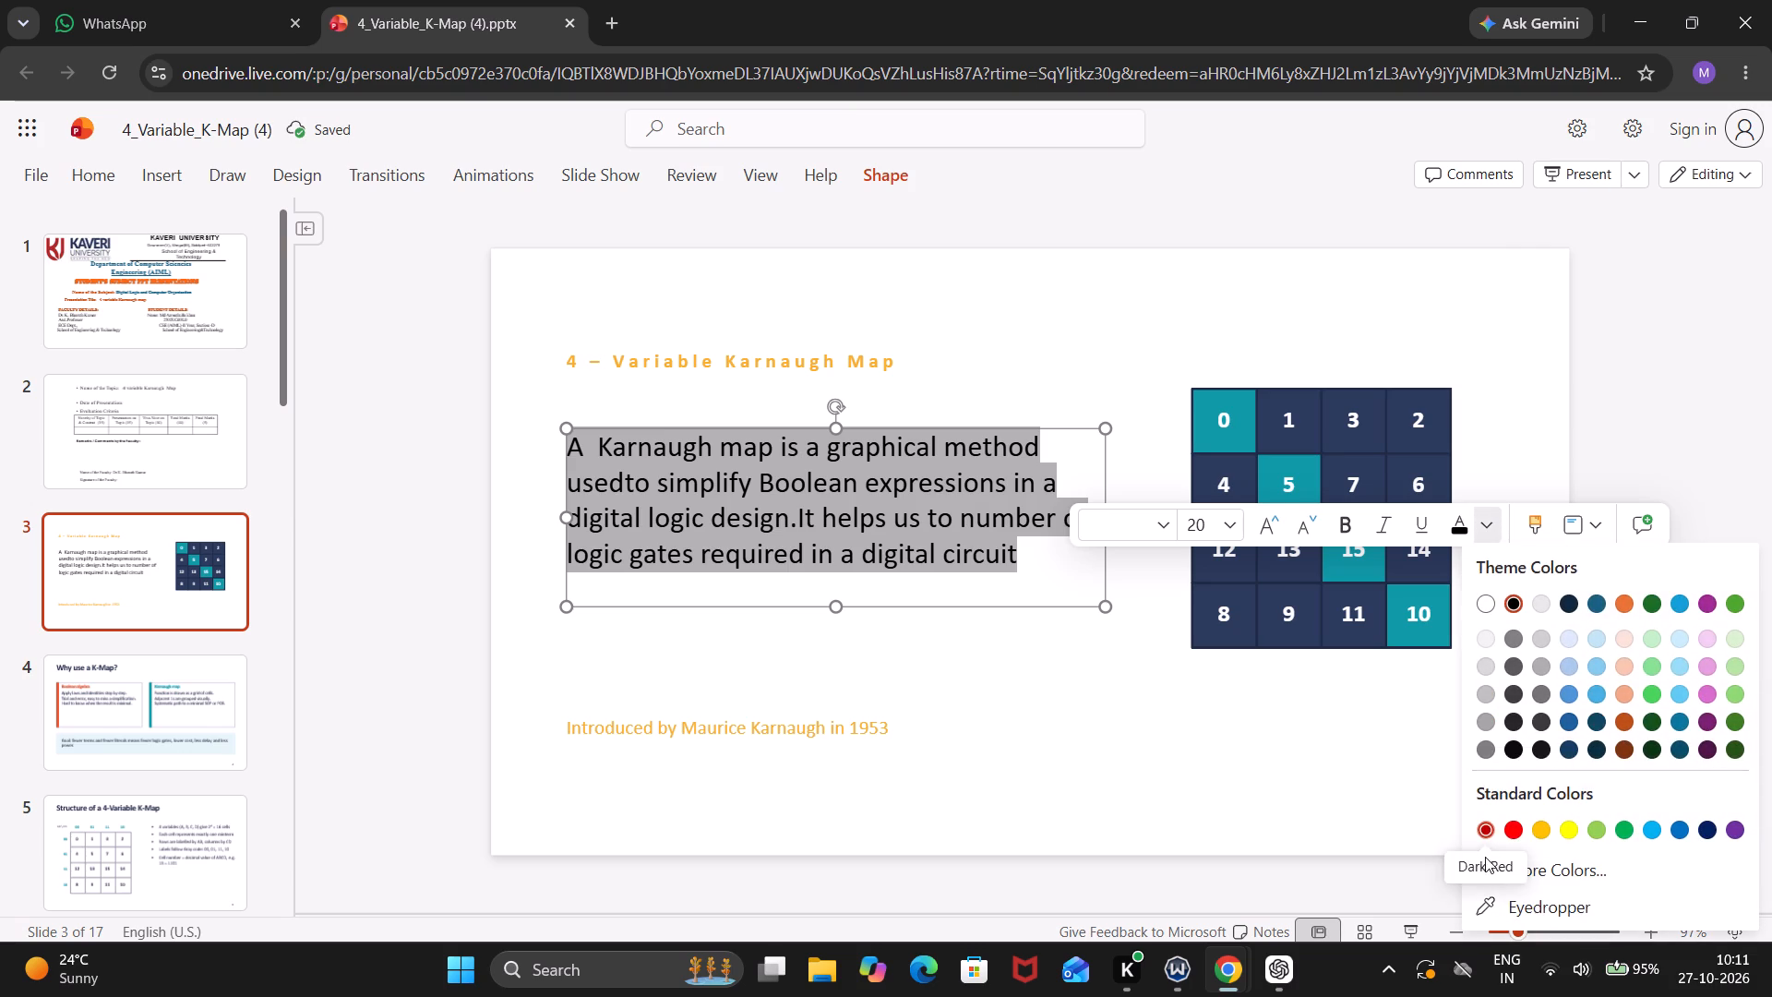
pyautogui.click(1519, 821)
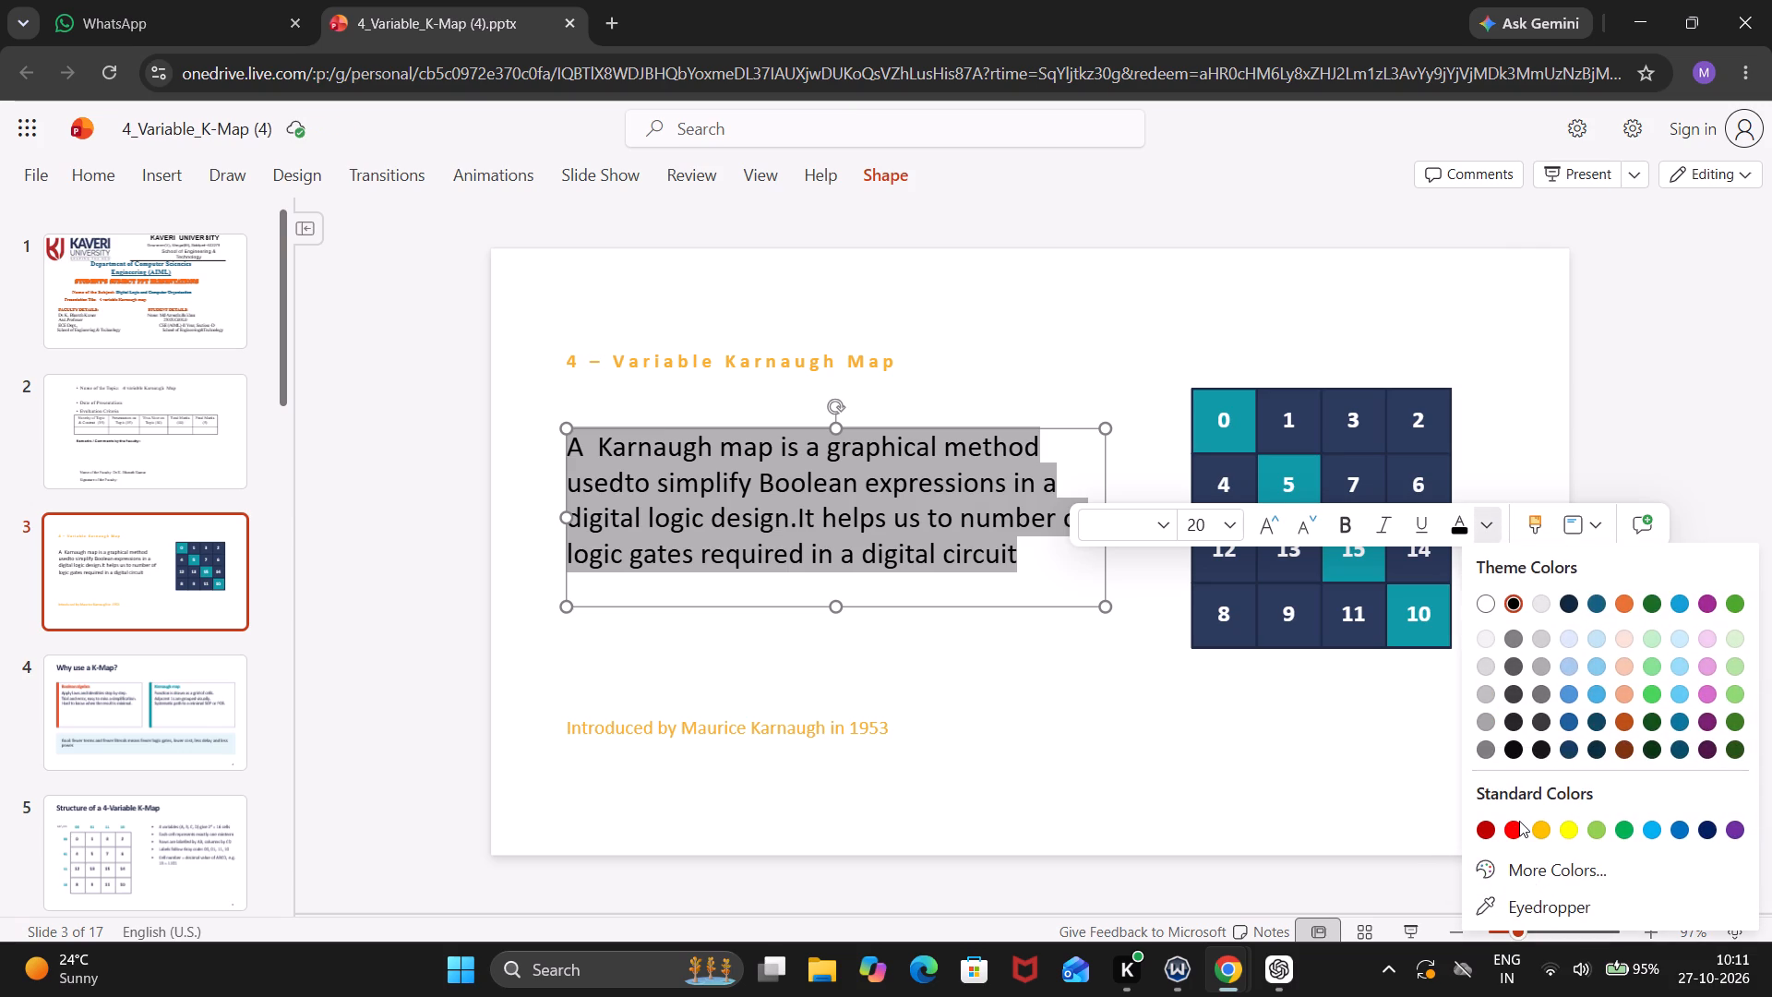
pyautogui.click(1518, 826)
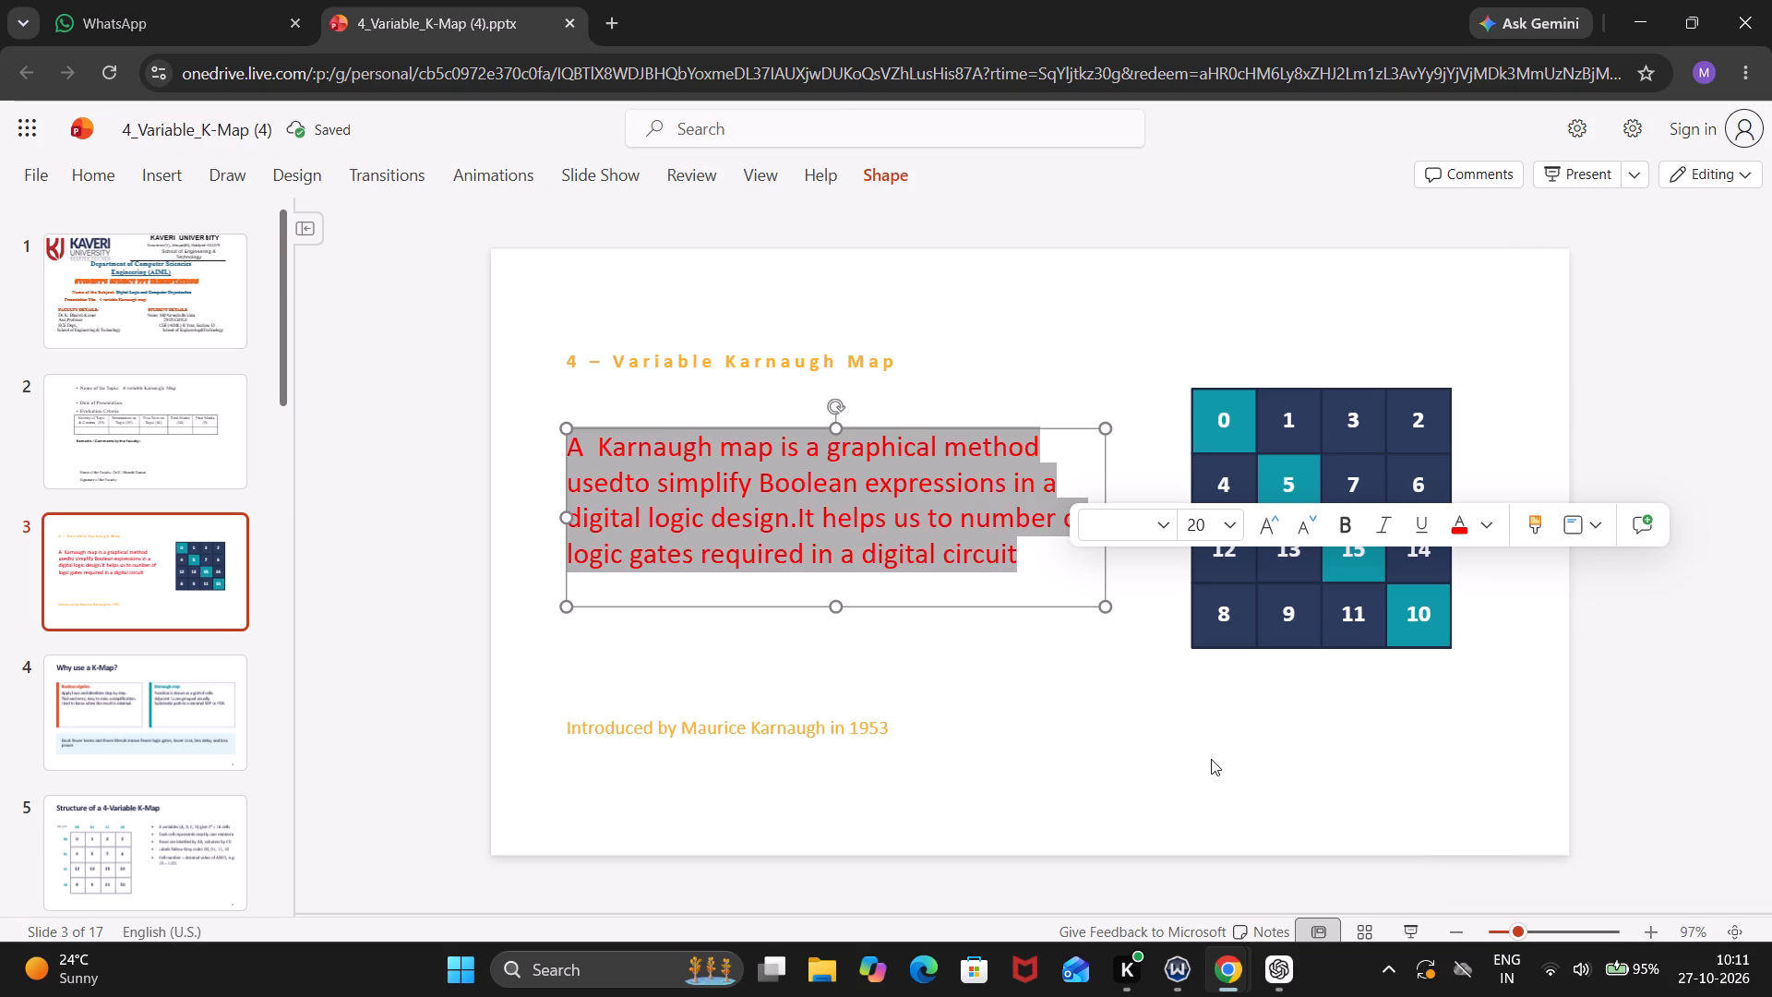
pyautogui.click(1211, 759)
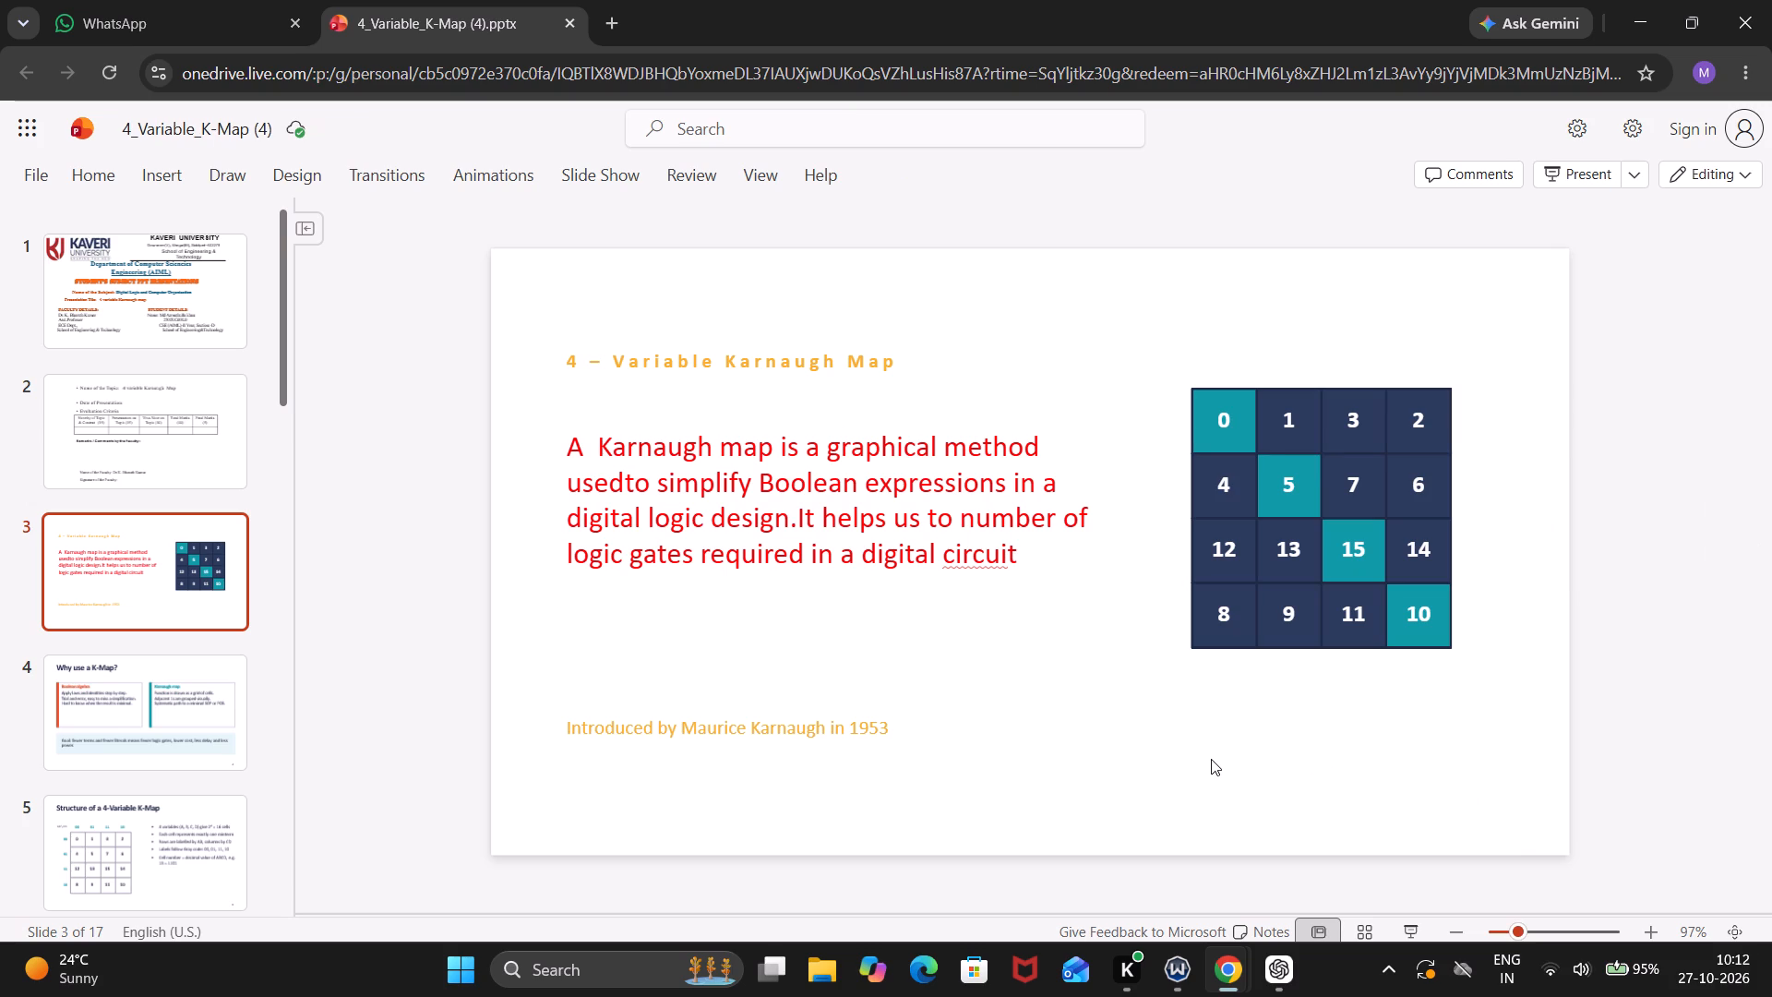
# Open slide 4, "Why use a K-Map?".
pyautogui.click(156, 700)
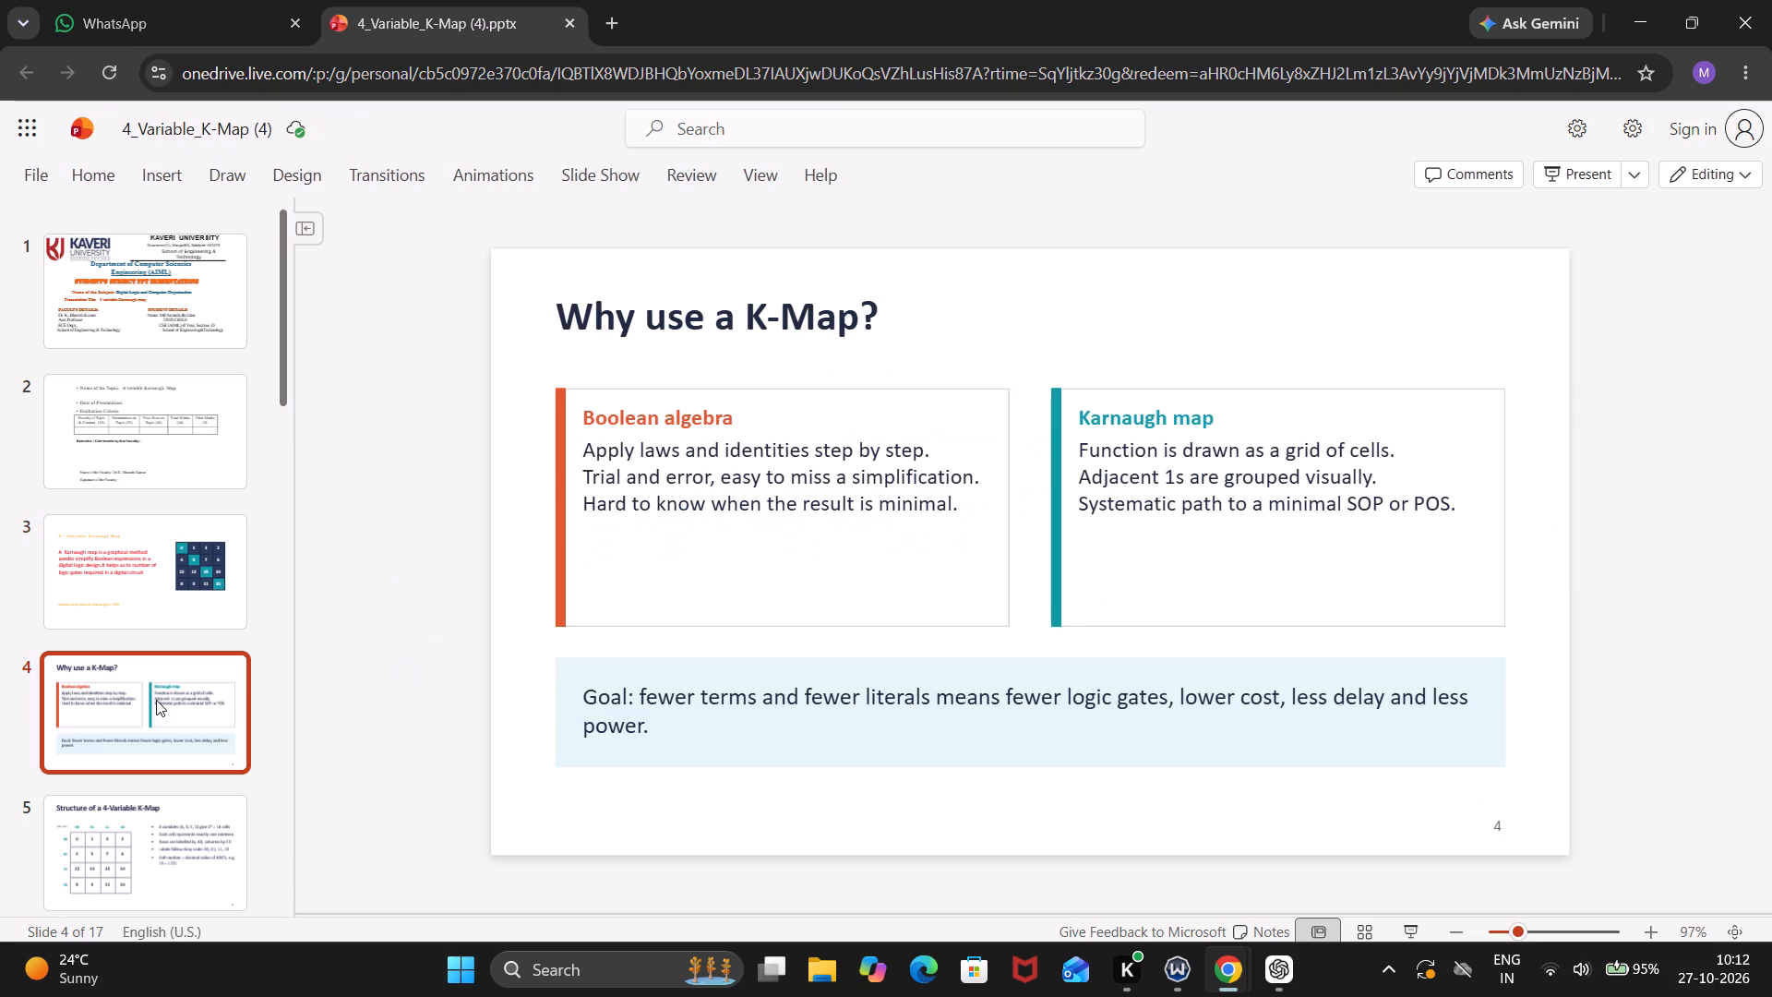
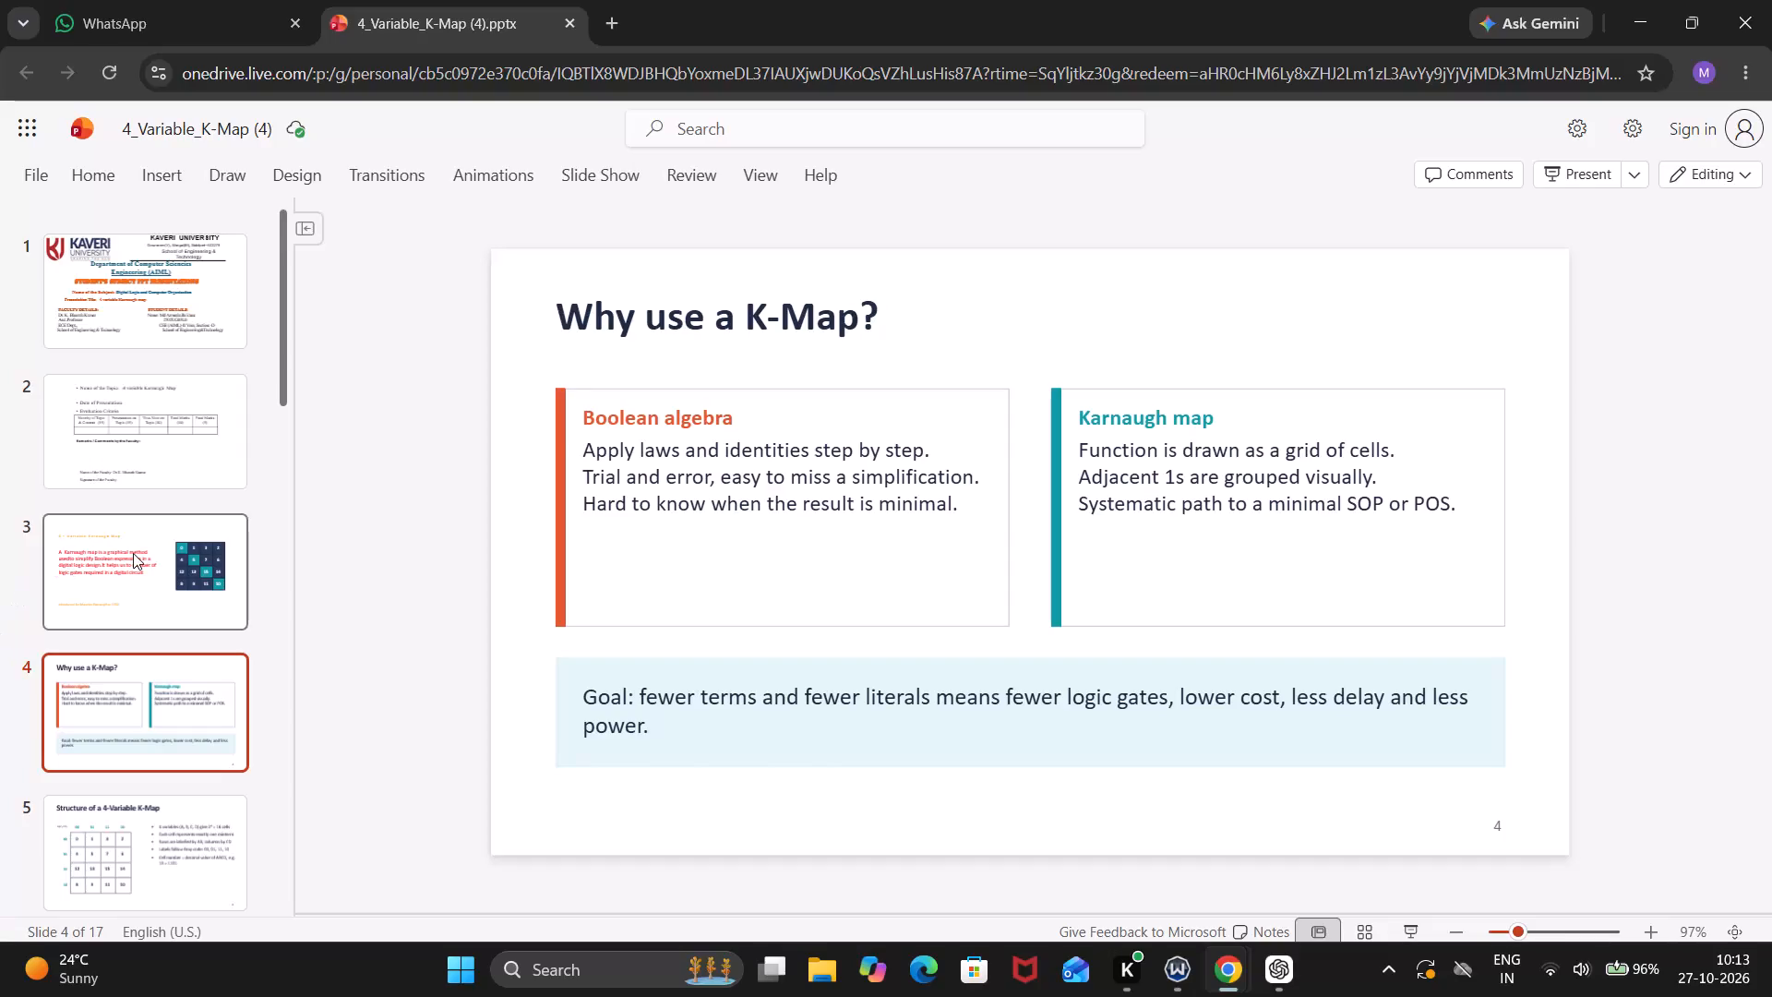
# Review the slides after slide 4, from "Structure of a 4-Variable K-Map" through the worked examples, to check their content and layout.
pyautogui.click(125, 871)
pyautogui.scroll(-3, 125, 871)
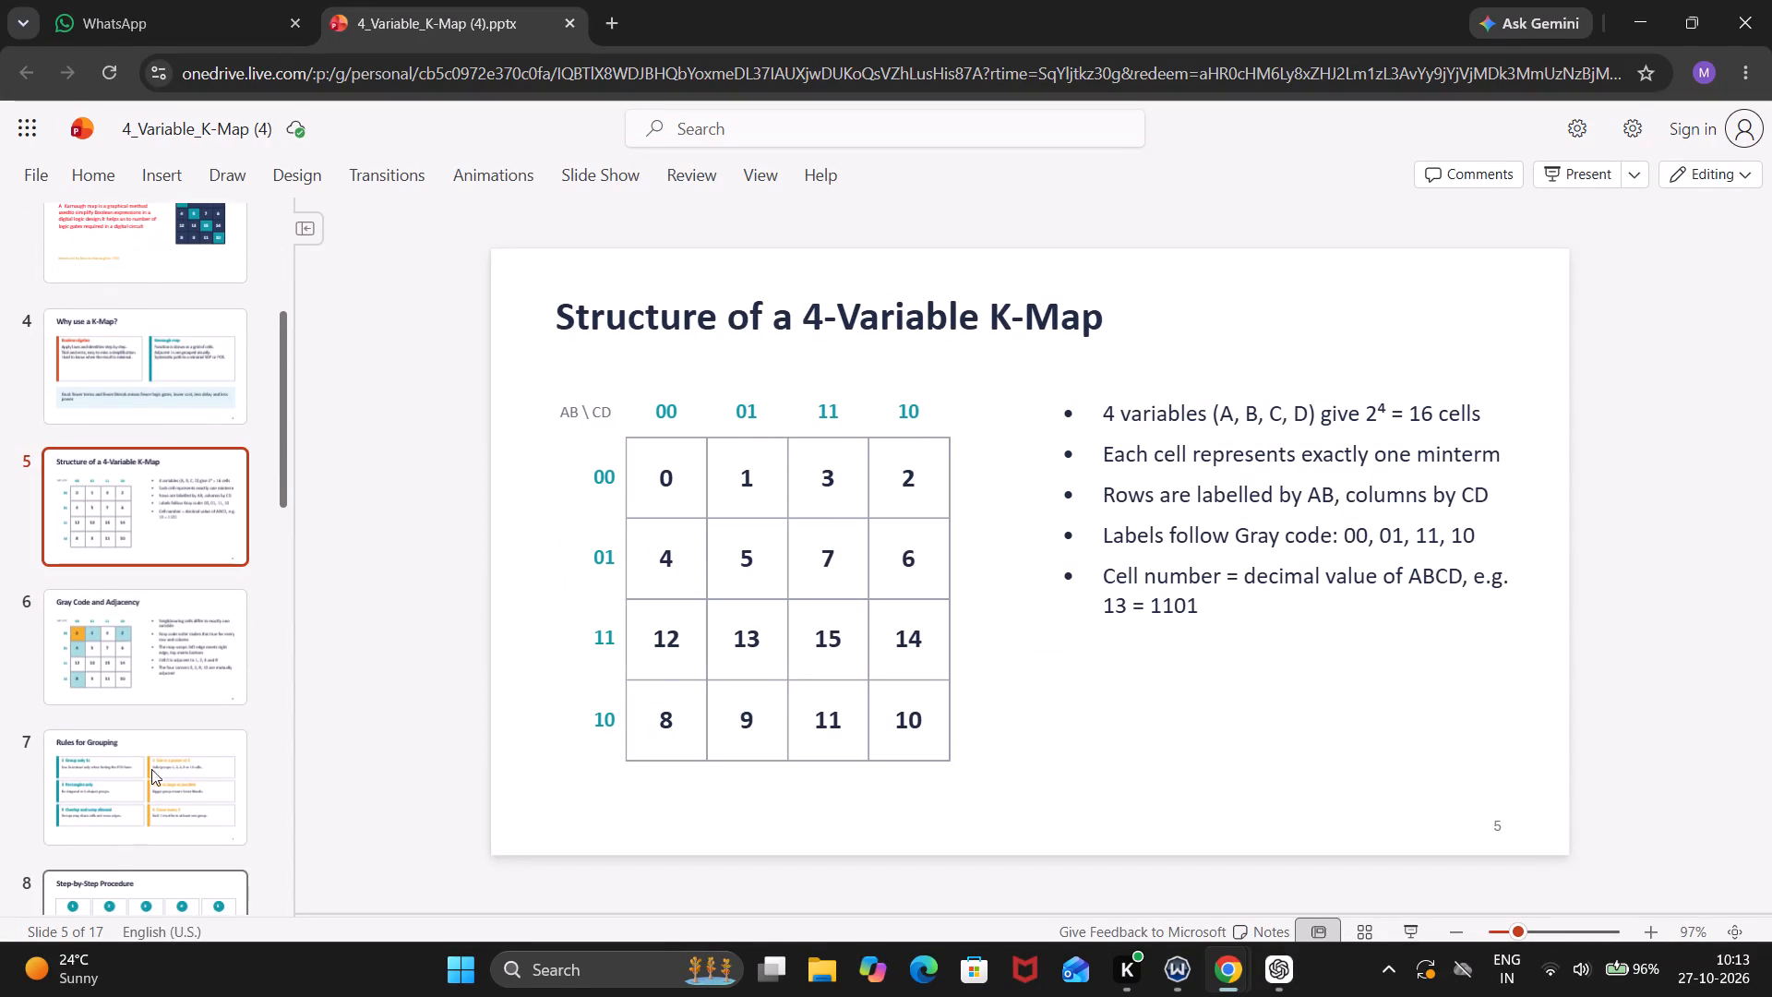
pyautogui.click(152, 755)
pyautogui.click(148, 683)
pyautogui.scroll(-5, 148, 683)
pyautogui.scroll(3, 148, 683)
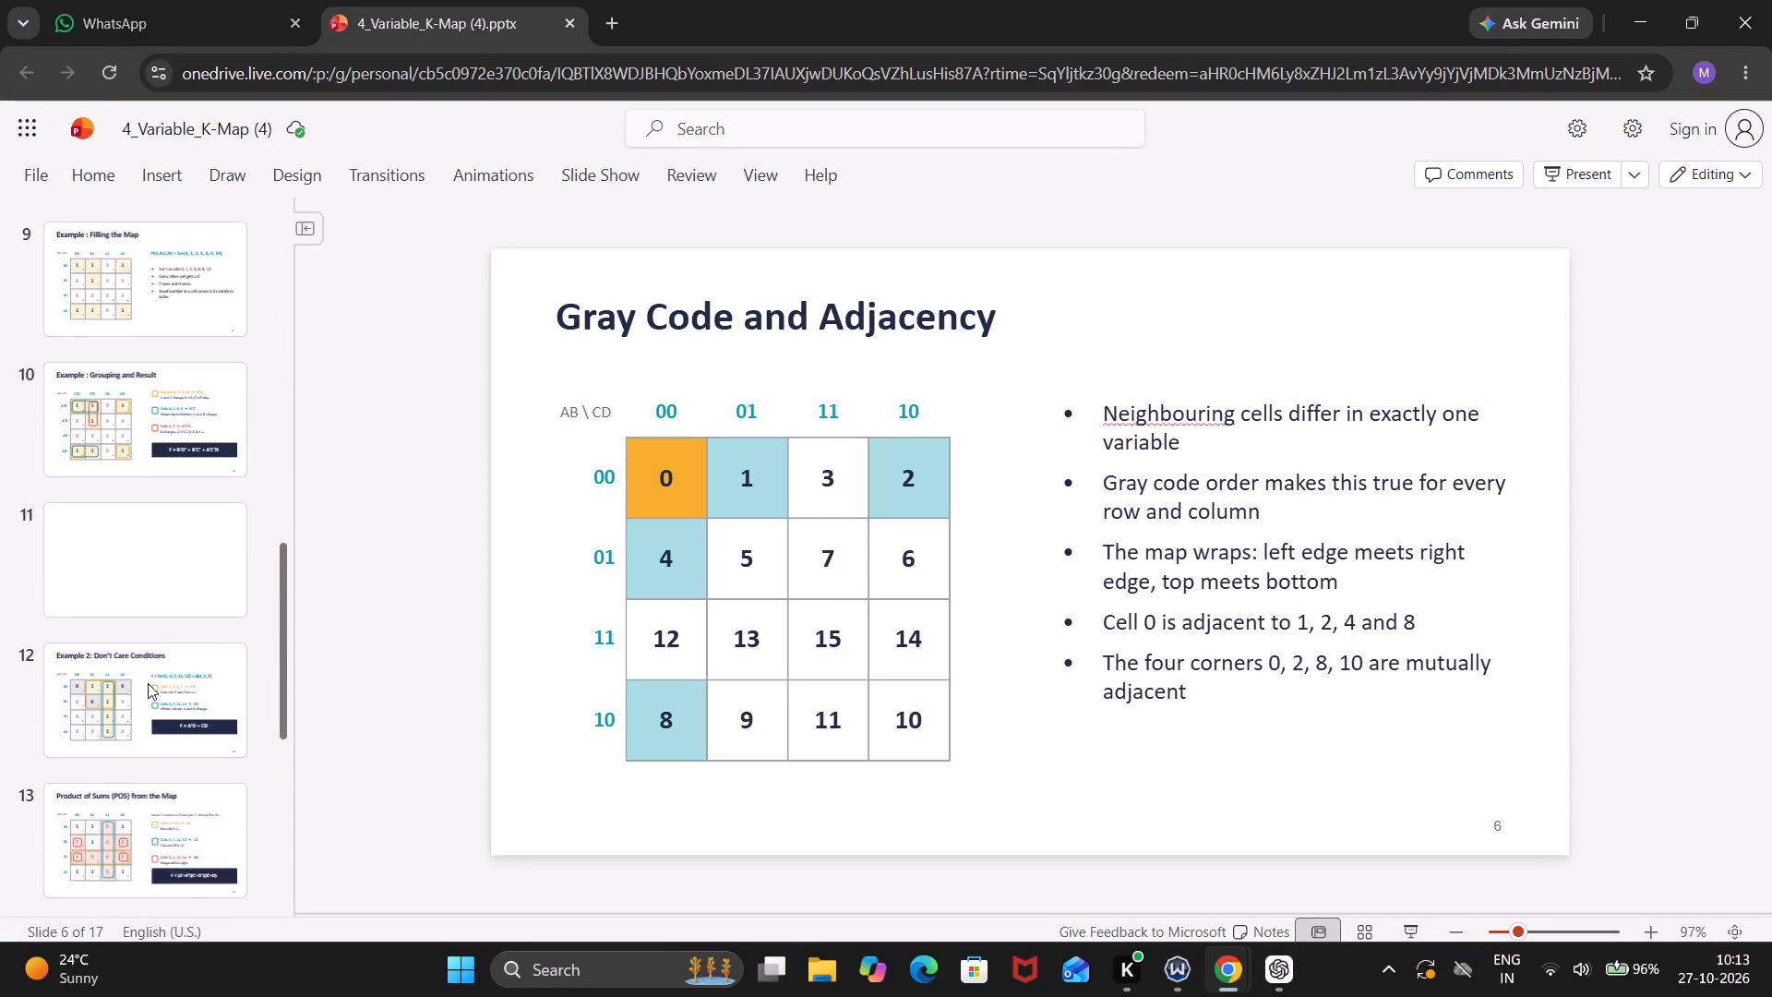
pyautogui.scroll(4, 163, 469)
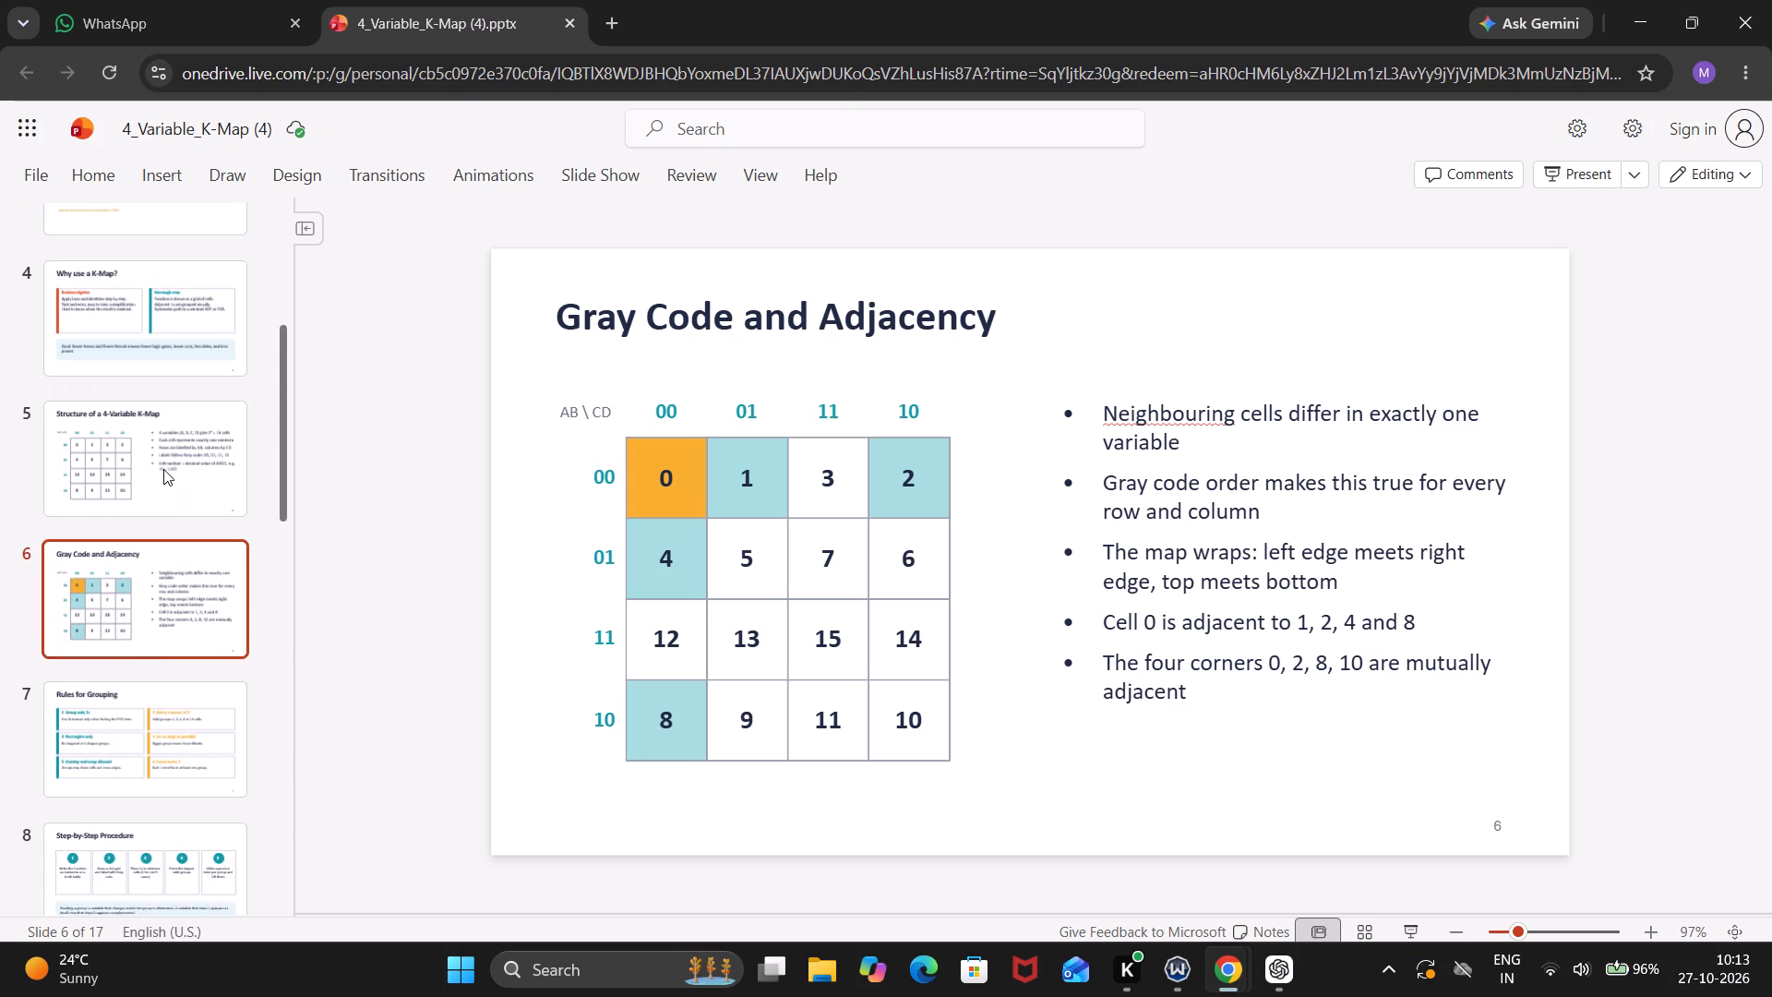
# Return to slide 4, "Why use a K-Map?", and start editing the description text under the "Boolean algebra" heading.
pyautogui.click(197, 306)
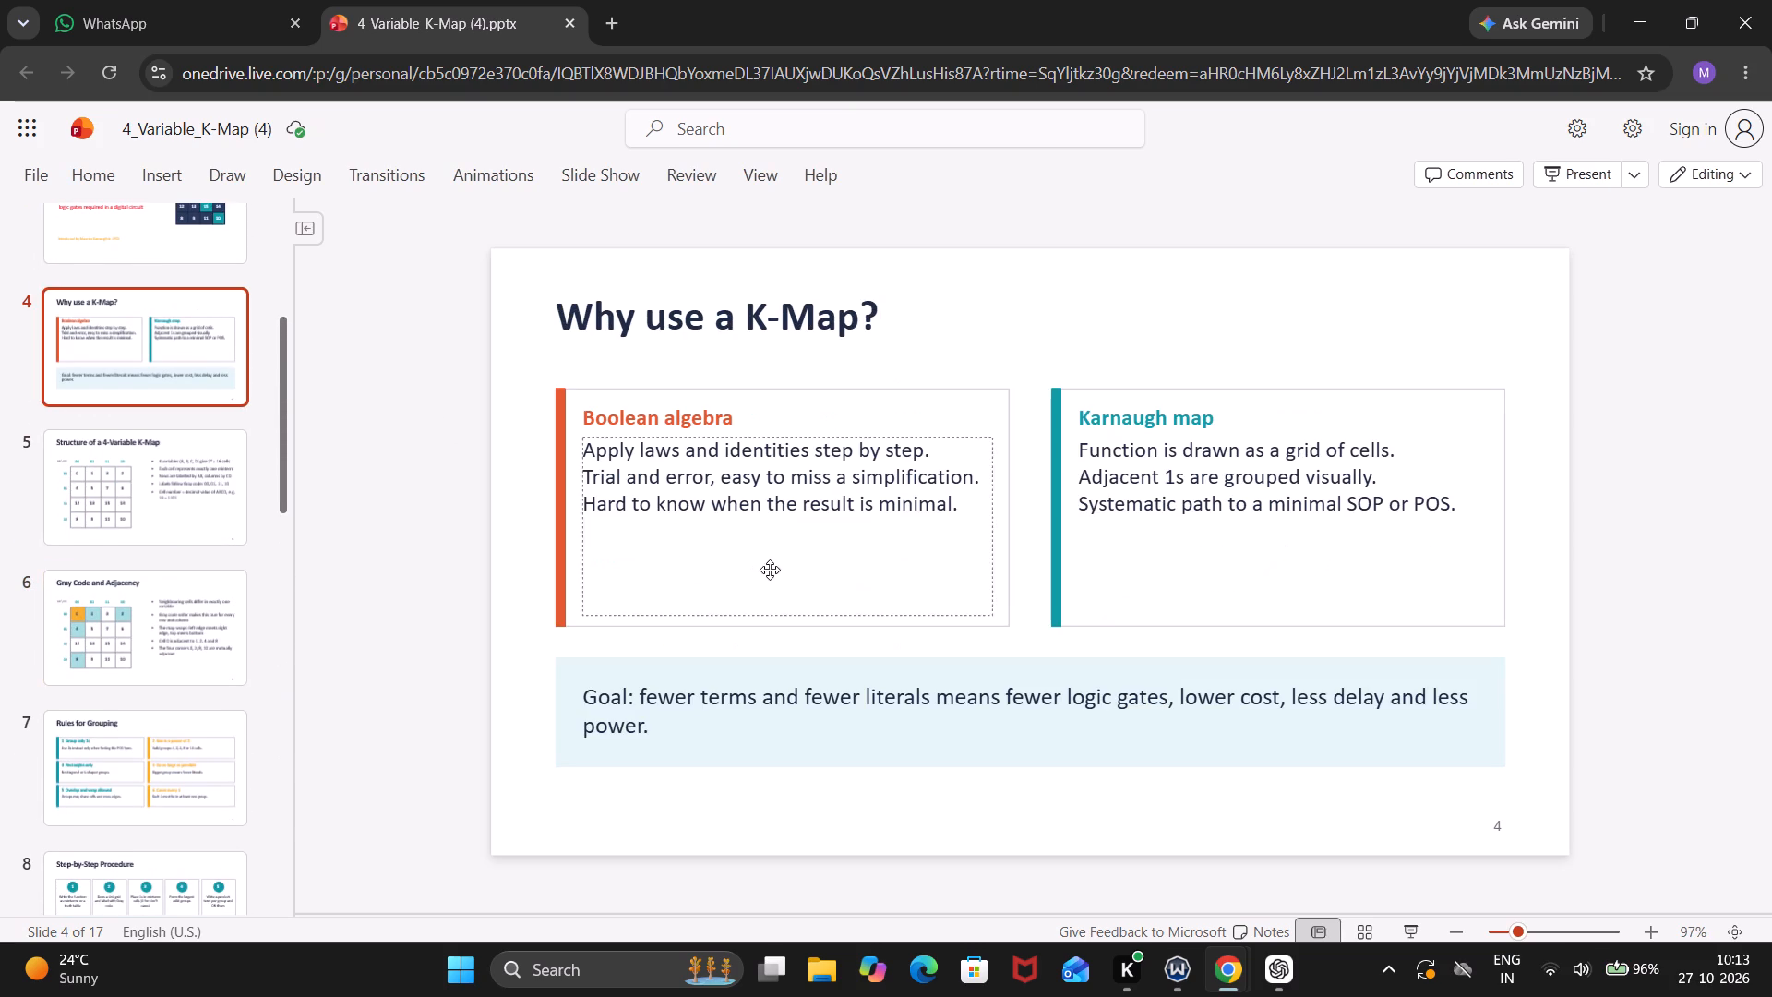
pyautogui.doubleClick(661, 416)
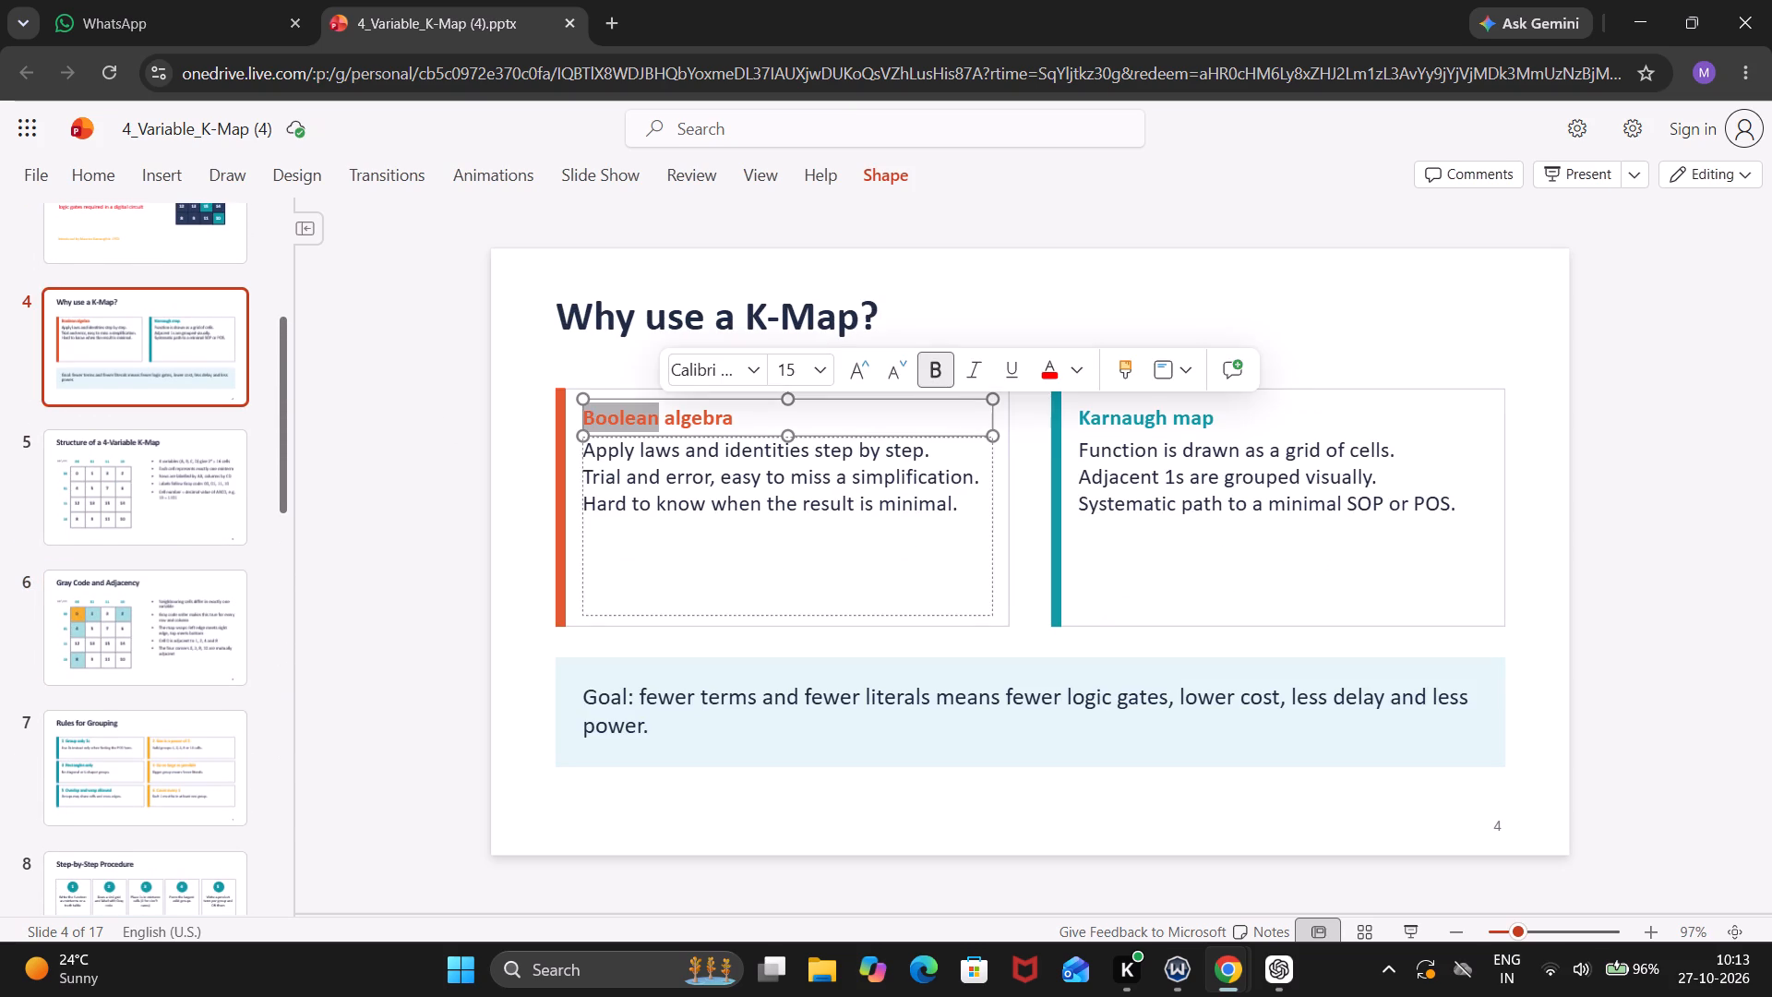
pyautogui.click(737, 511)
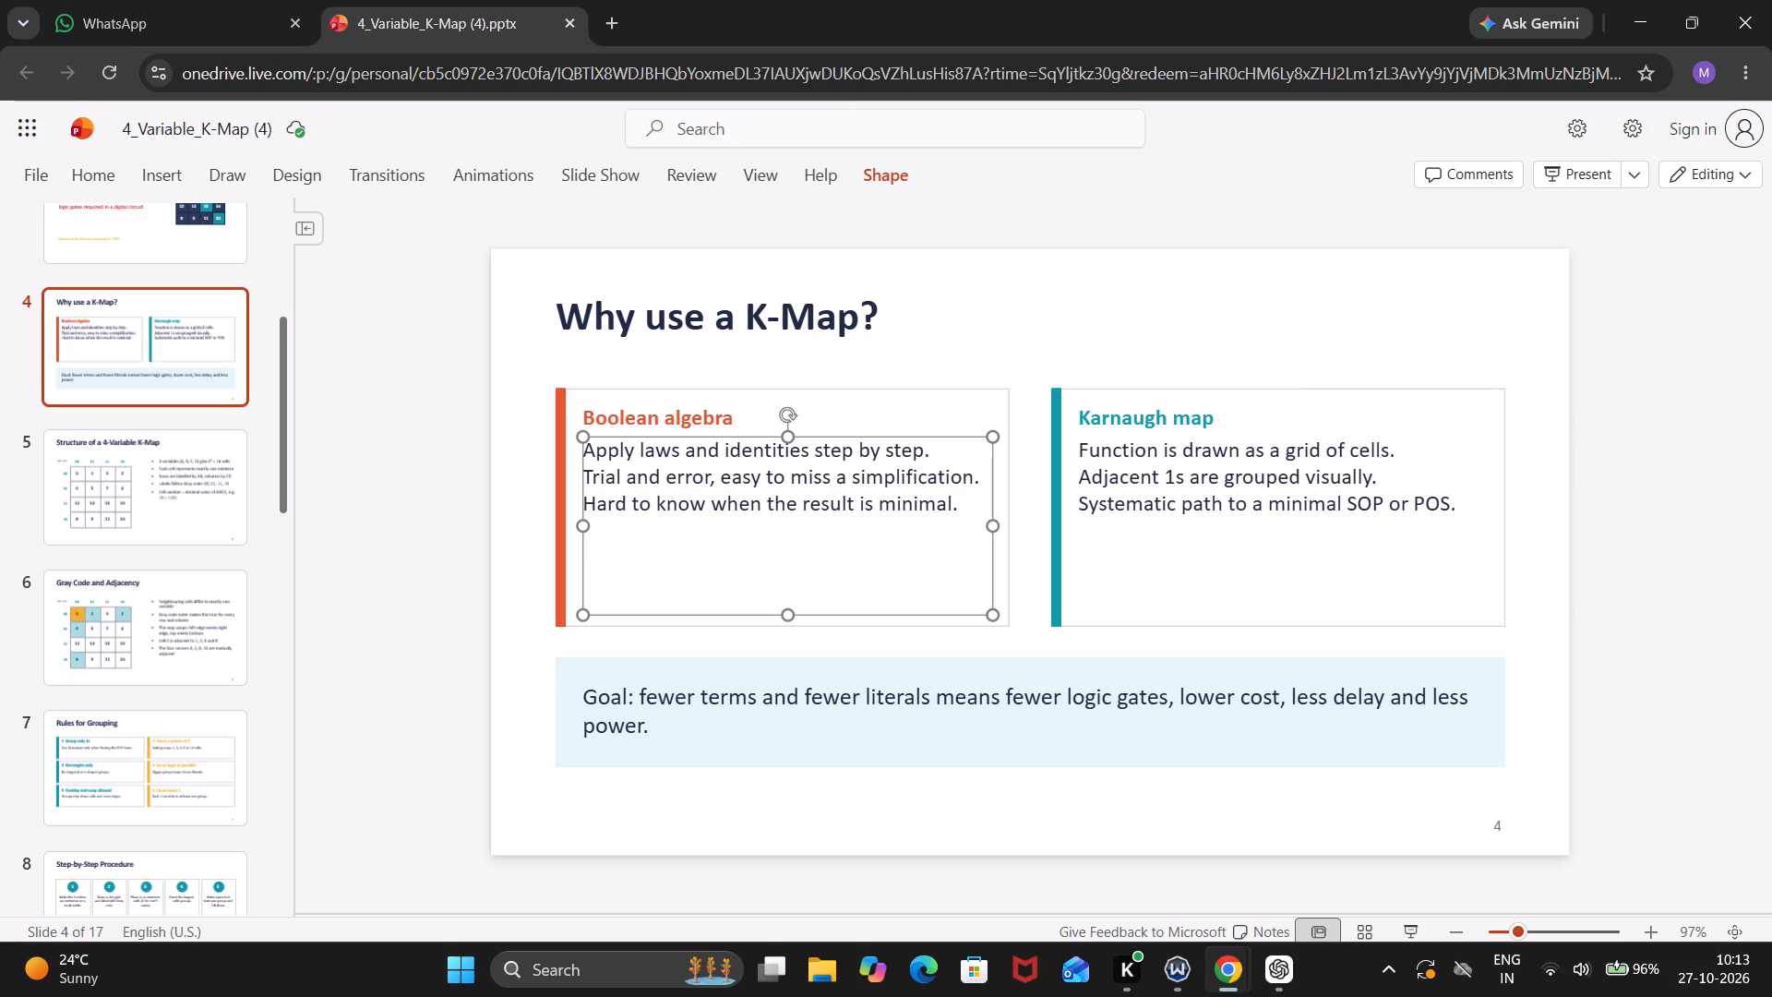
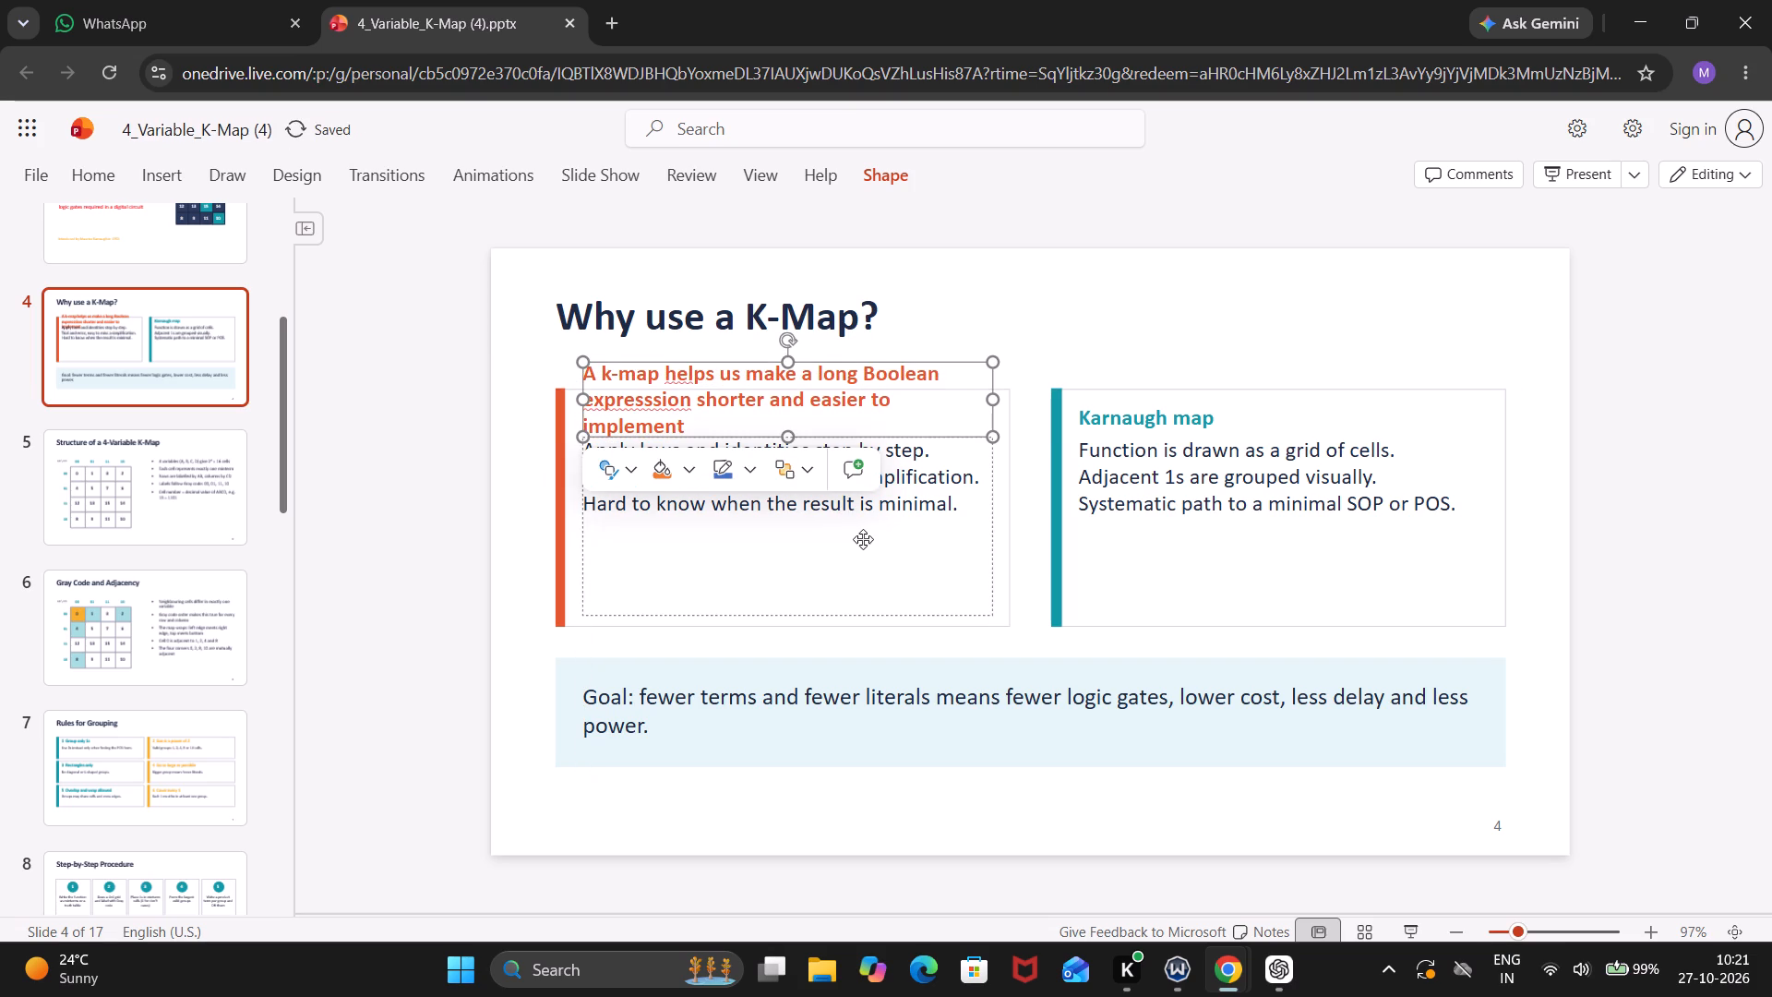
# Complete the orange heading by adding "using Logic gates" after "implement".
pyautogui.click(863, 554)
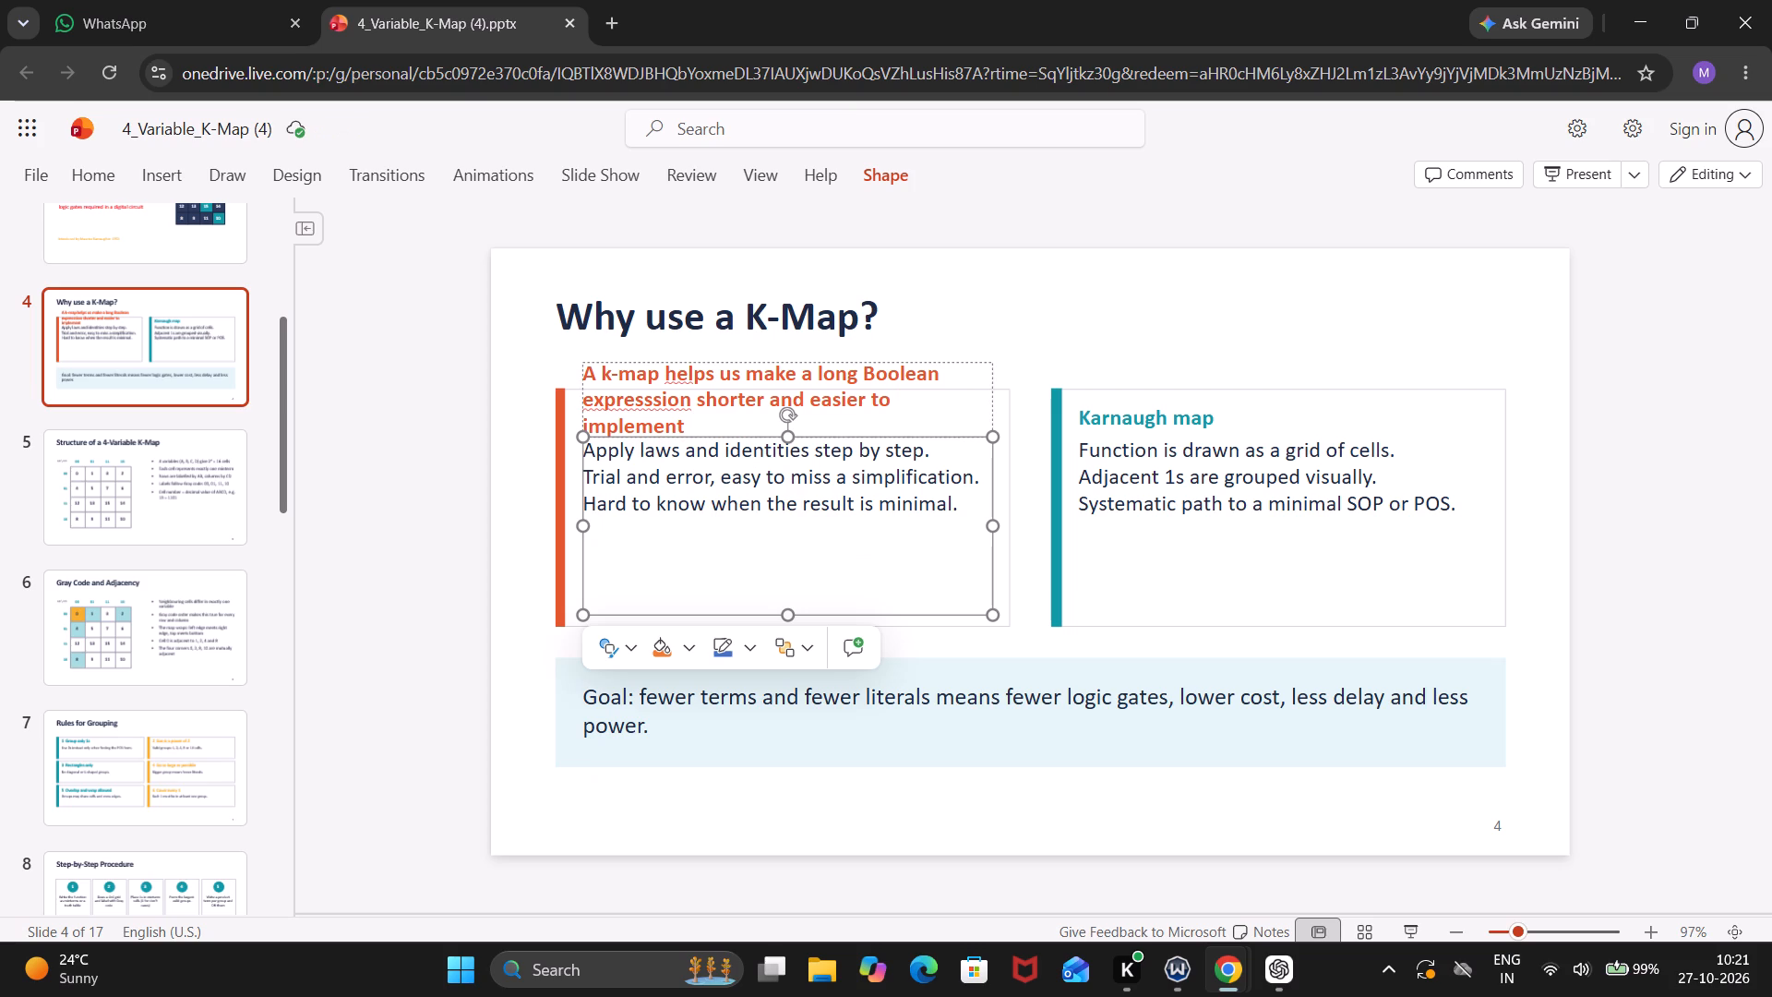
pyautogui.click(724, 422)
pyautogui.press('space')
pyautogui.write('using')
pyautogui.press('space')
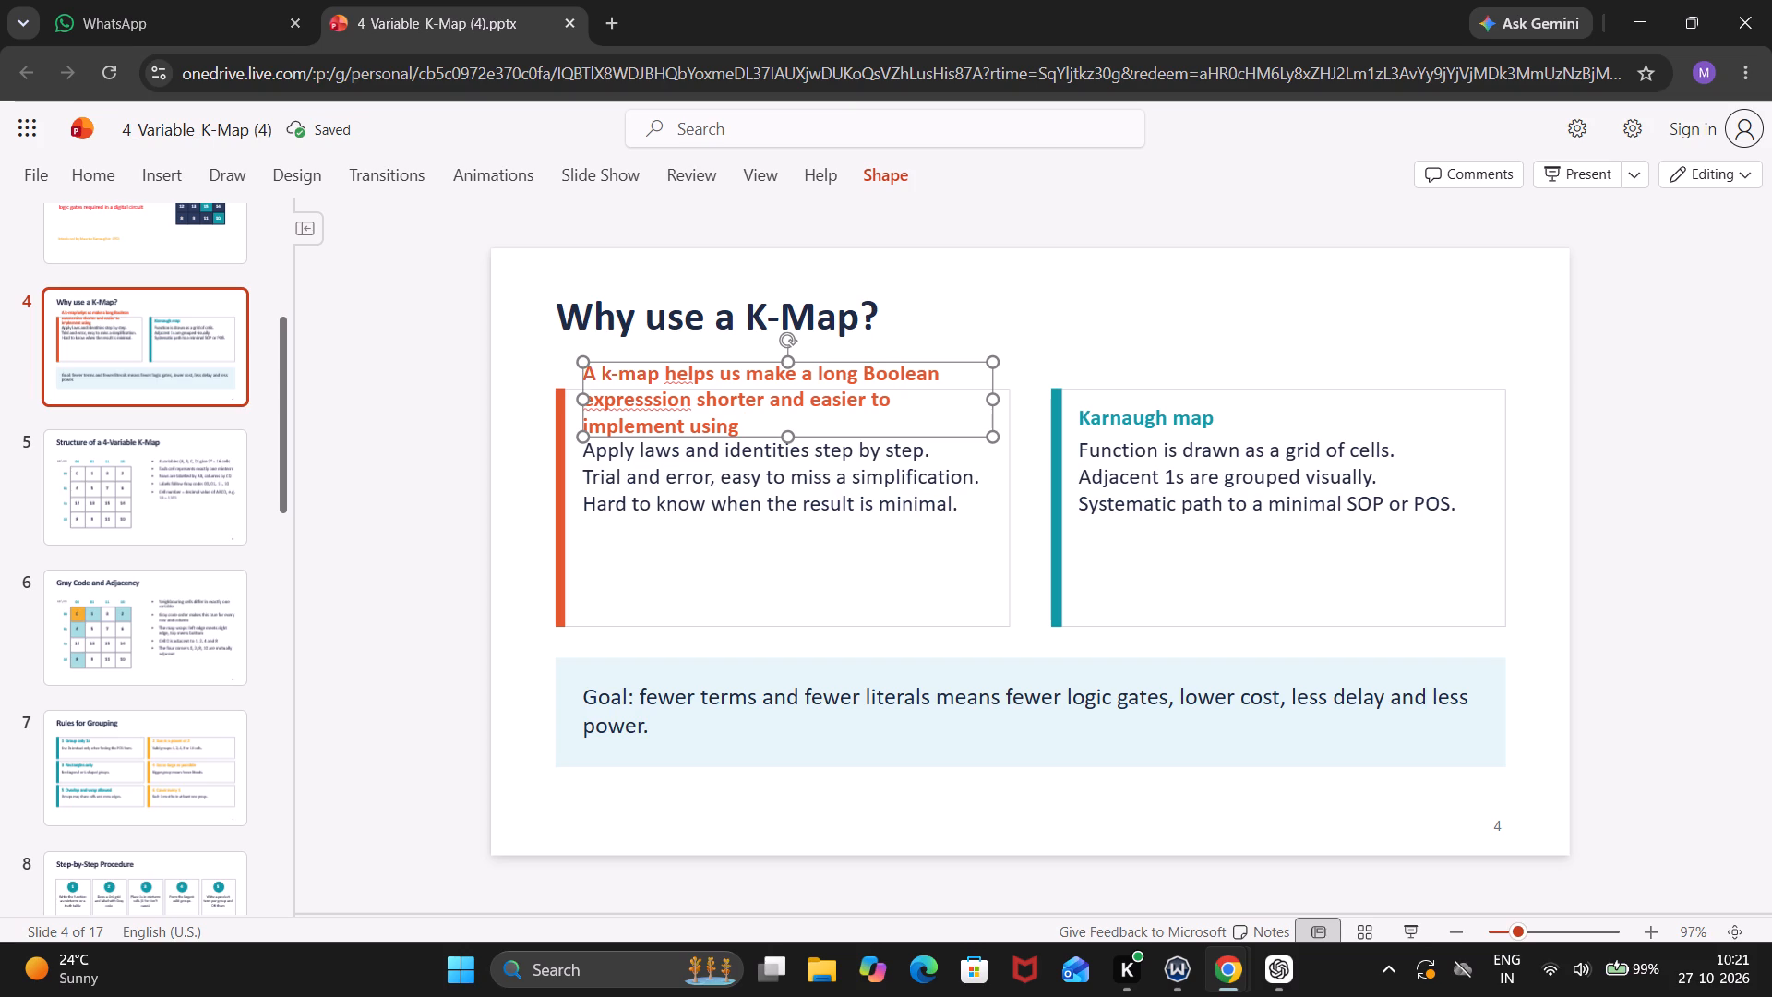
pyautogui.write('LOgic gates')
pyautogui.click(763, 426)
pyautogui.press('BackSpace')
pyautogui.press('o')
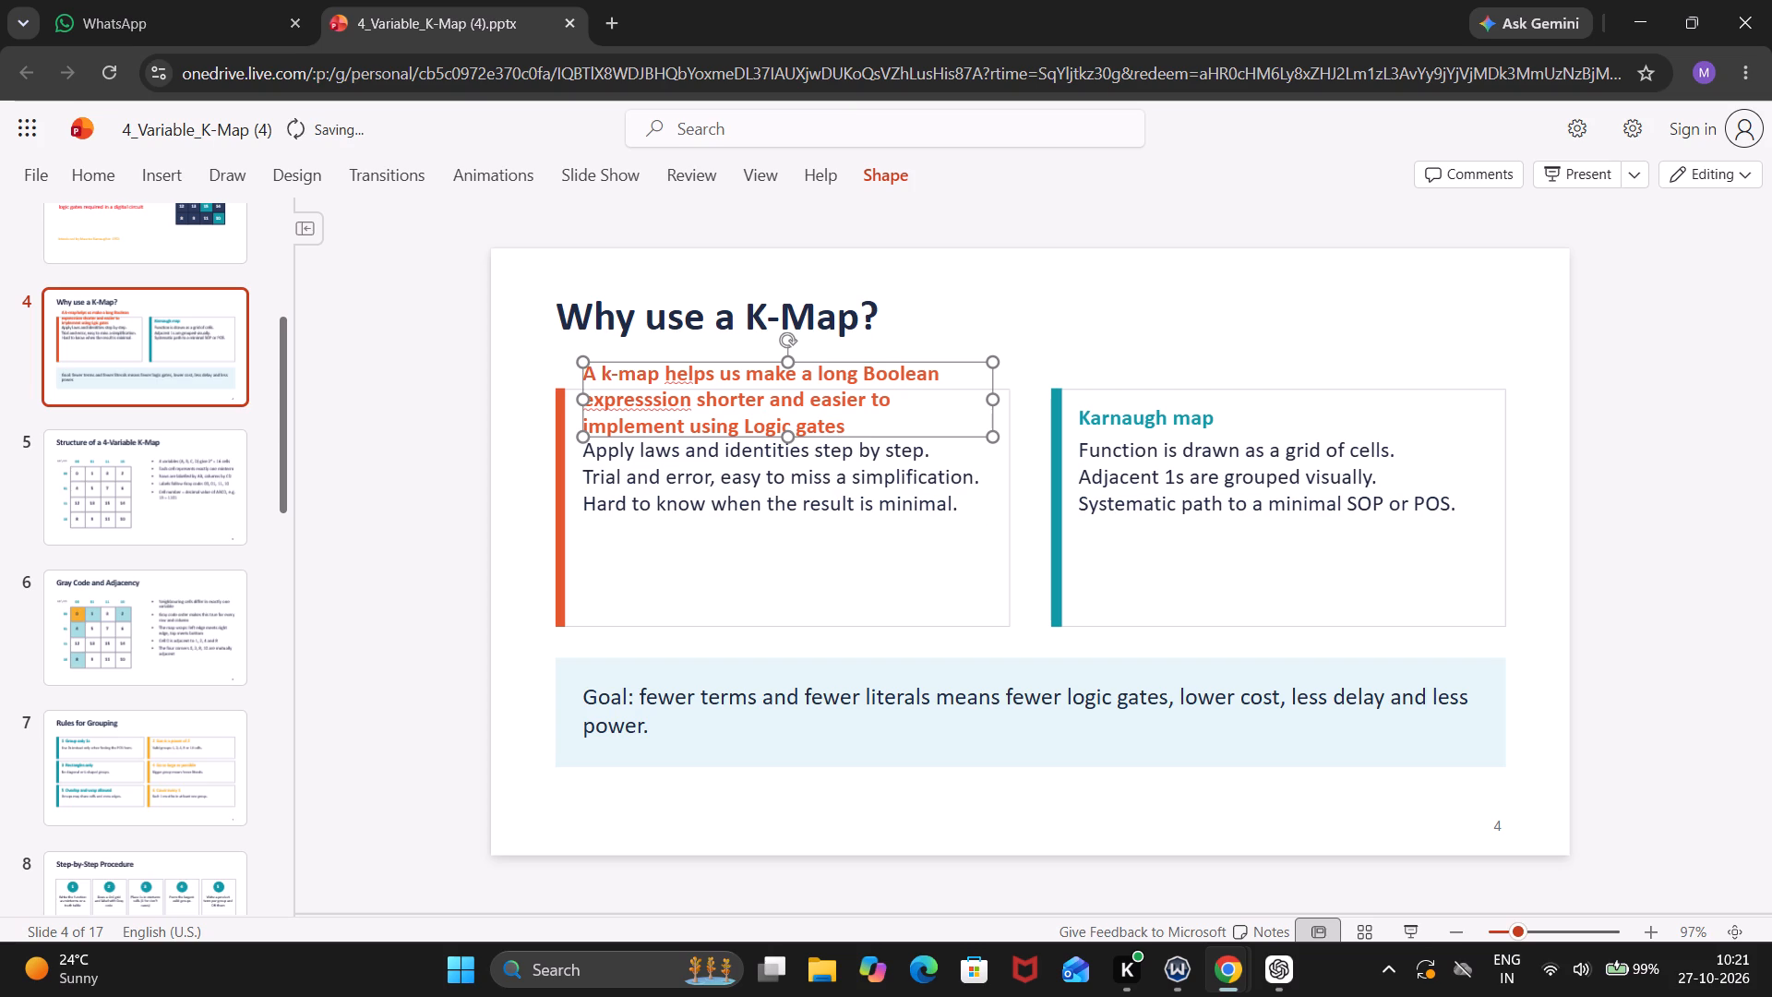
# Delete all three description lines, from "Apply laws and identities" to "result is minimal.", under the orange heading.
pyautogui.click(833, 472)
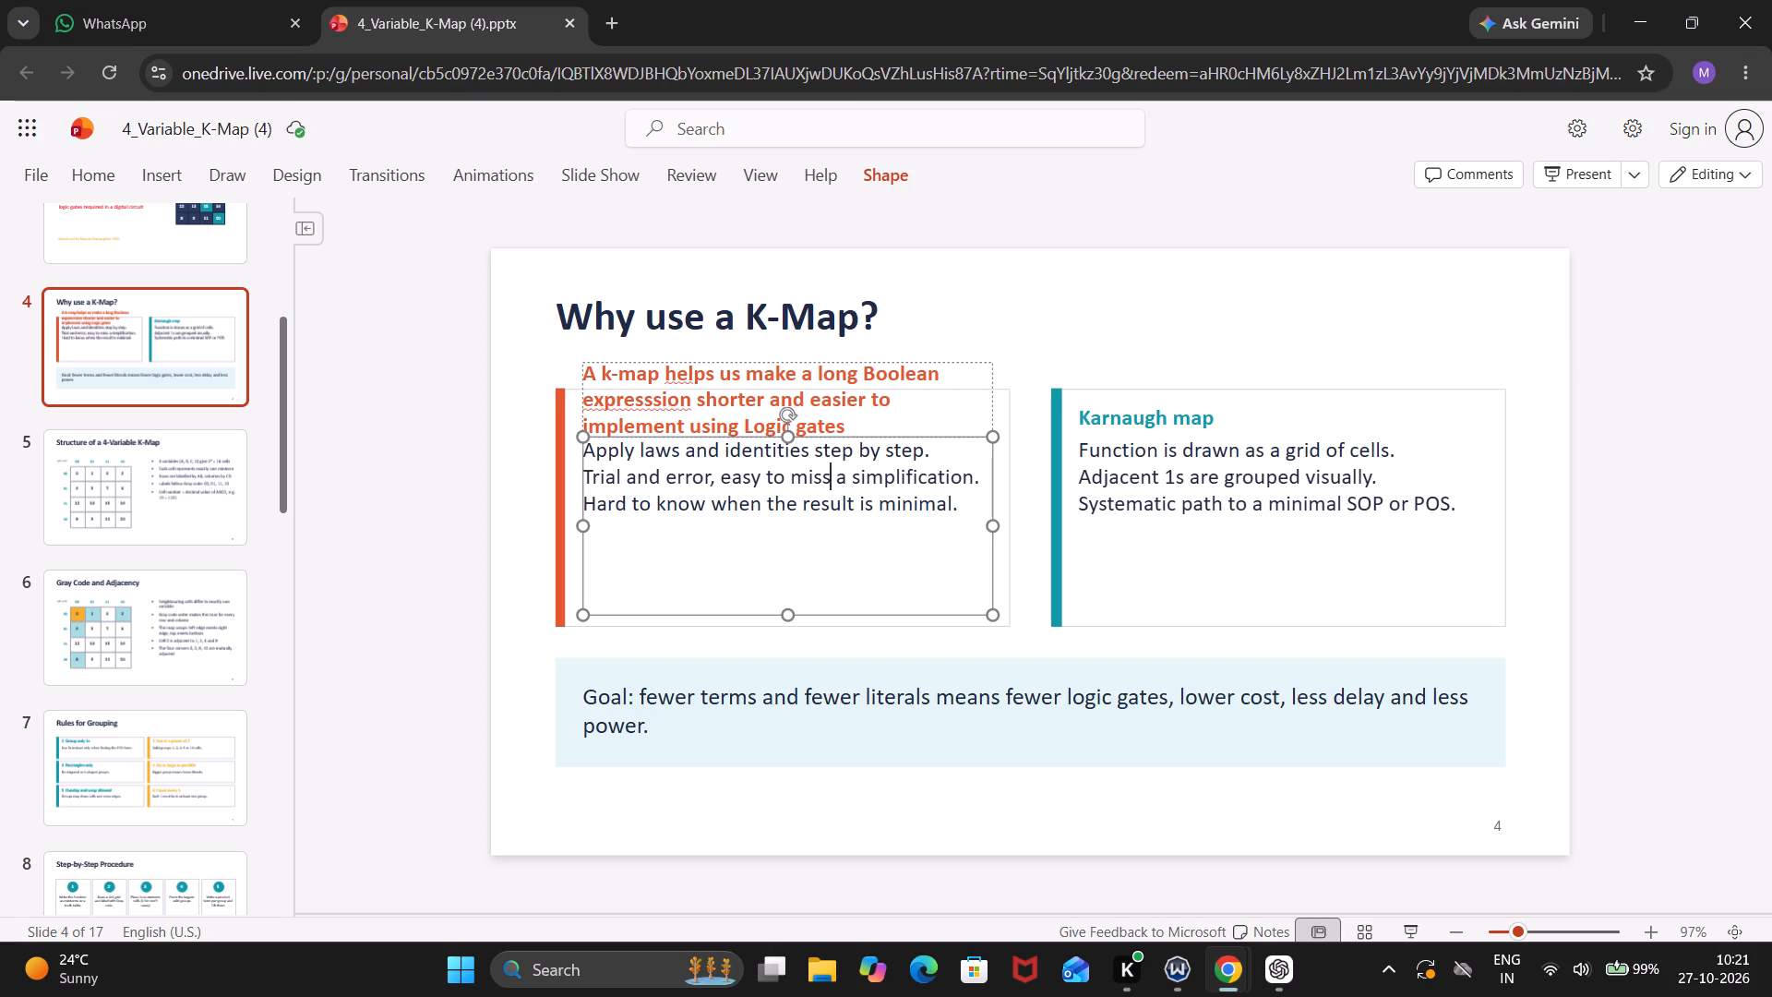
pyautogui.doubleClick(598, 449)
pyautogui.moveTo(598, 449); pyautogui.dragTo(731, 524)
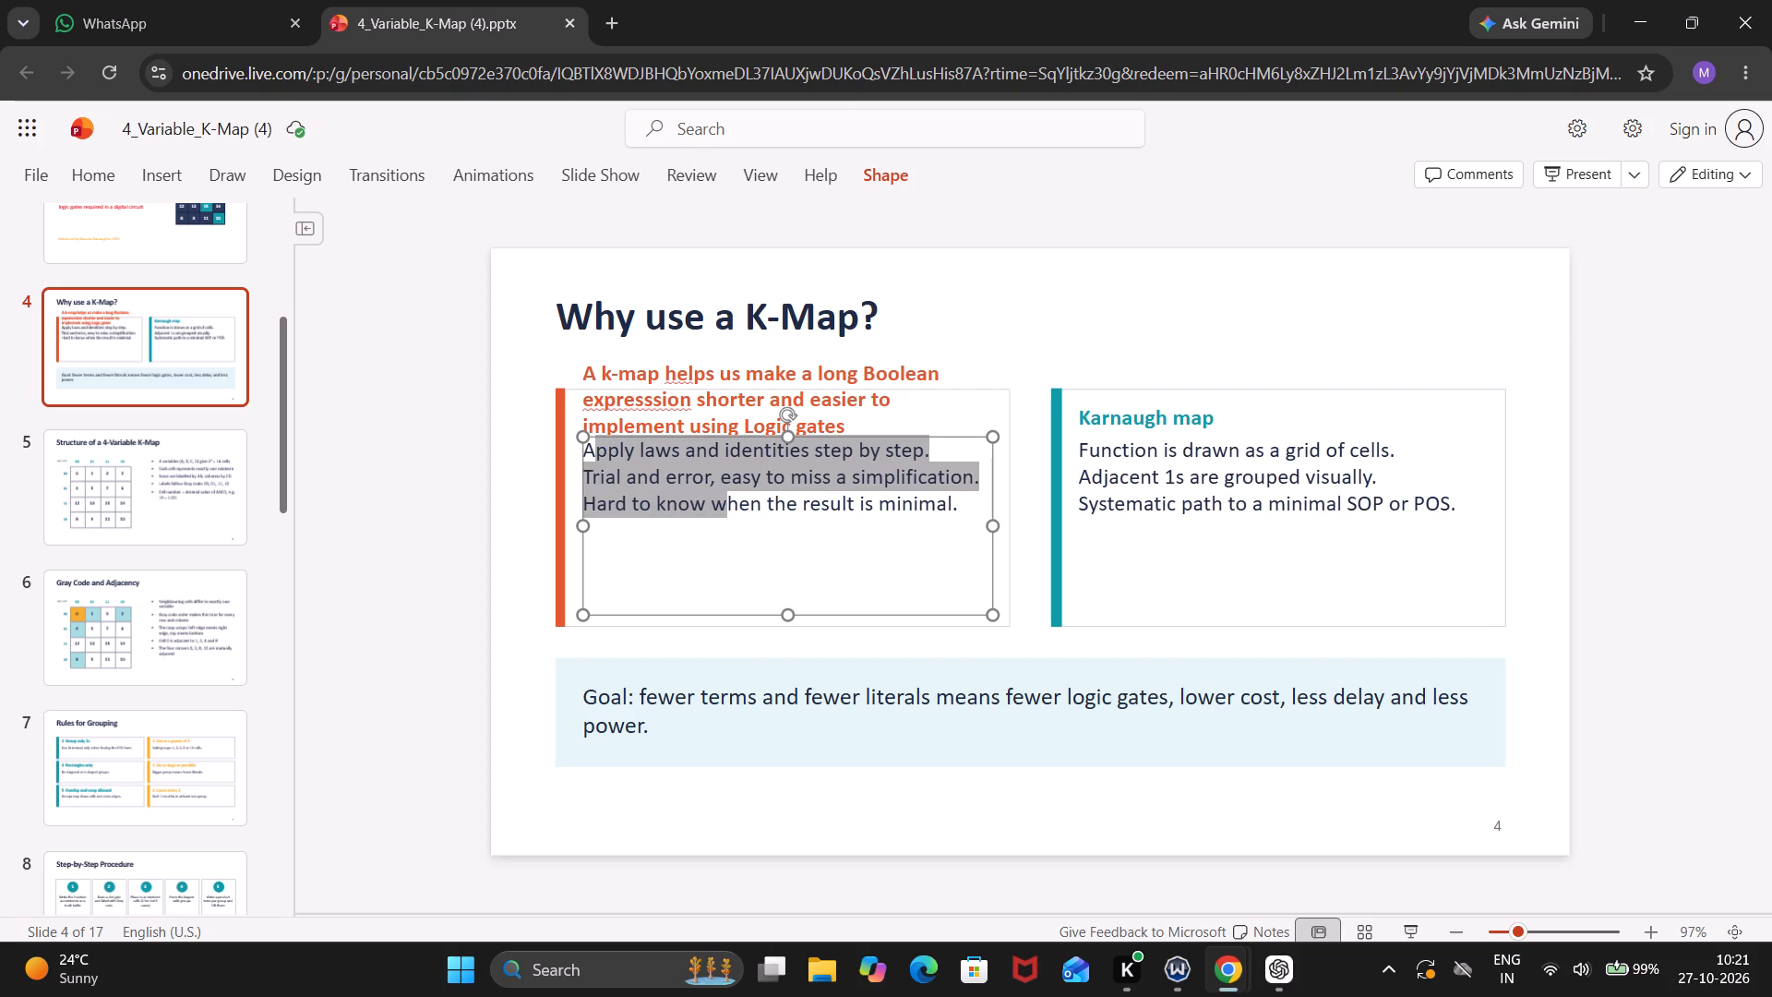
pyautogui.moveTo(731, 524); pyautogui.dragTo(958, 495)
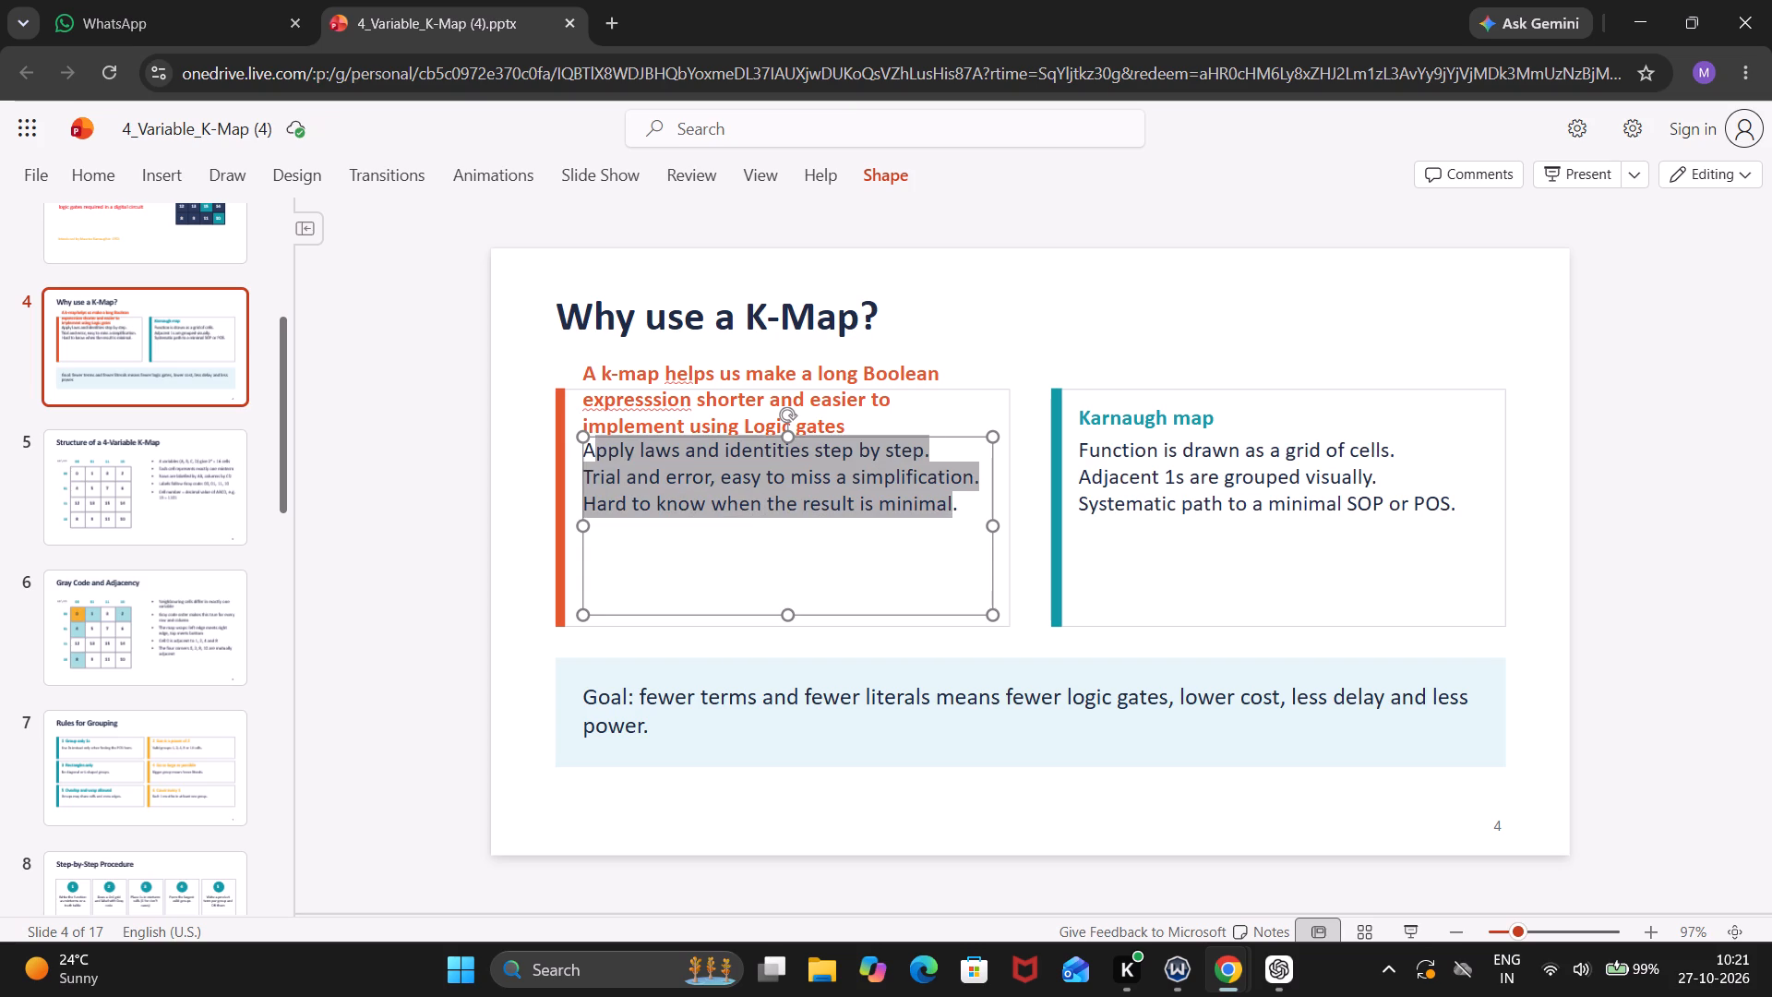
pyautogui.moveTo(958, 495); pyautogui.dragTo(959, 495)
pyautogui.press('BackSpace')
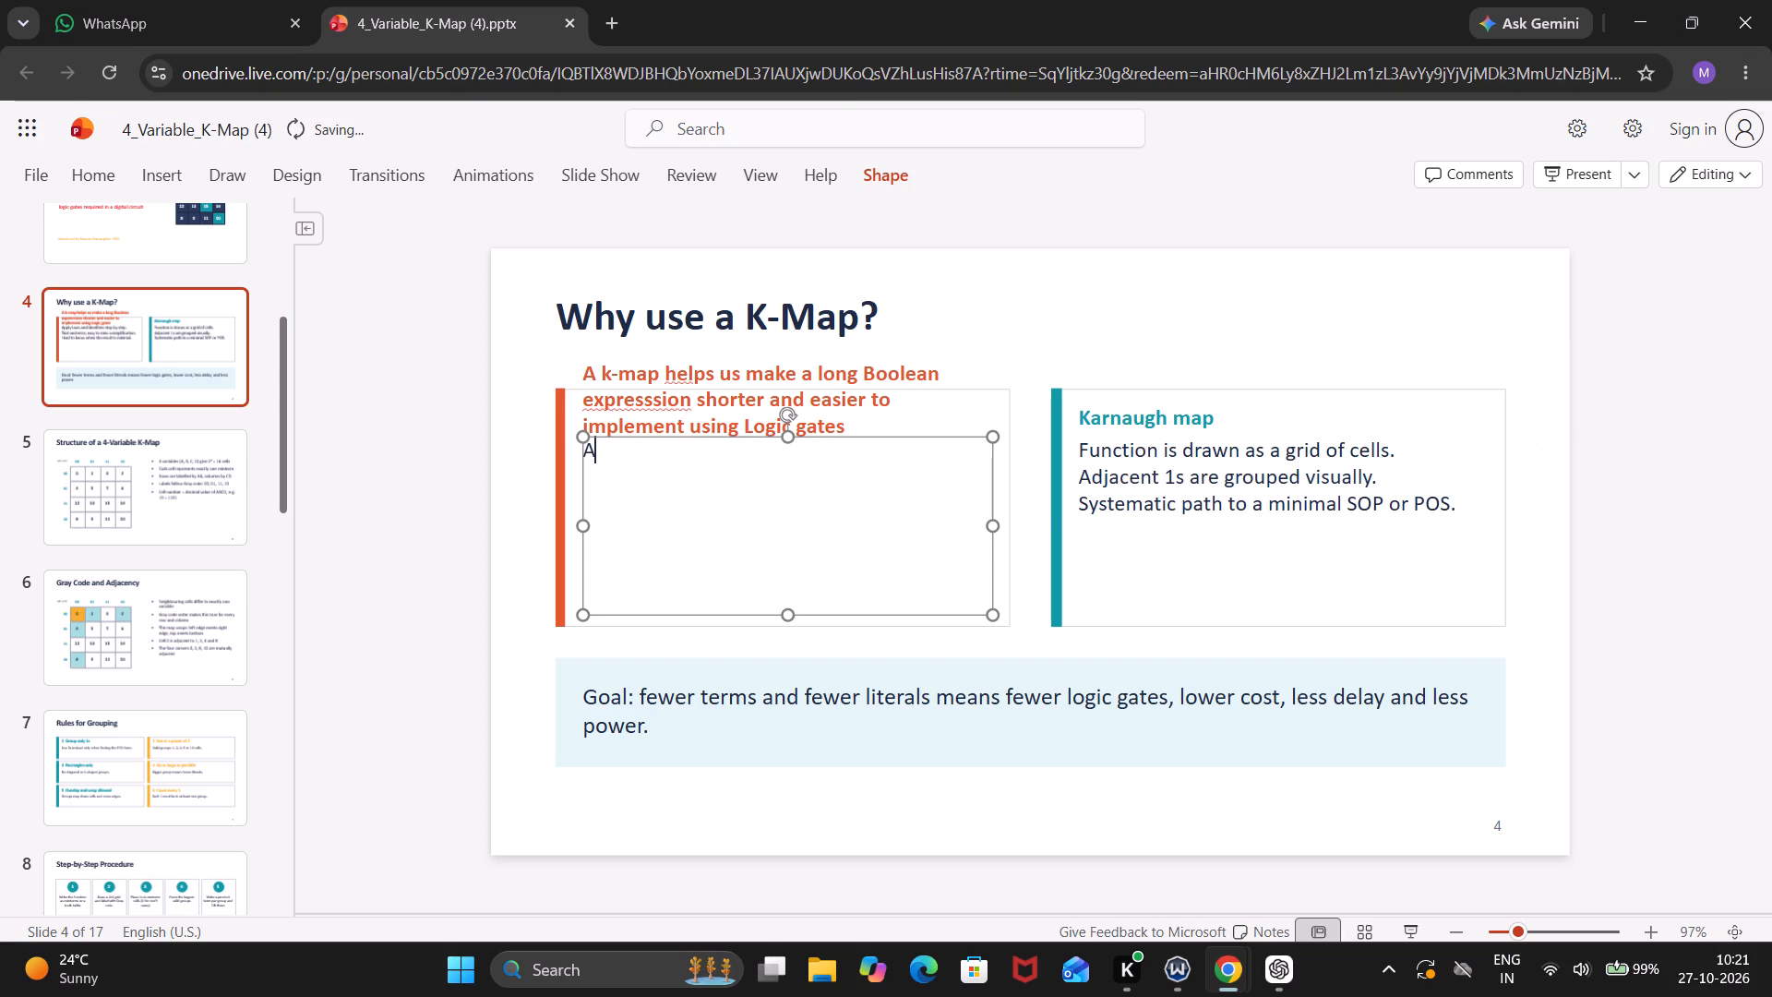
pyautogui.press('BackSpace')
# Enter "Why do we use it?" in the emptied description box, below a blank first line, and start a new line.
pyautogui.press('Return')
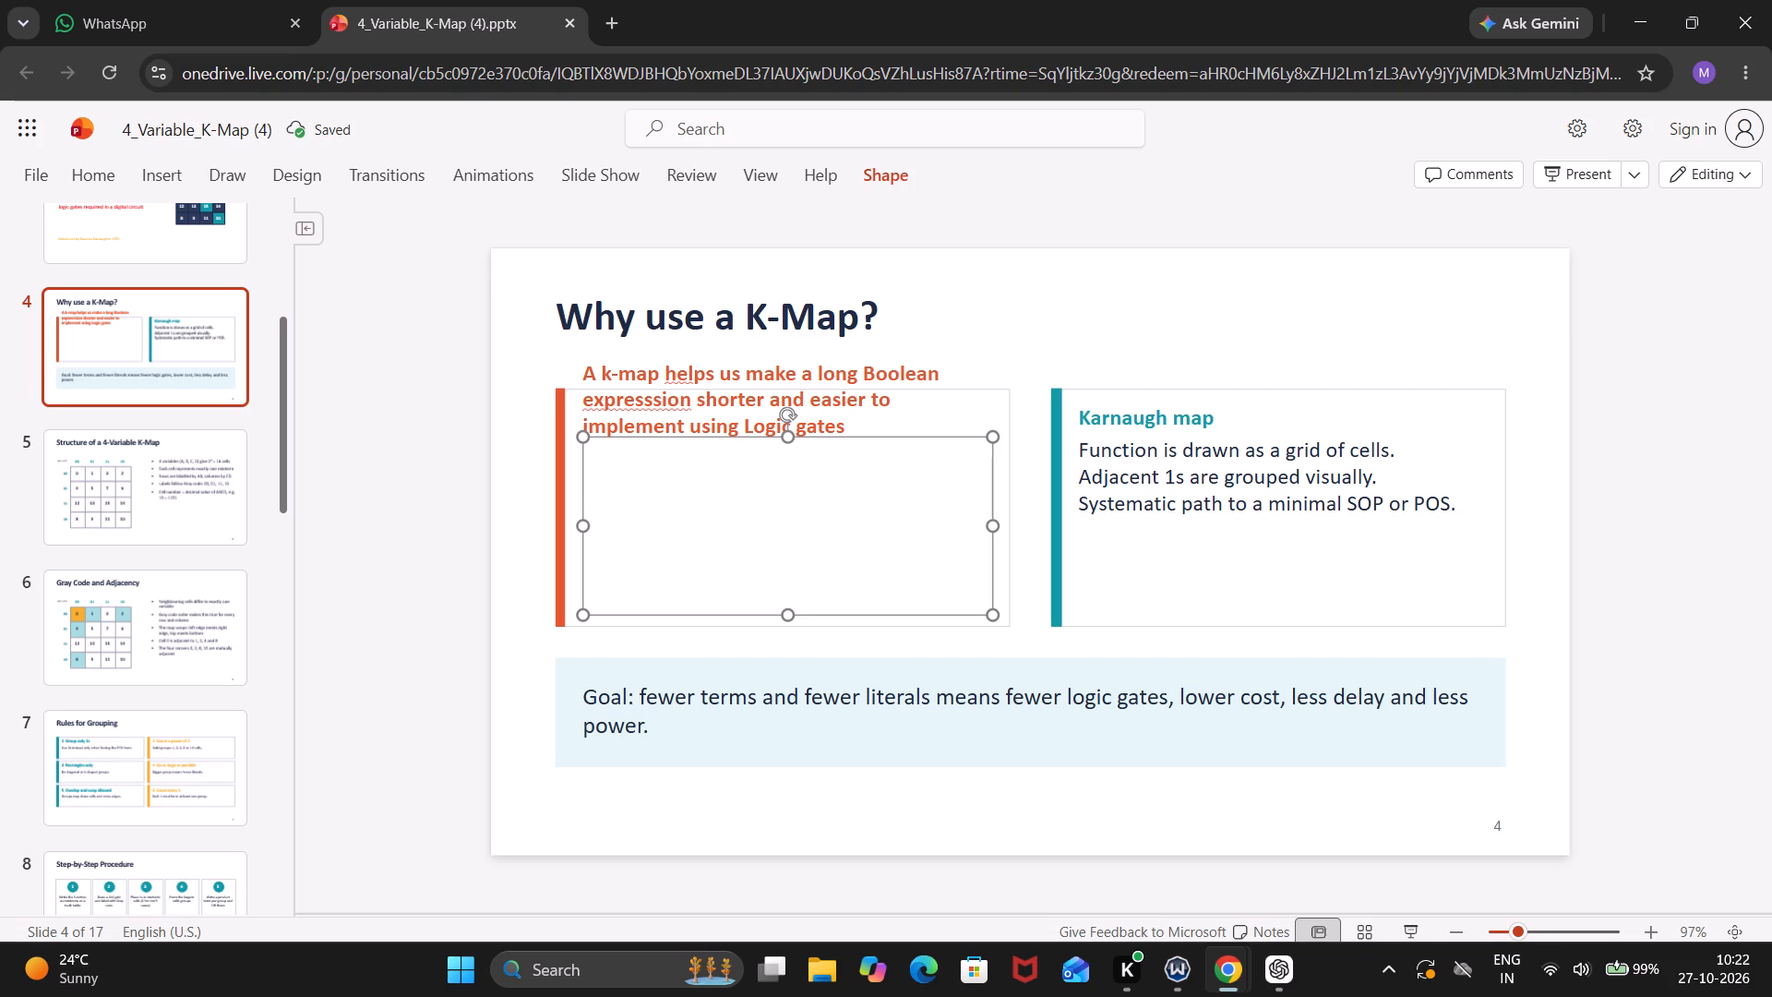
pyautogui.hotkey('shift', 'w')
pyautogui.write('hy')
pyautogui.press('space')
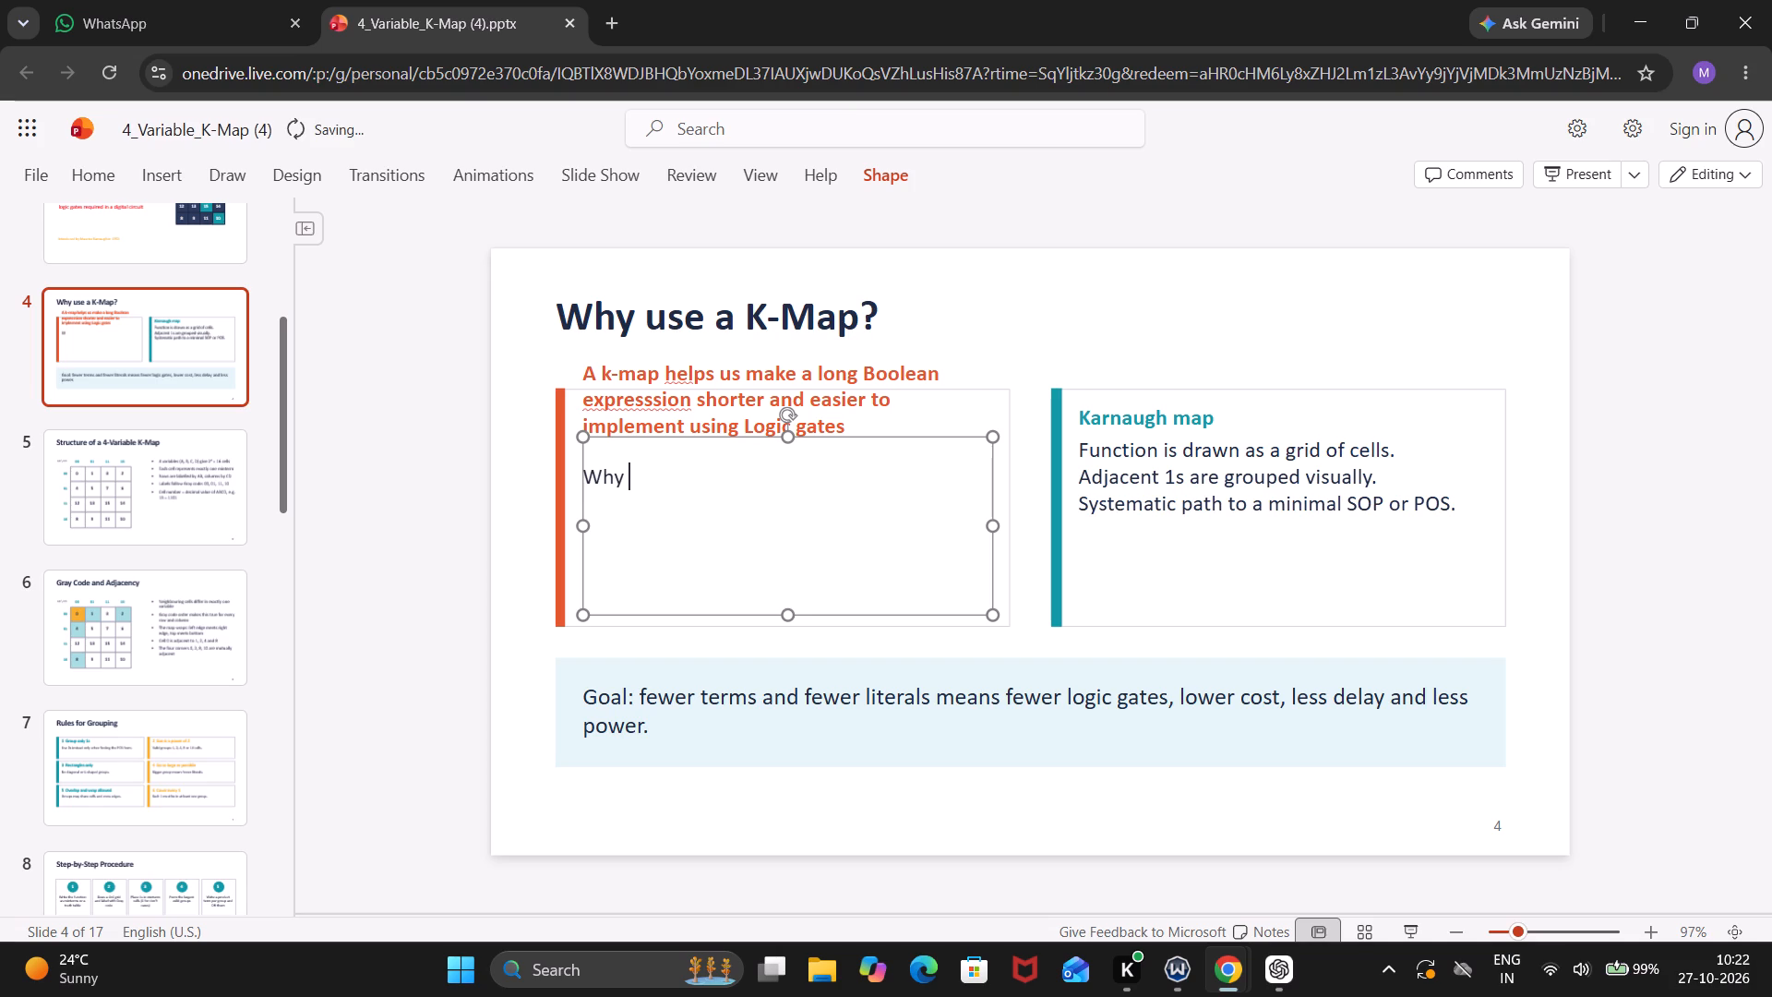
pyautogui.write('do we use')
pyautogui.press('space')
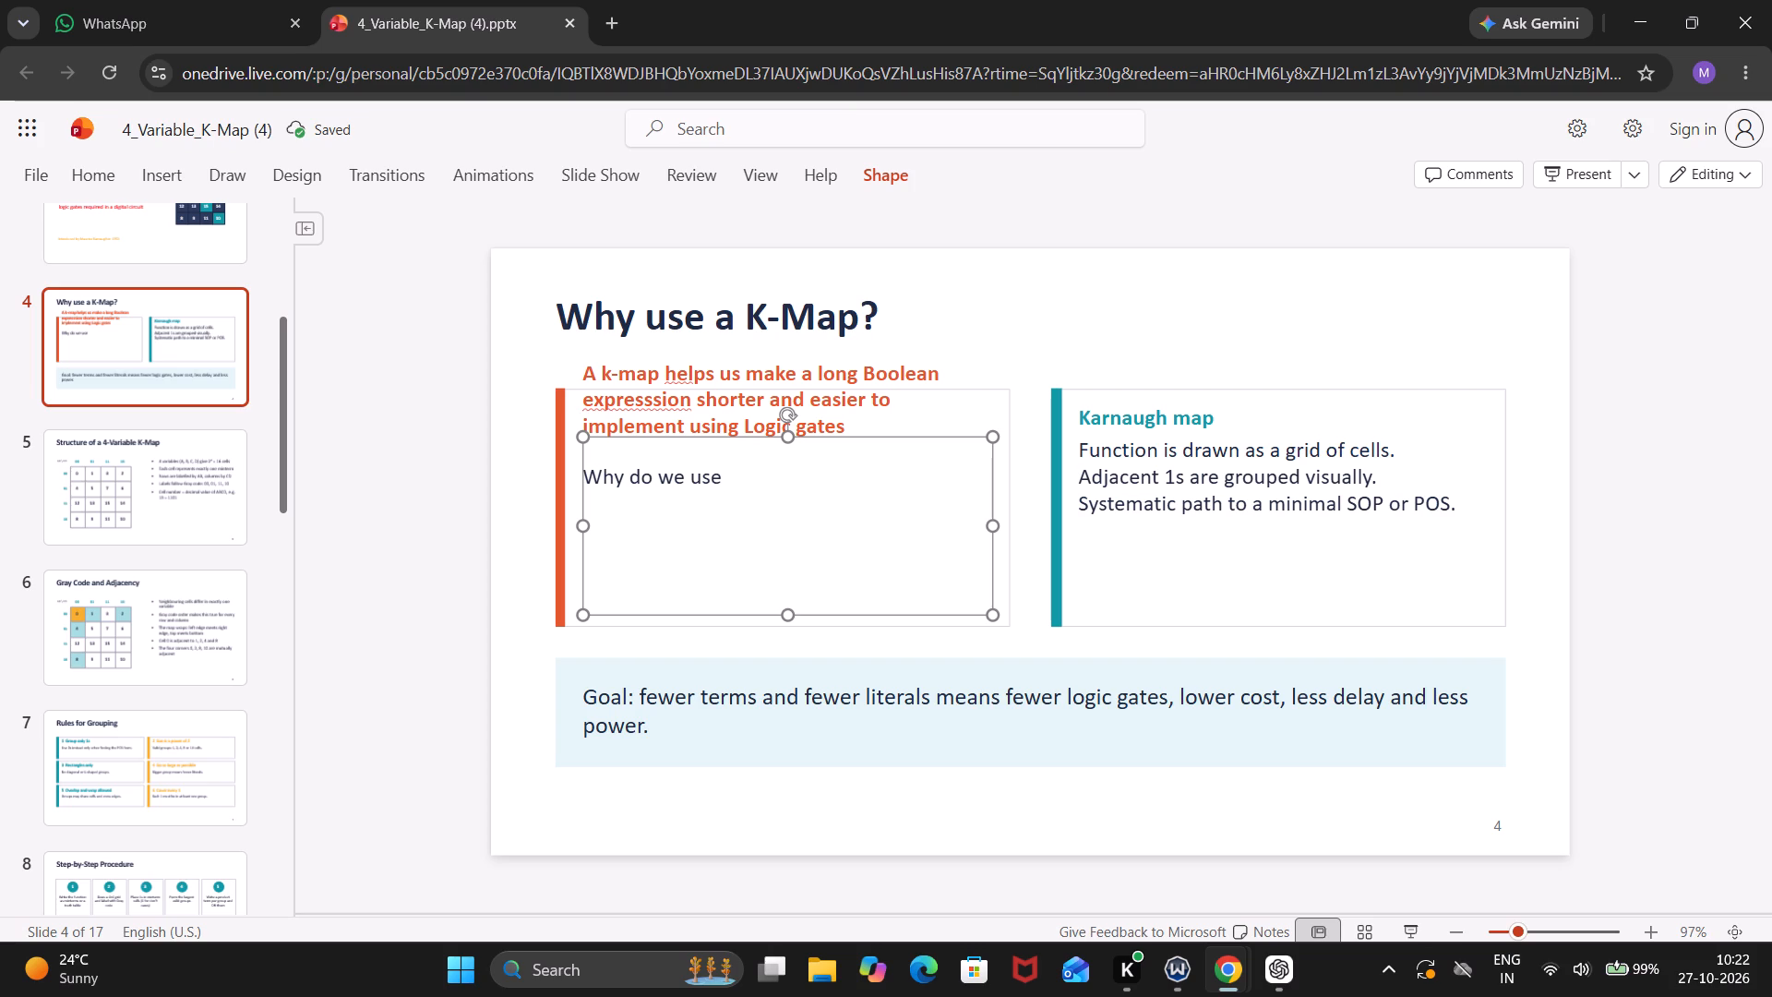
pyautogui.write('it')
pyautogui.hotkey('shift', '?')
pyautogui.press('Return')
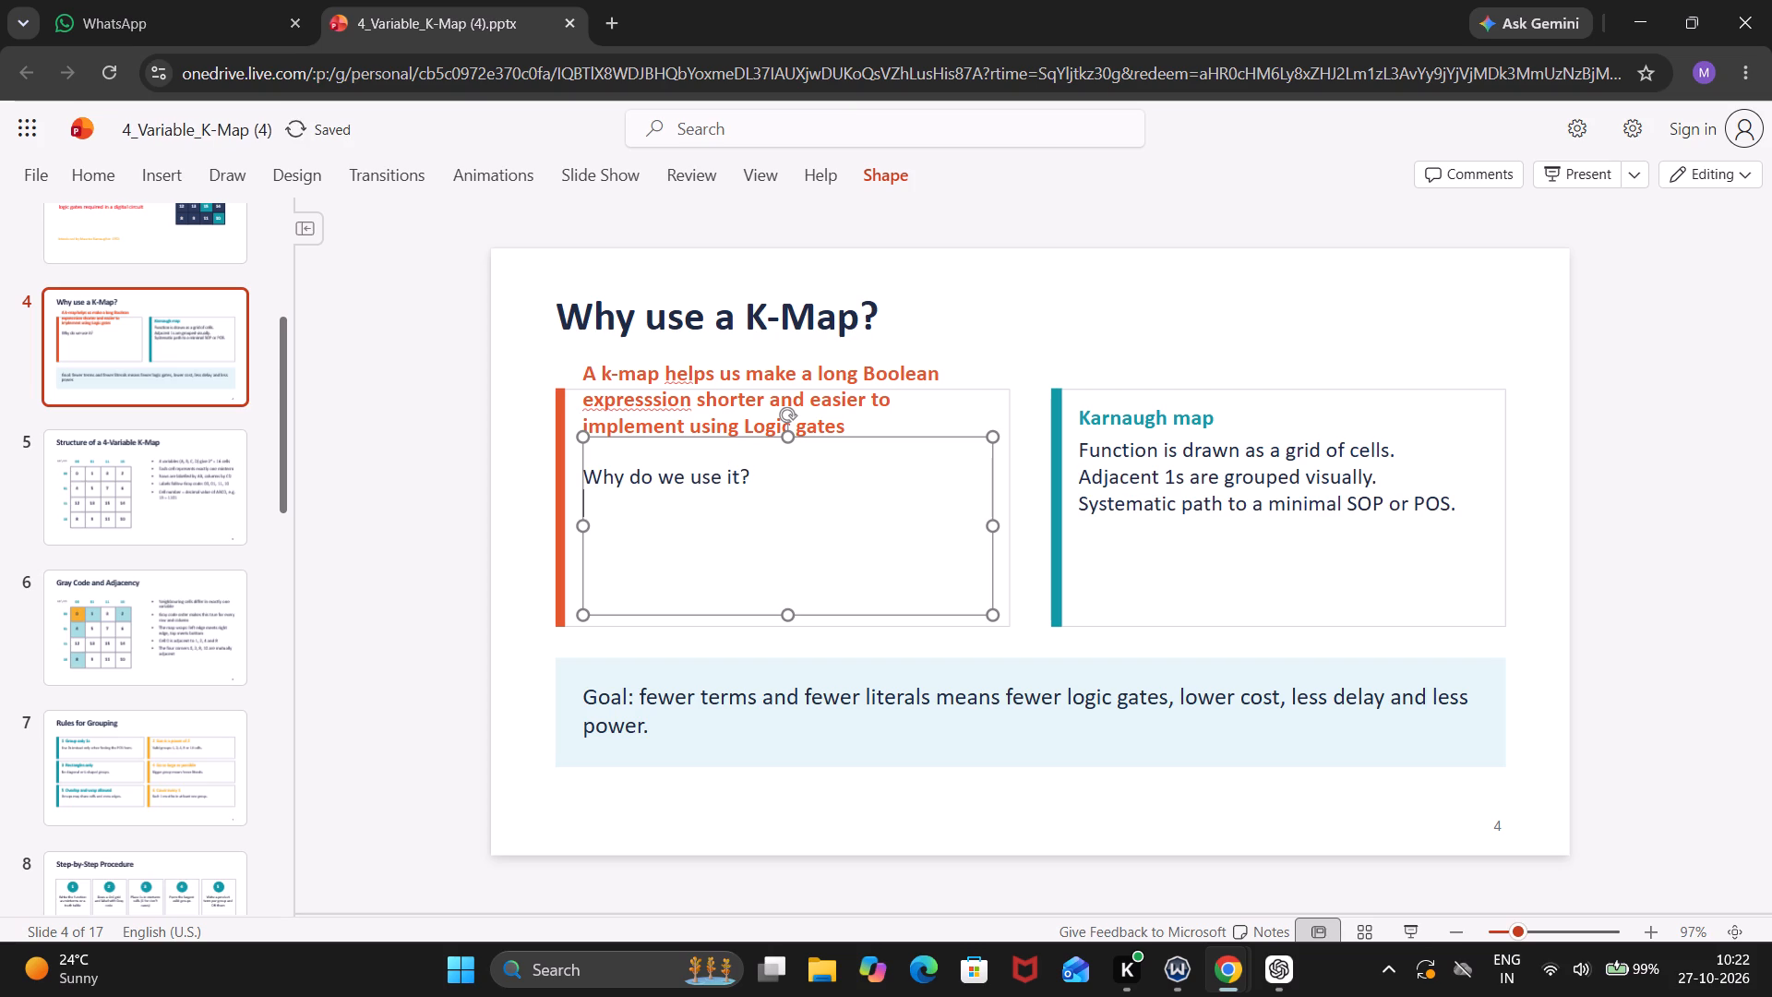
# Enter the first reason, "1.To simplify Boolean expressions", below "Why do we use it?" in the orange-edged box.
pyautogui.press('1')
pyautogui.press('.')
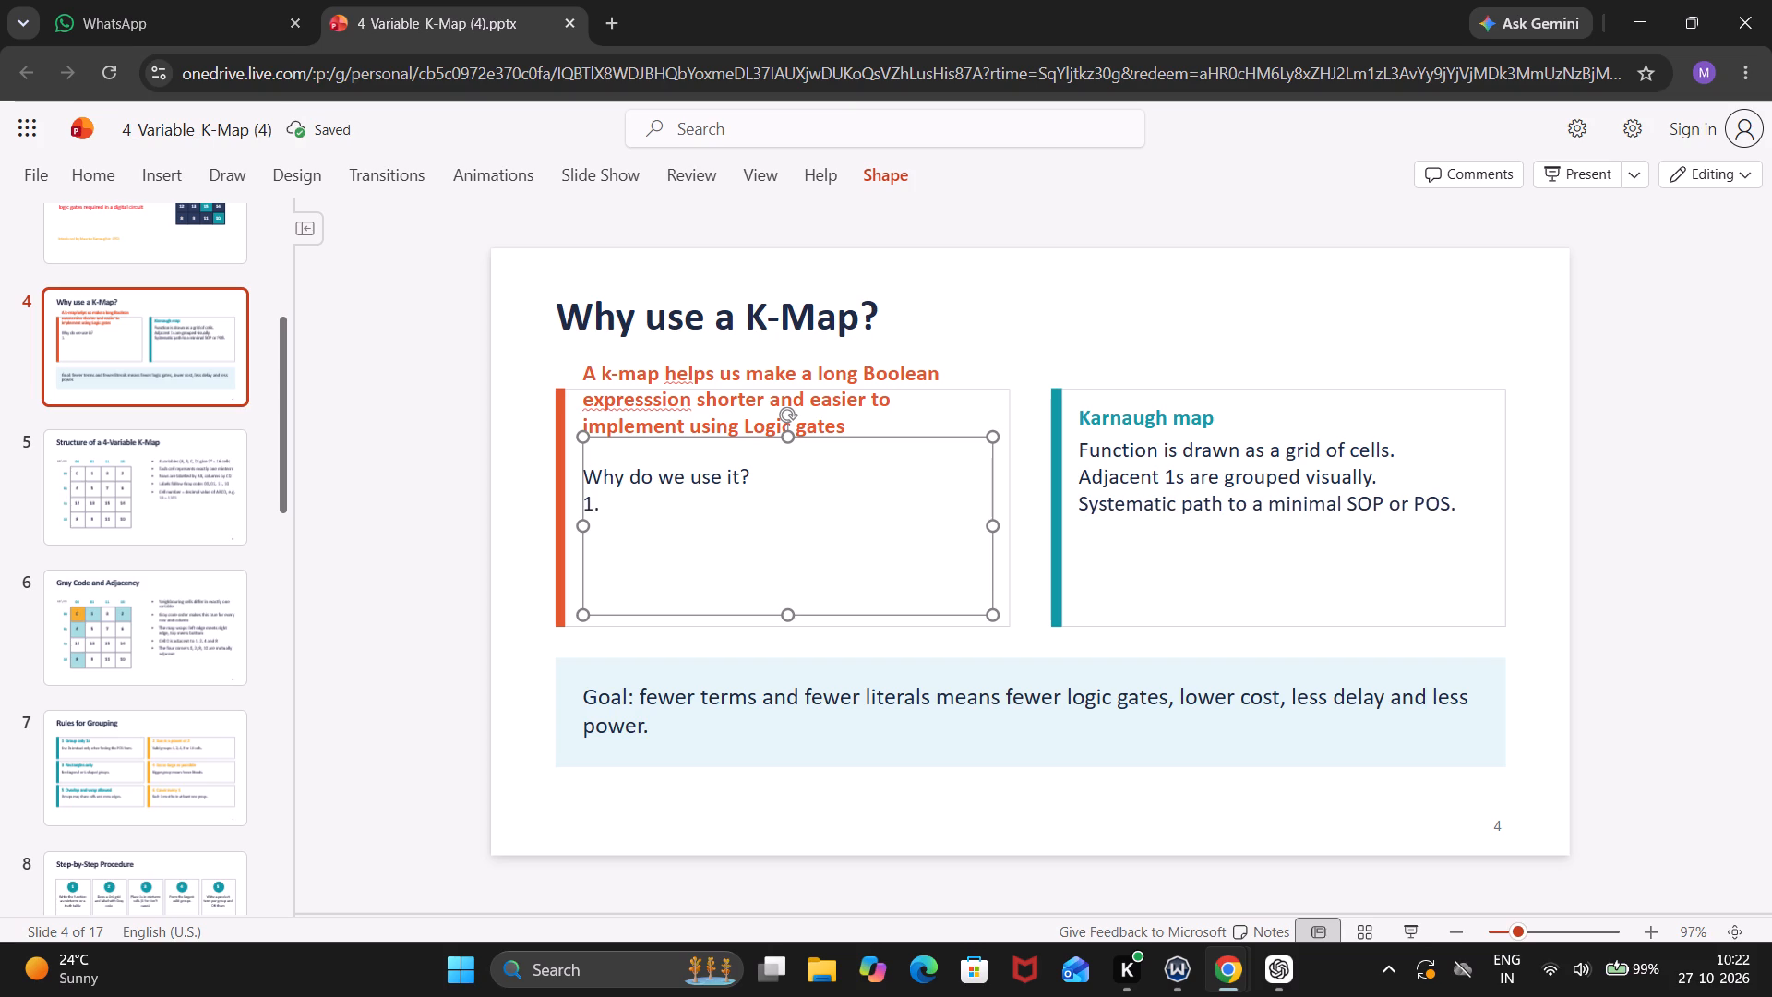
pyautogui.write('To sim')
pyautogui.write('pl')
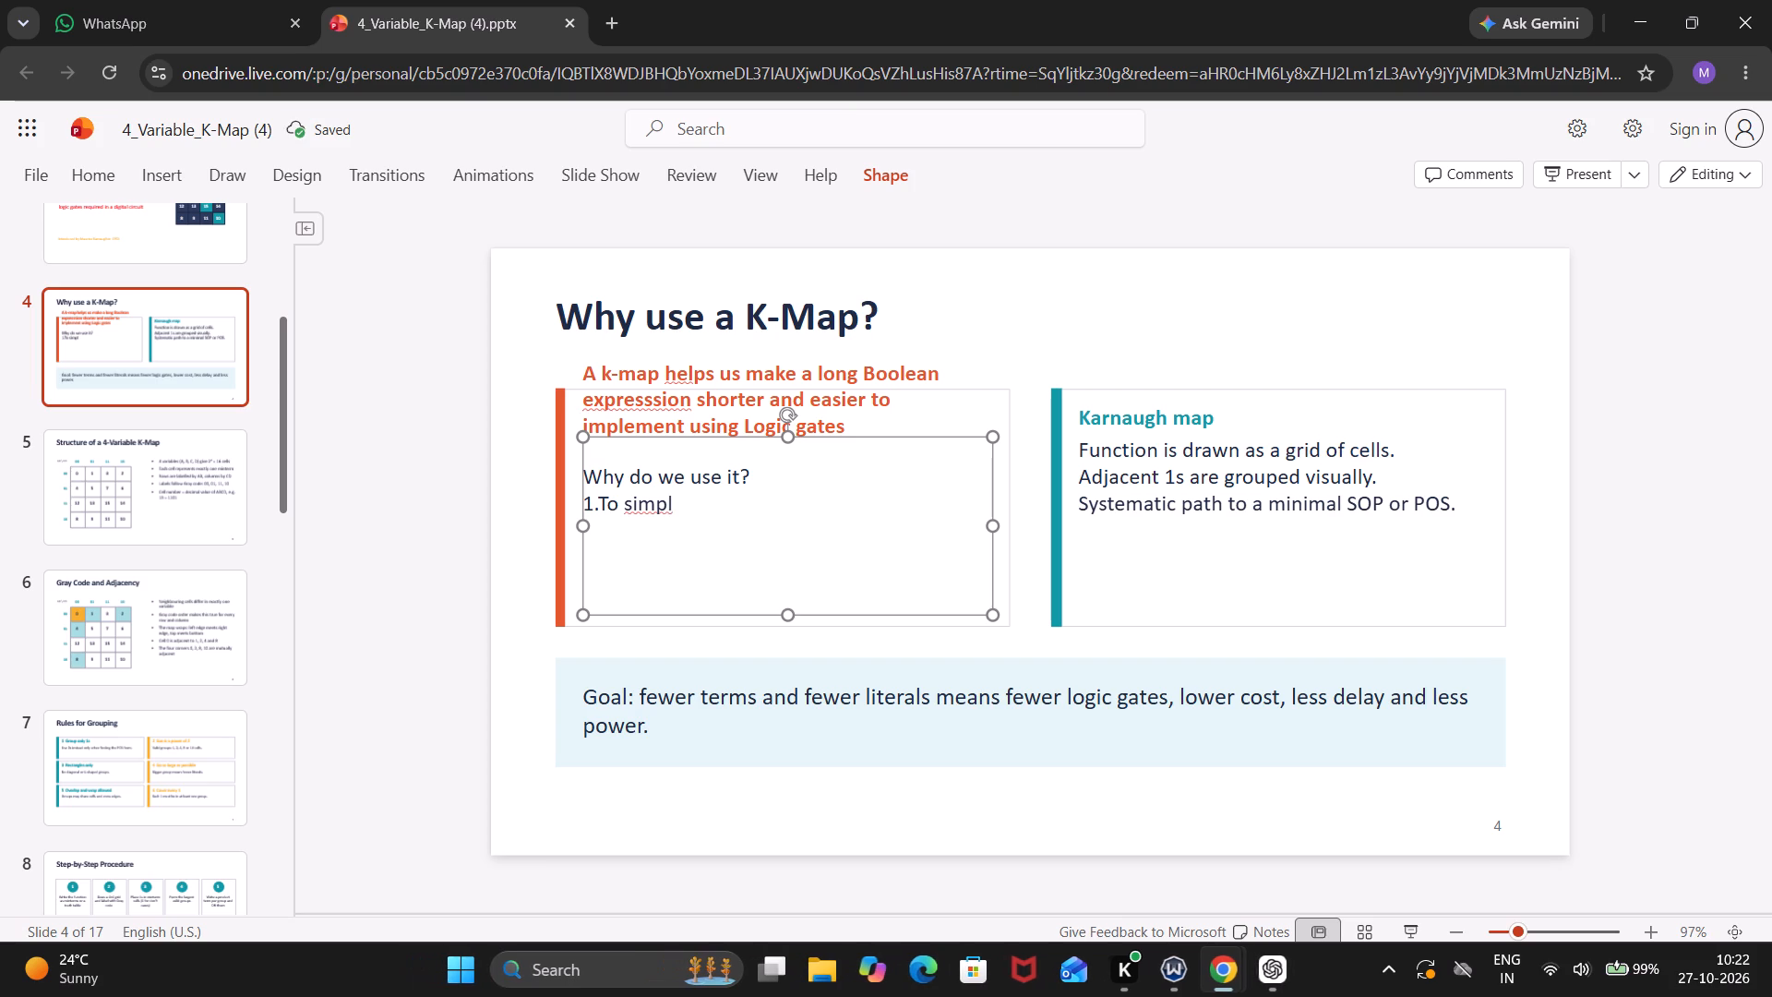
pyautogui.write('ify')
pyautogui.press('space')
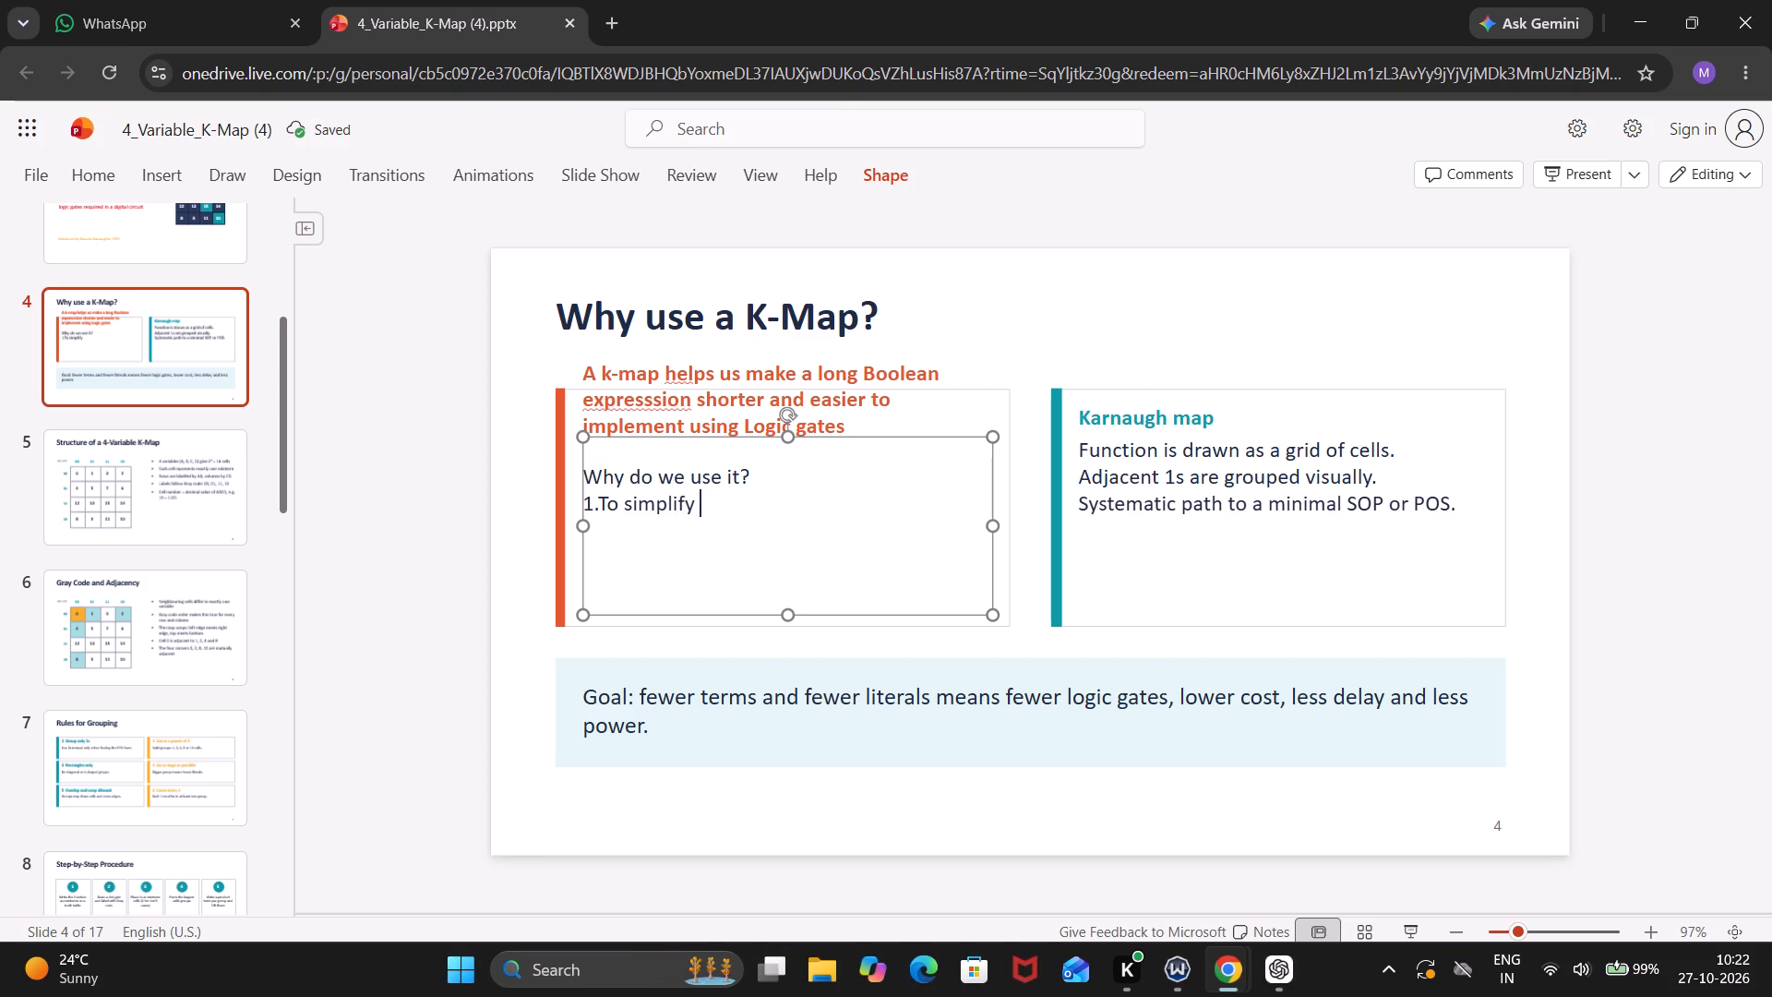
pyautogui.write('Boolean expression')
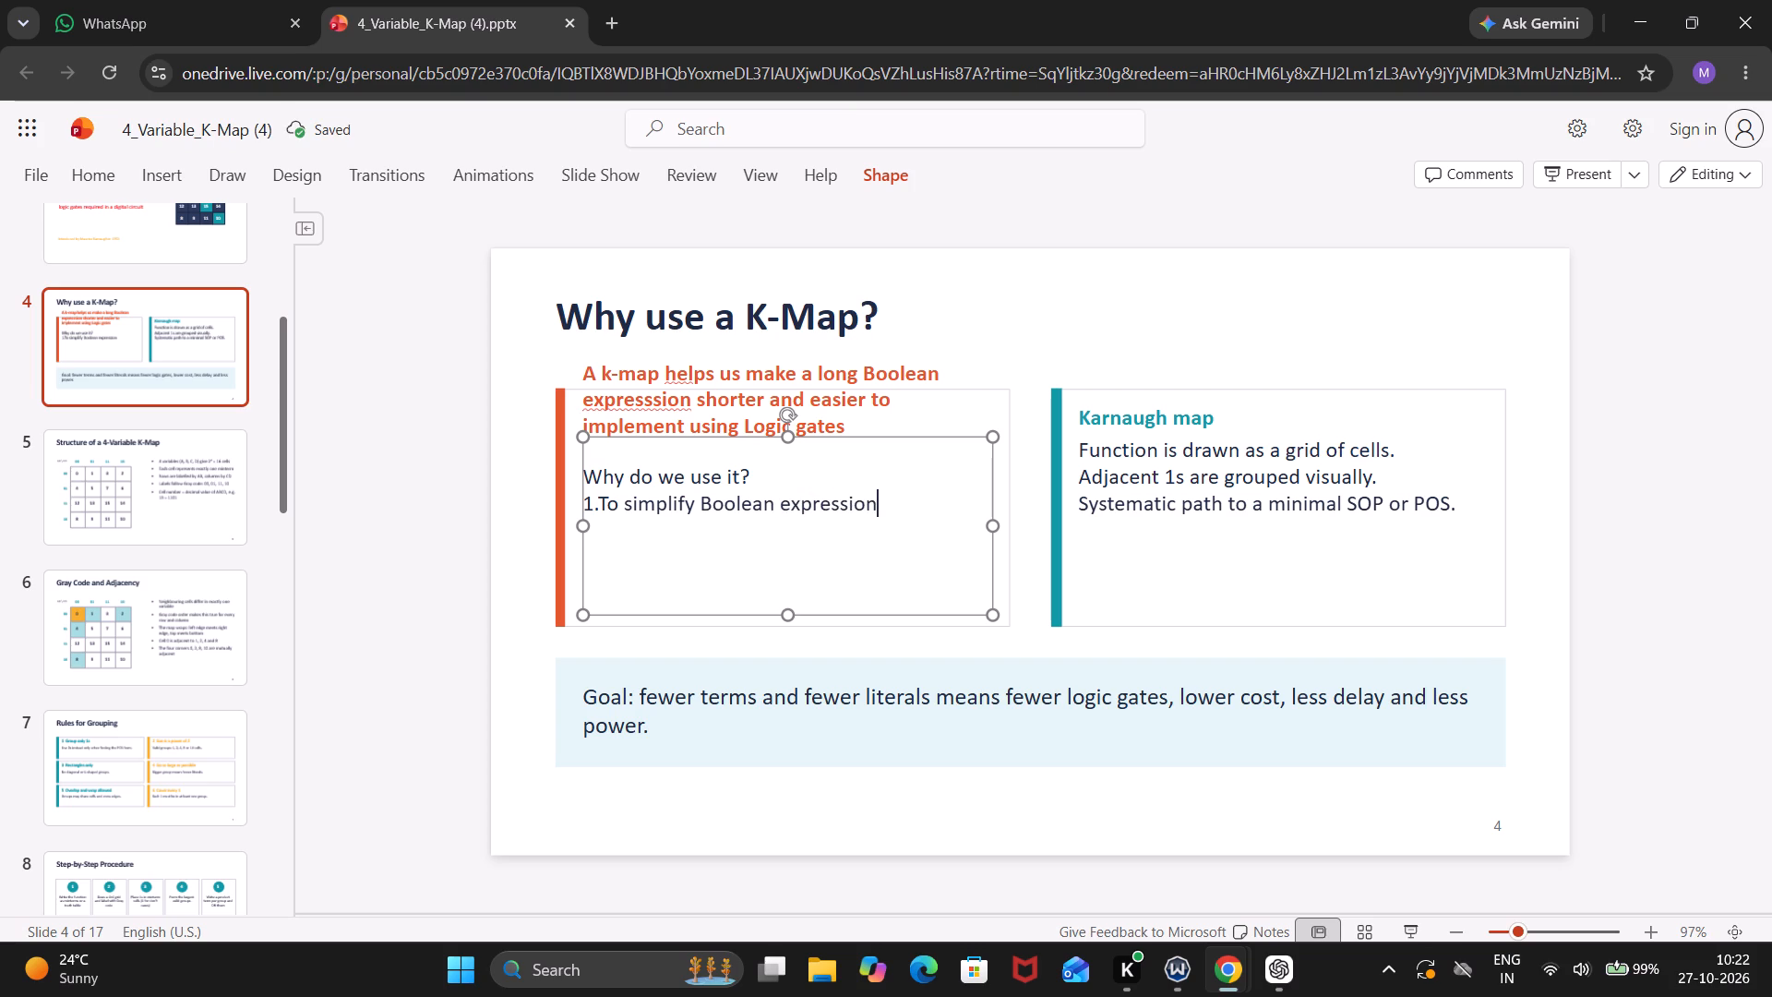
pyautogui.press('s')
pyautogui.press('Return')
pyautogui.write('2.')
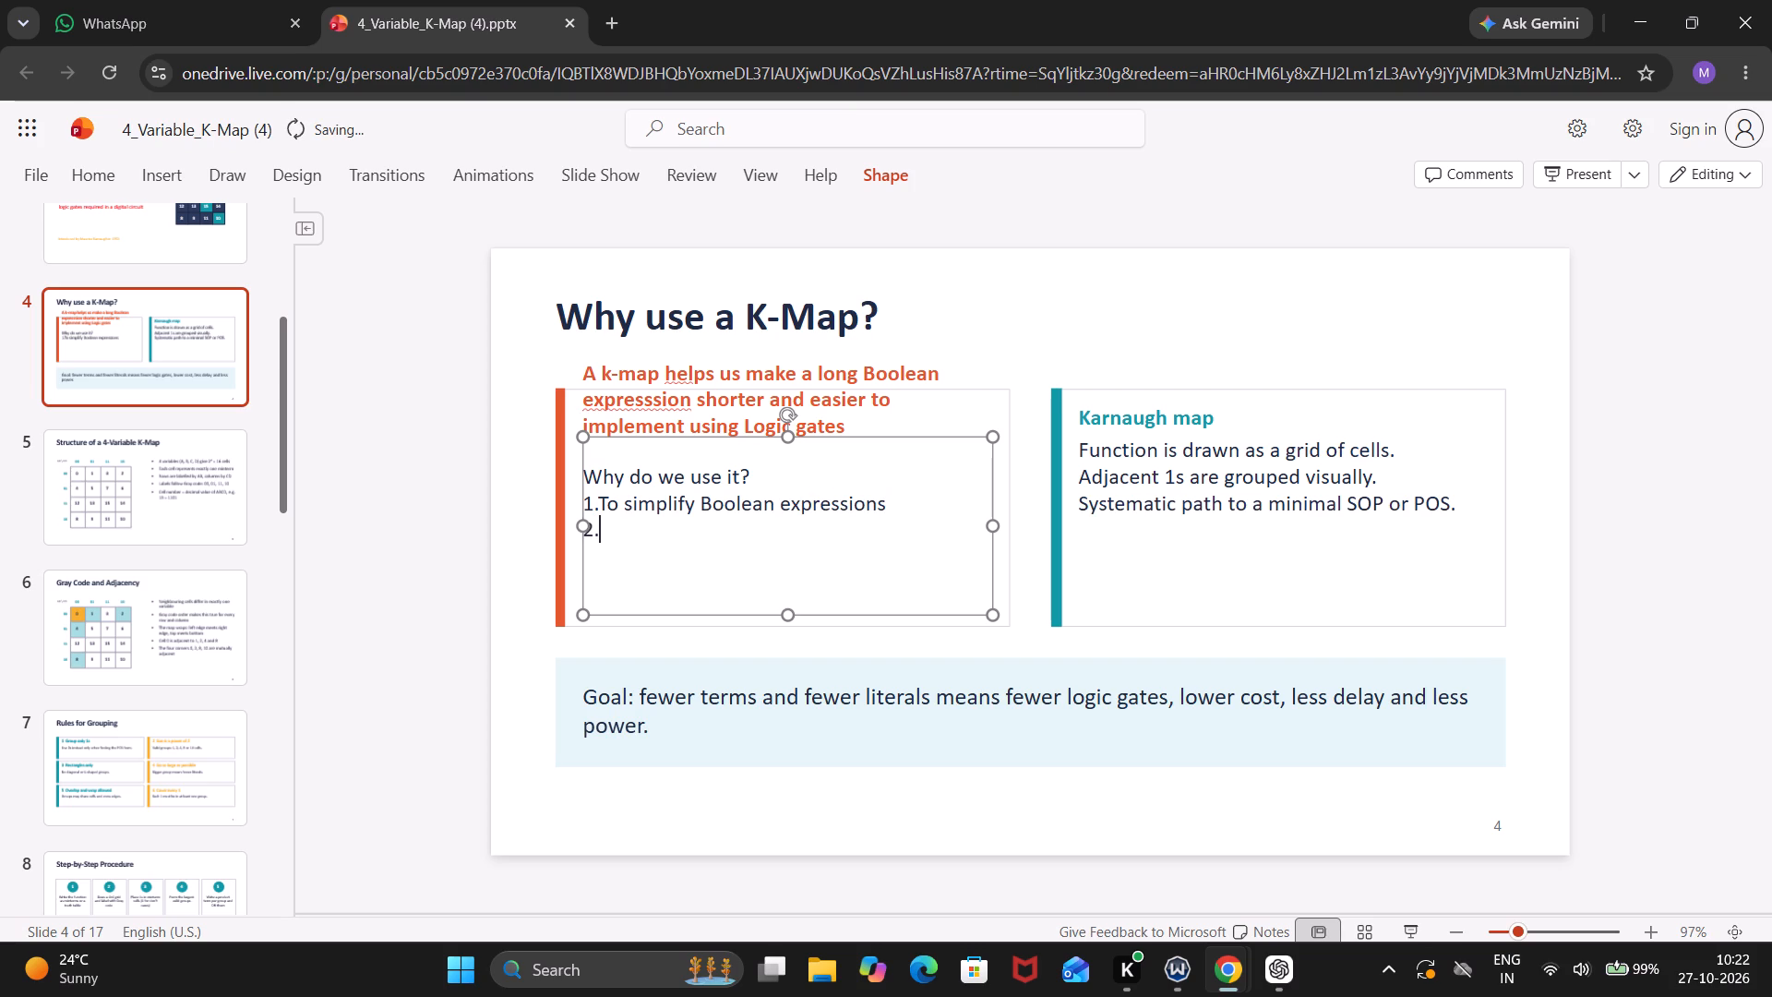
pyautogui.write('To reduce')
pyautogui.press('space')
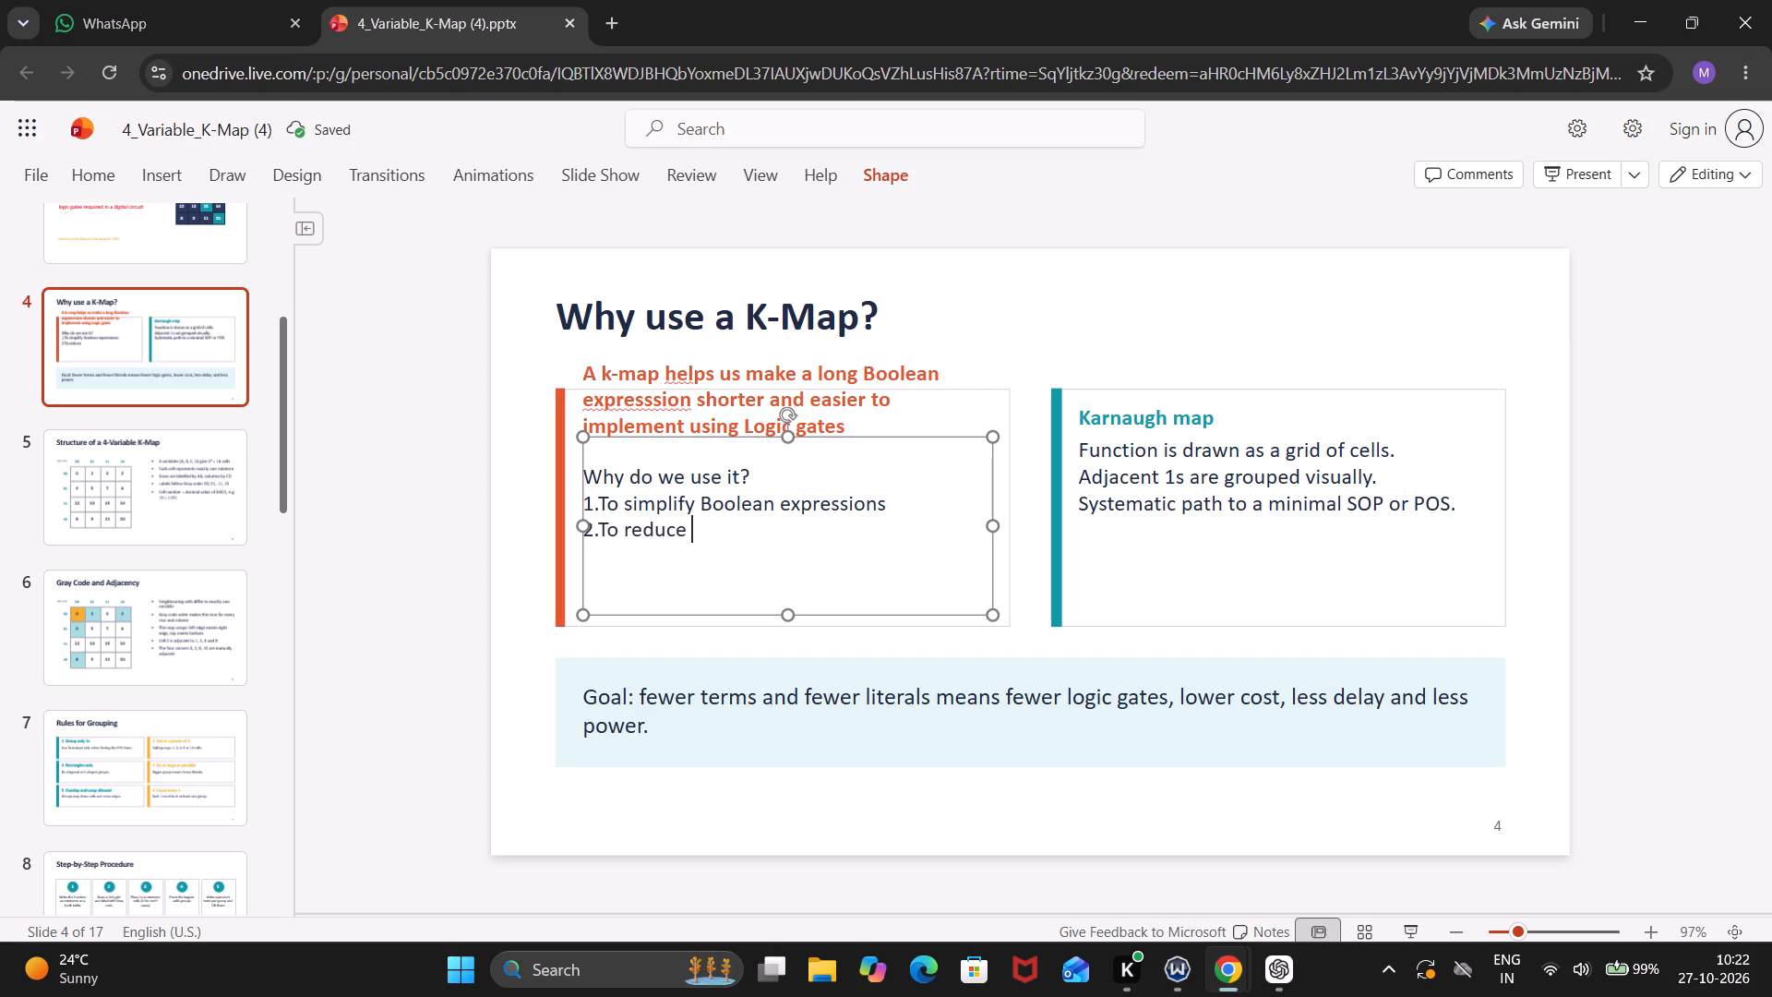
pyautogui.write('the number')
pyautogui.press('space')
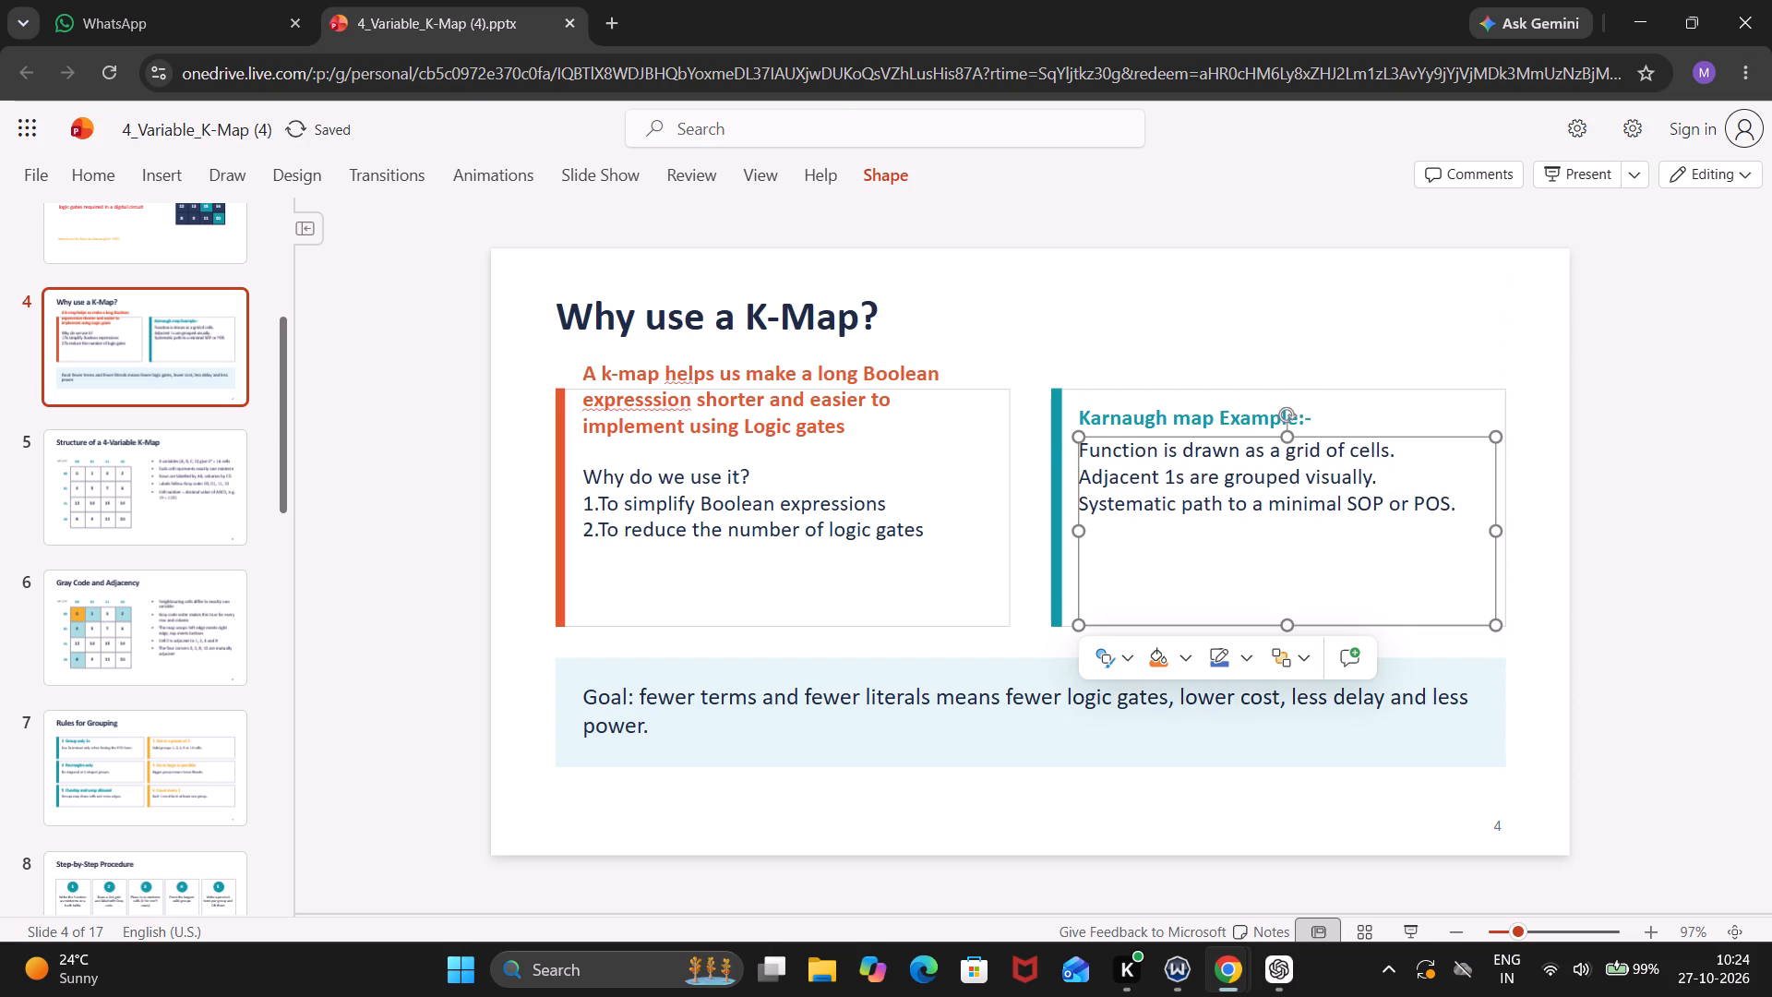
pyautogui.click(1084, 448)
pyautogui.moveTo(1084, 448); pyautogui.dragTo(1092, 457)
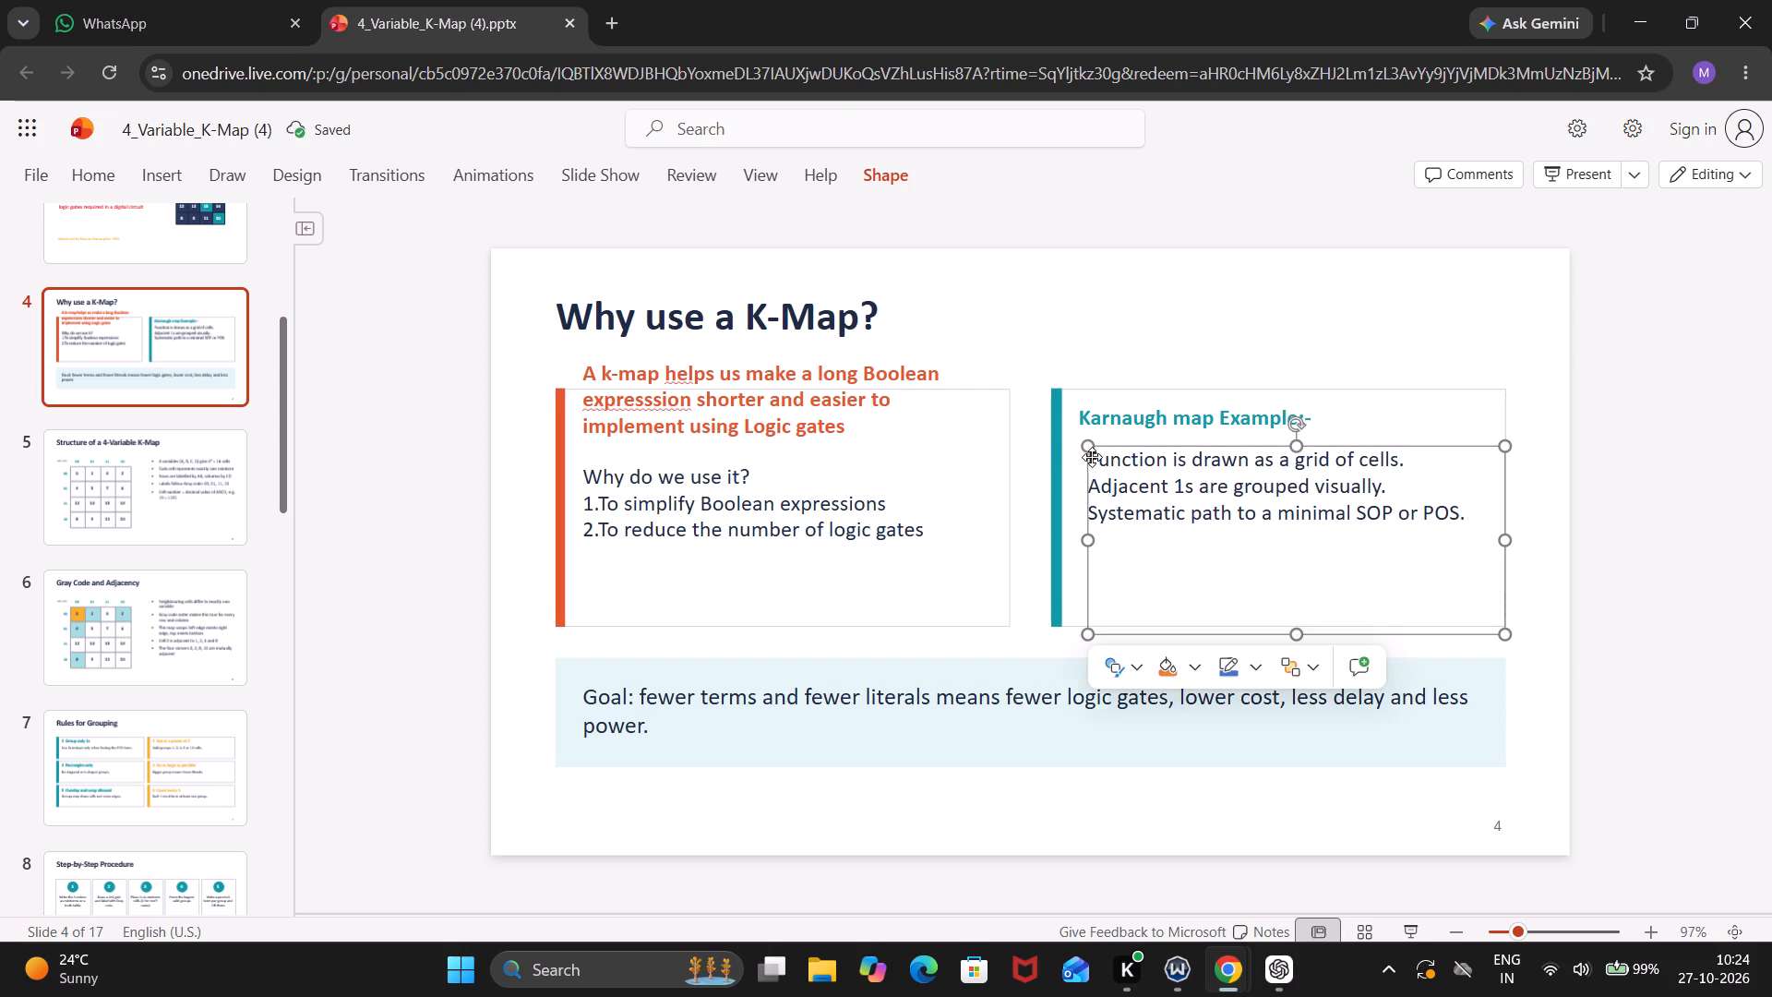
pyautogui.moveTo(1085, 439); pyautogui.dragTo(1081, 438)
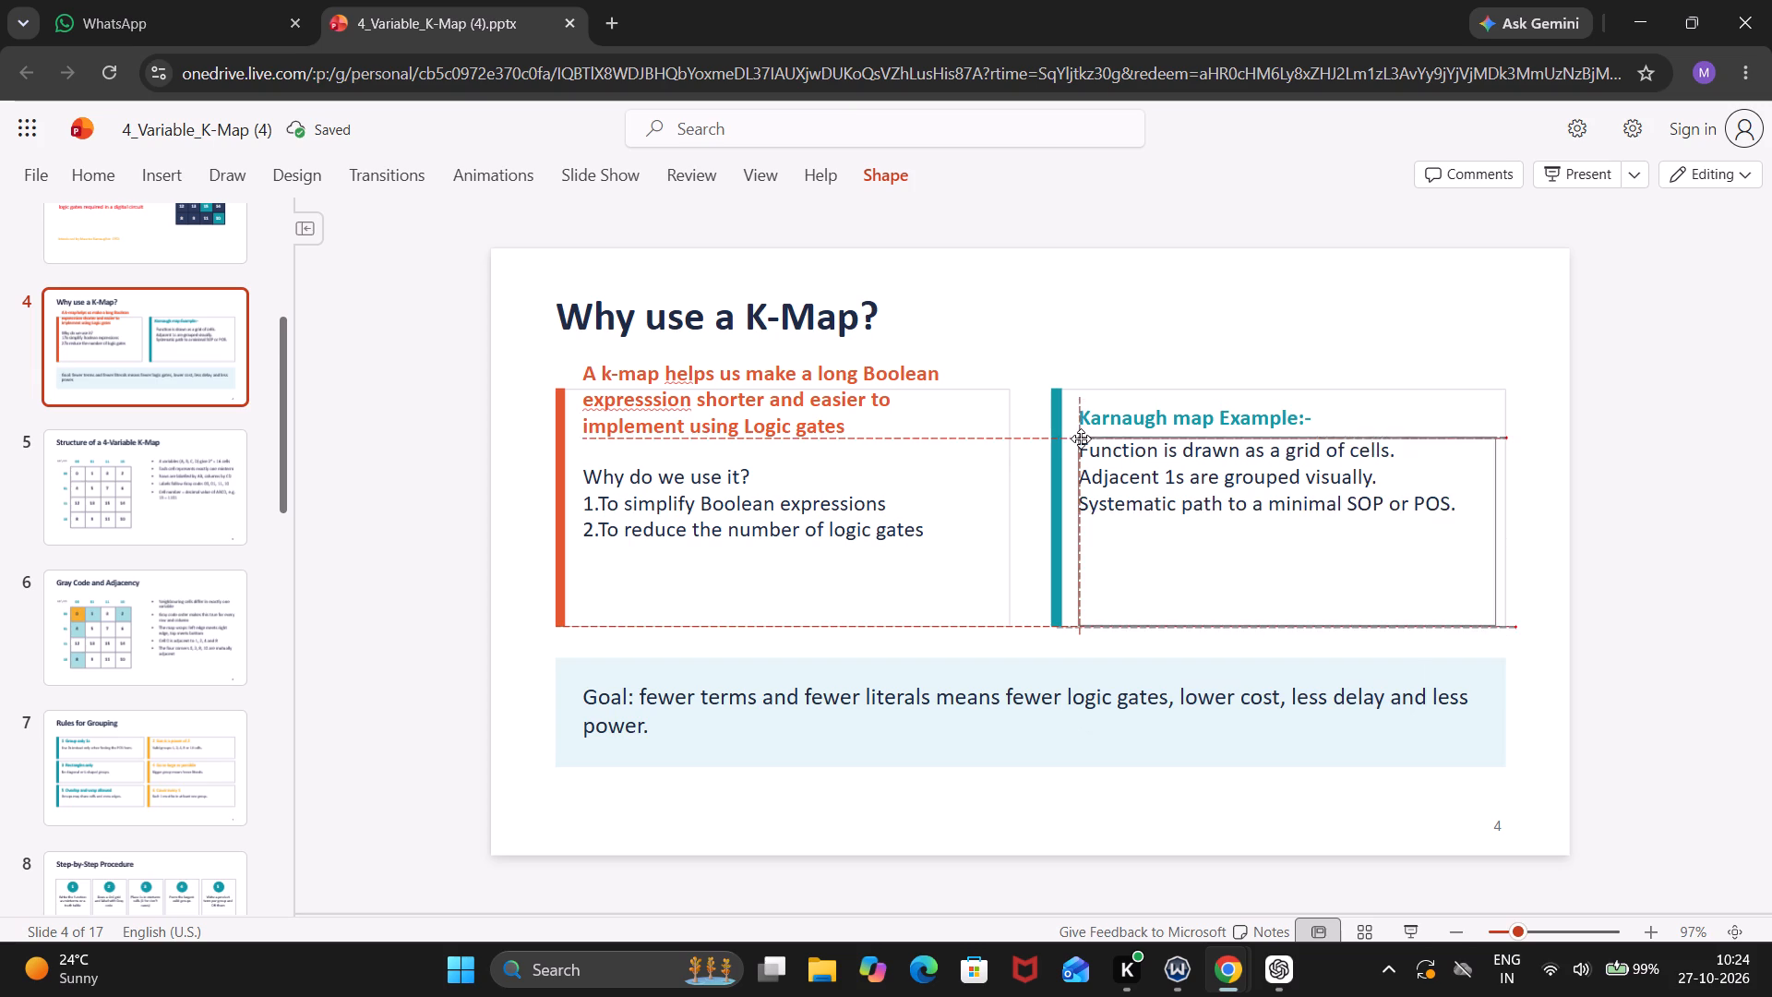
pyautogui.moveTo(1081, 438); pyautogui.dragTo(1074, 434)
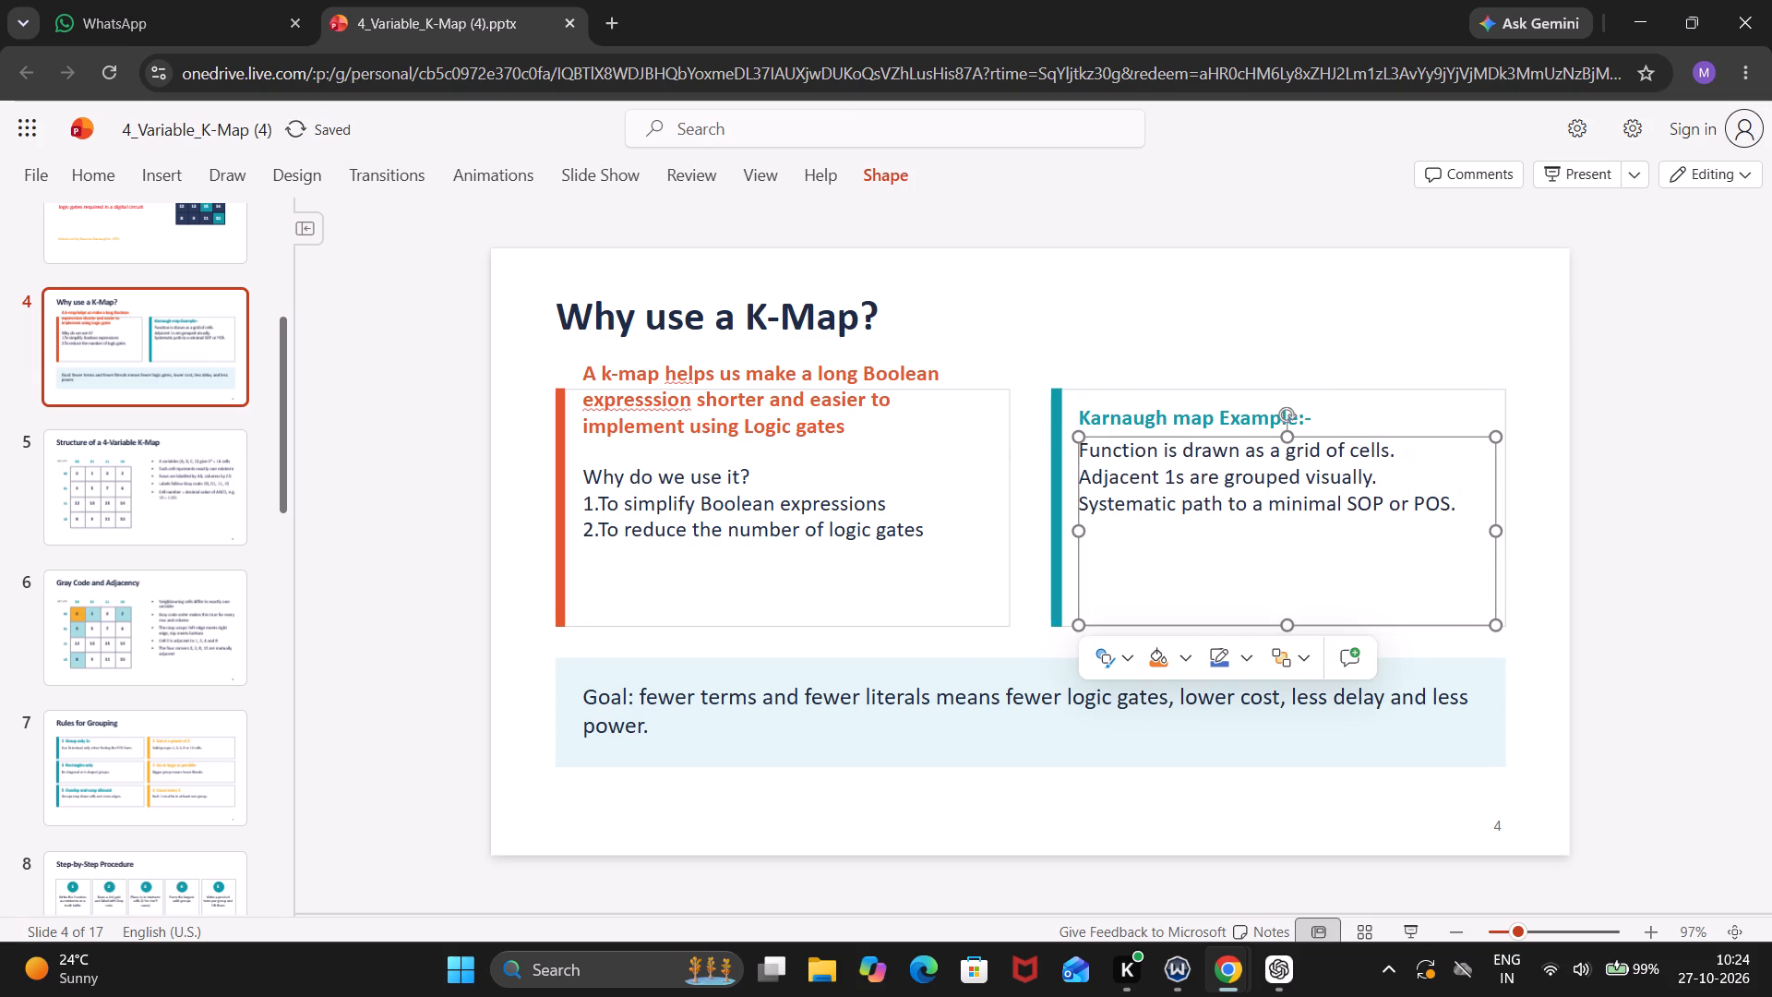
# Delete all three description lines under the "Karnaugh map Example:-" heading, leaving the text box empty.
pyautogui.doubleClick(1099, 454)
pyautogui.moveTo(1099, 454); pyautogui.dragTo(1153, 513)
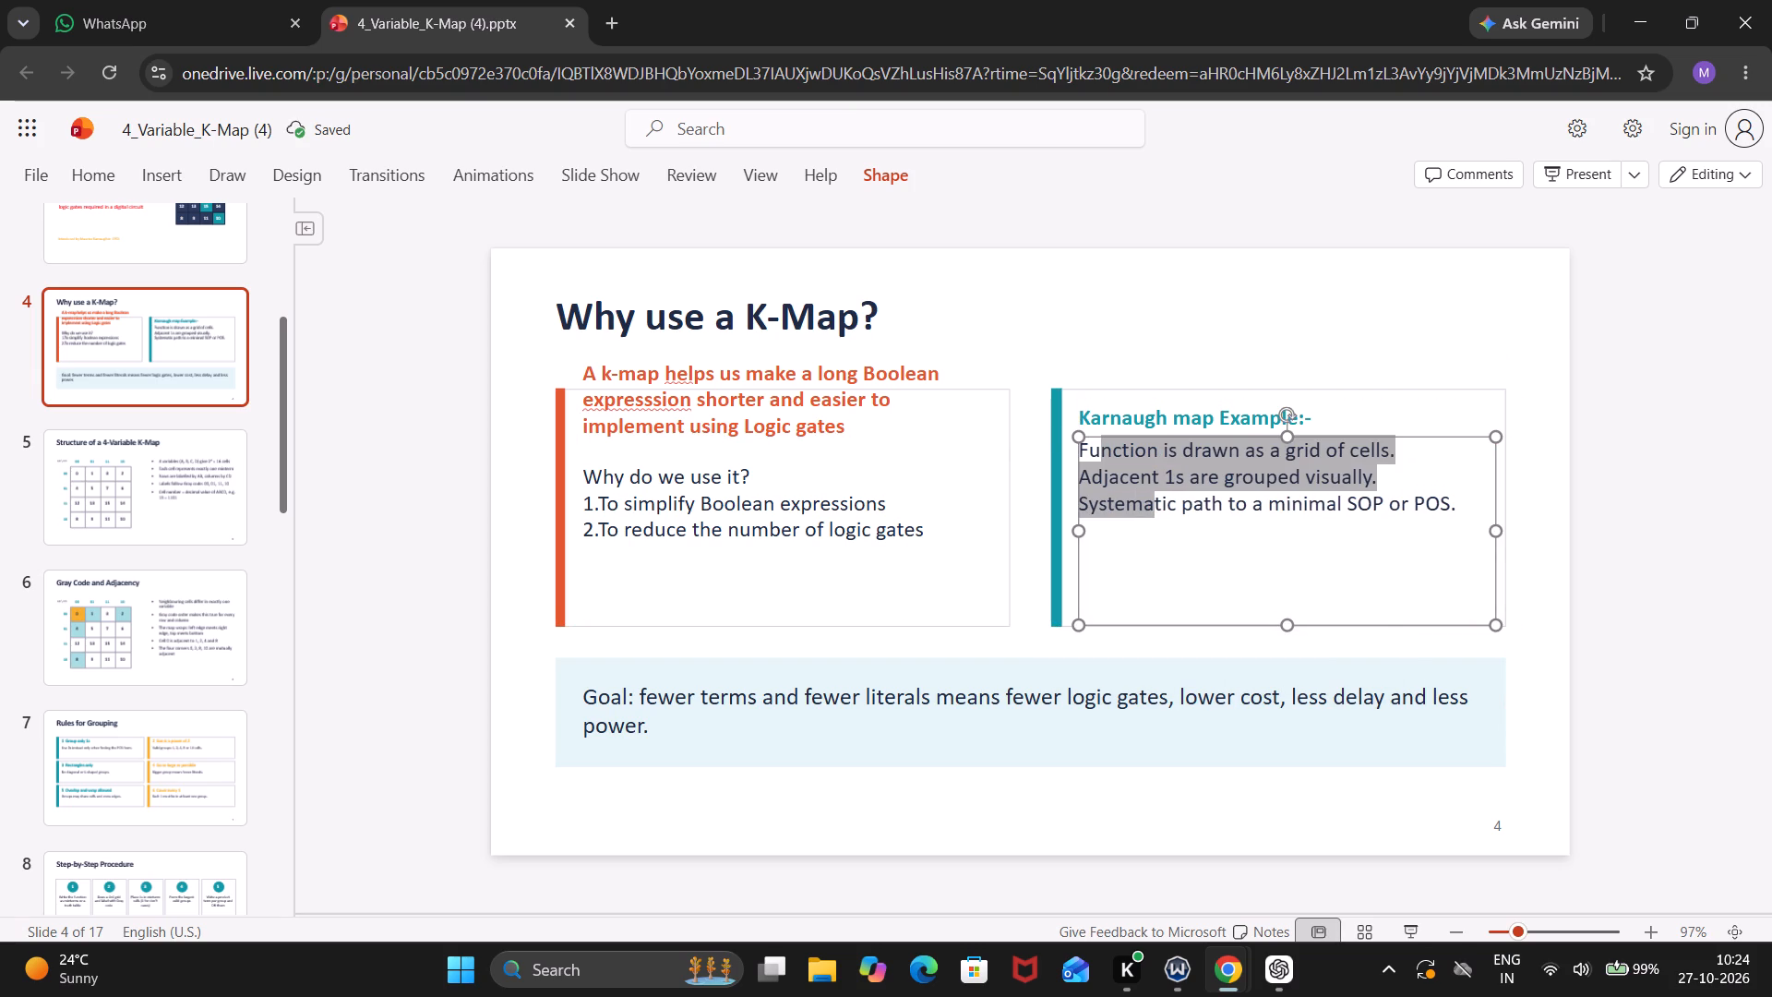
pyautogui.moveTo(1153, 513); pyautogui.dragTo(1459, 511)
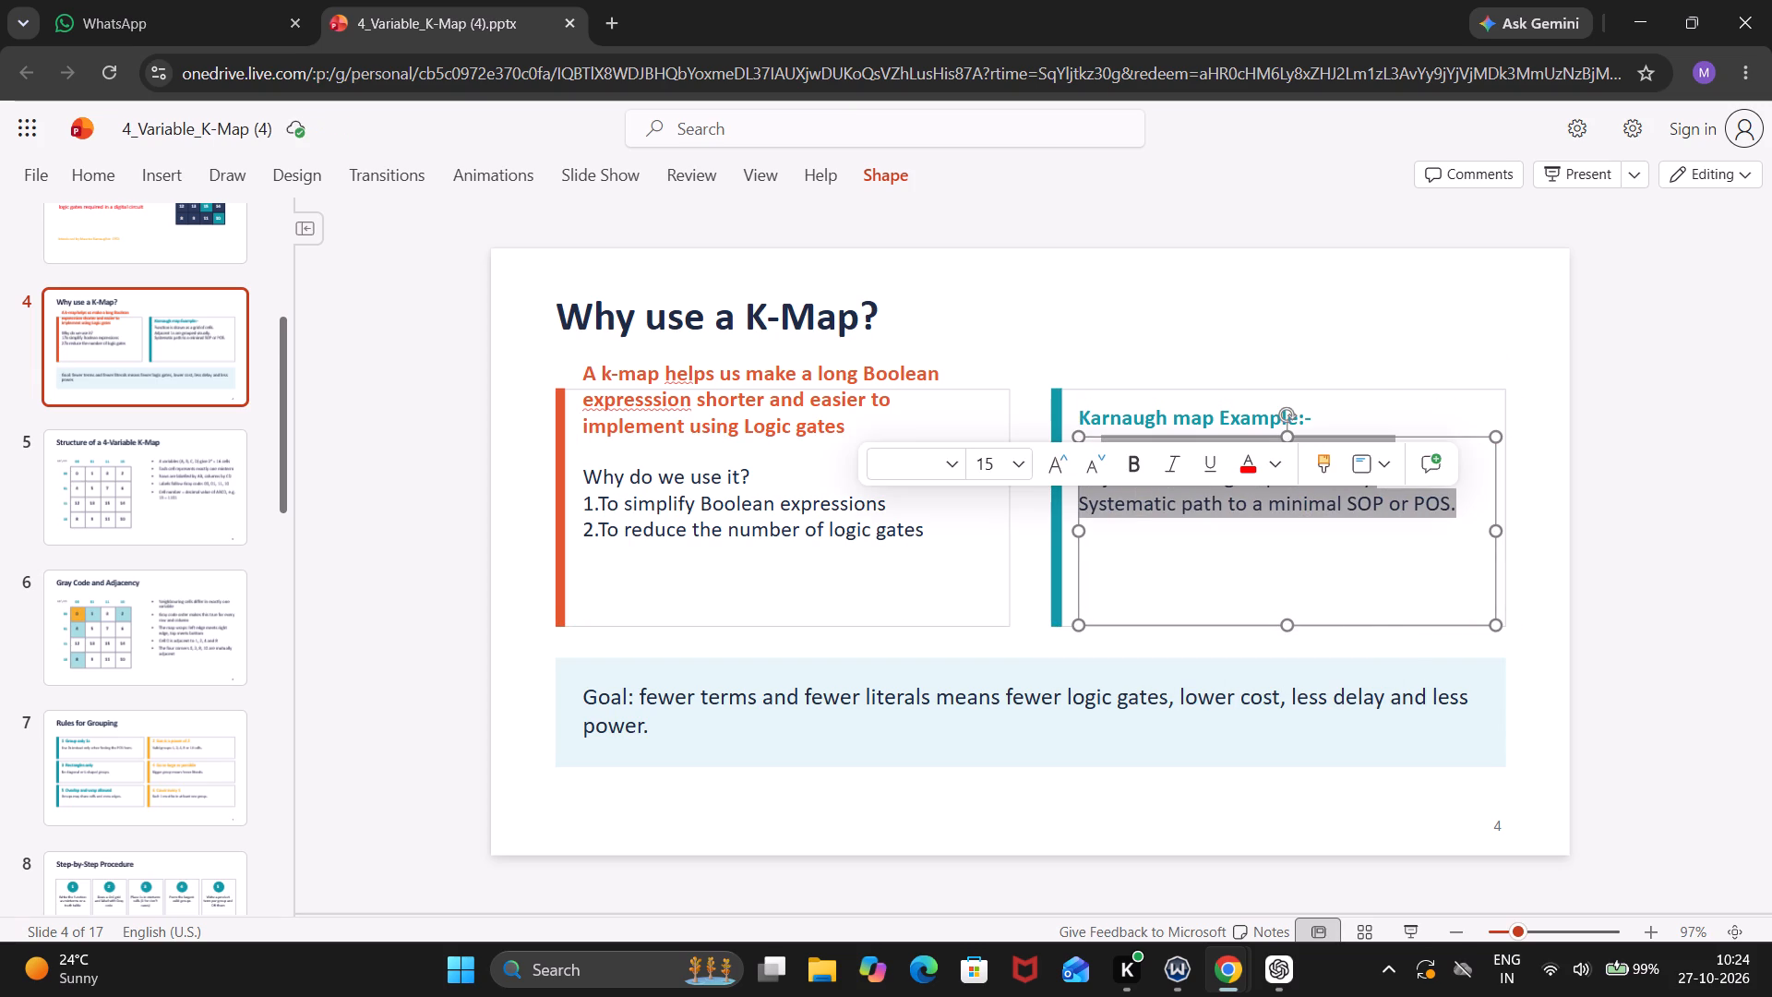
pyautogui.press('BackSpace')
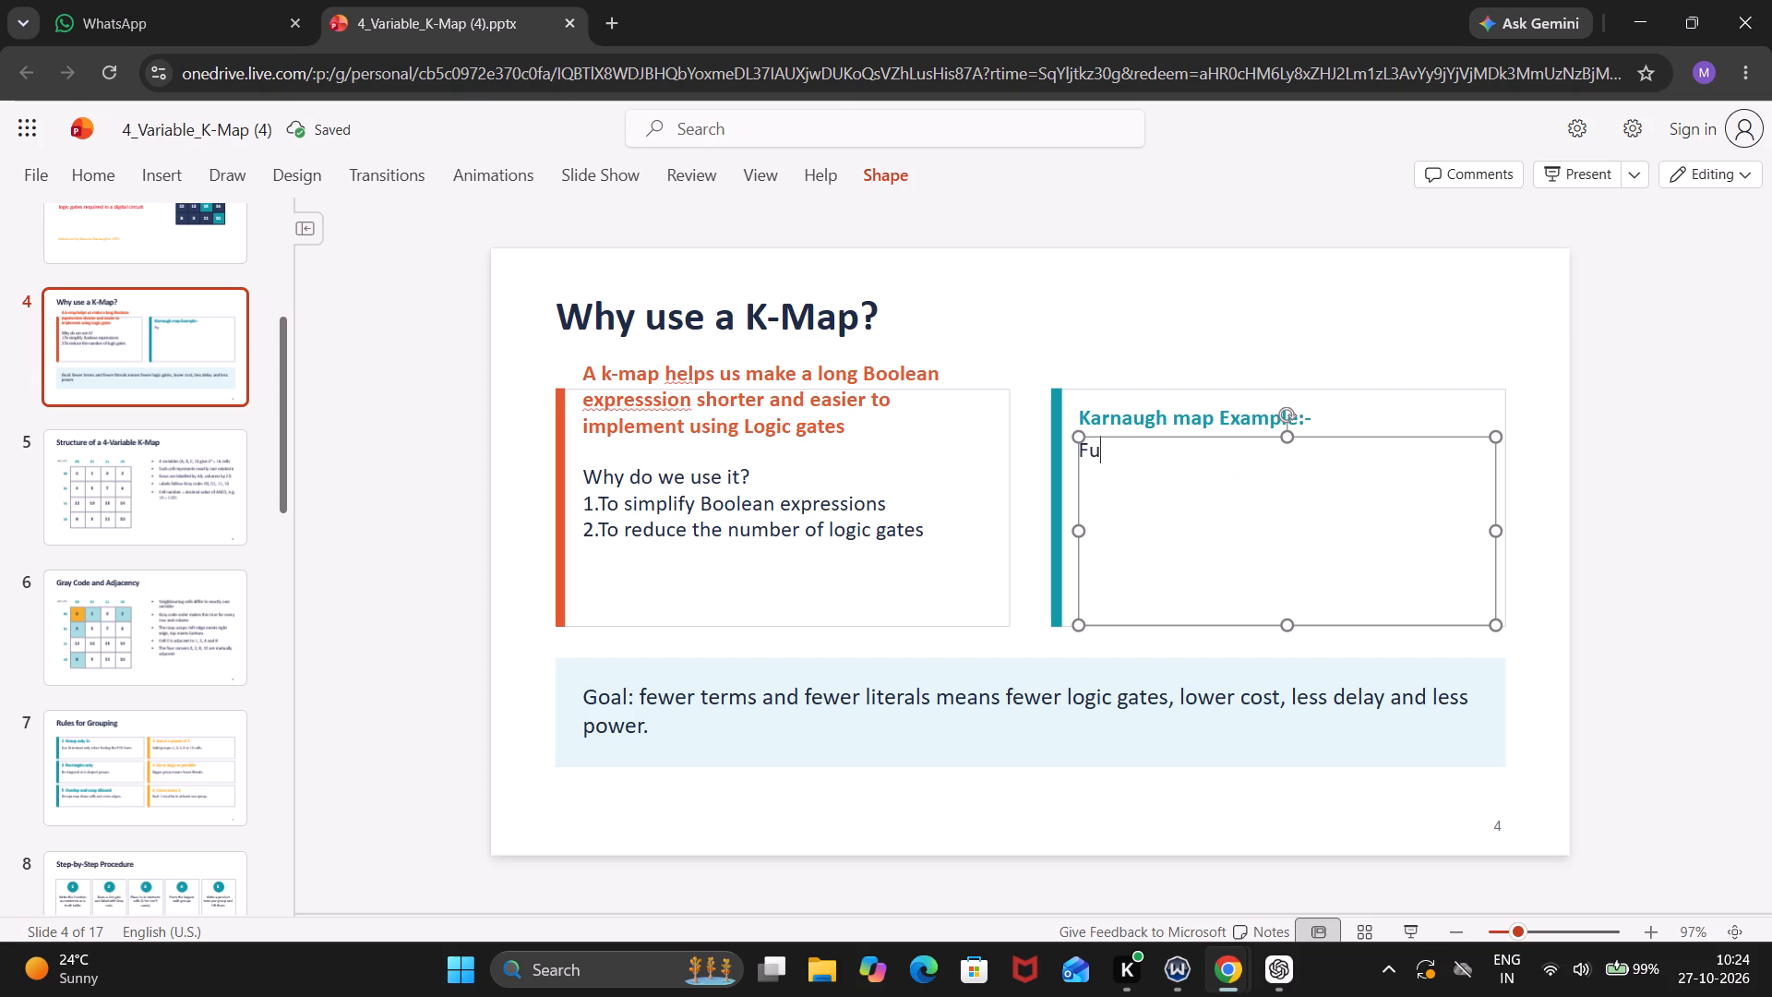
pyautogui.press('BackSpace')
pyautogui.press('BackSpace')
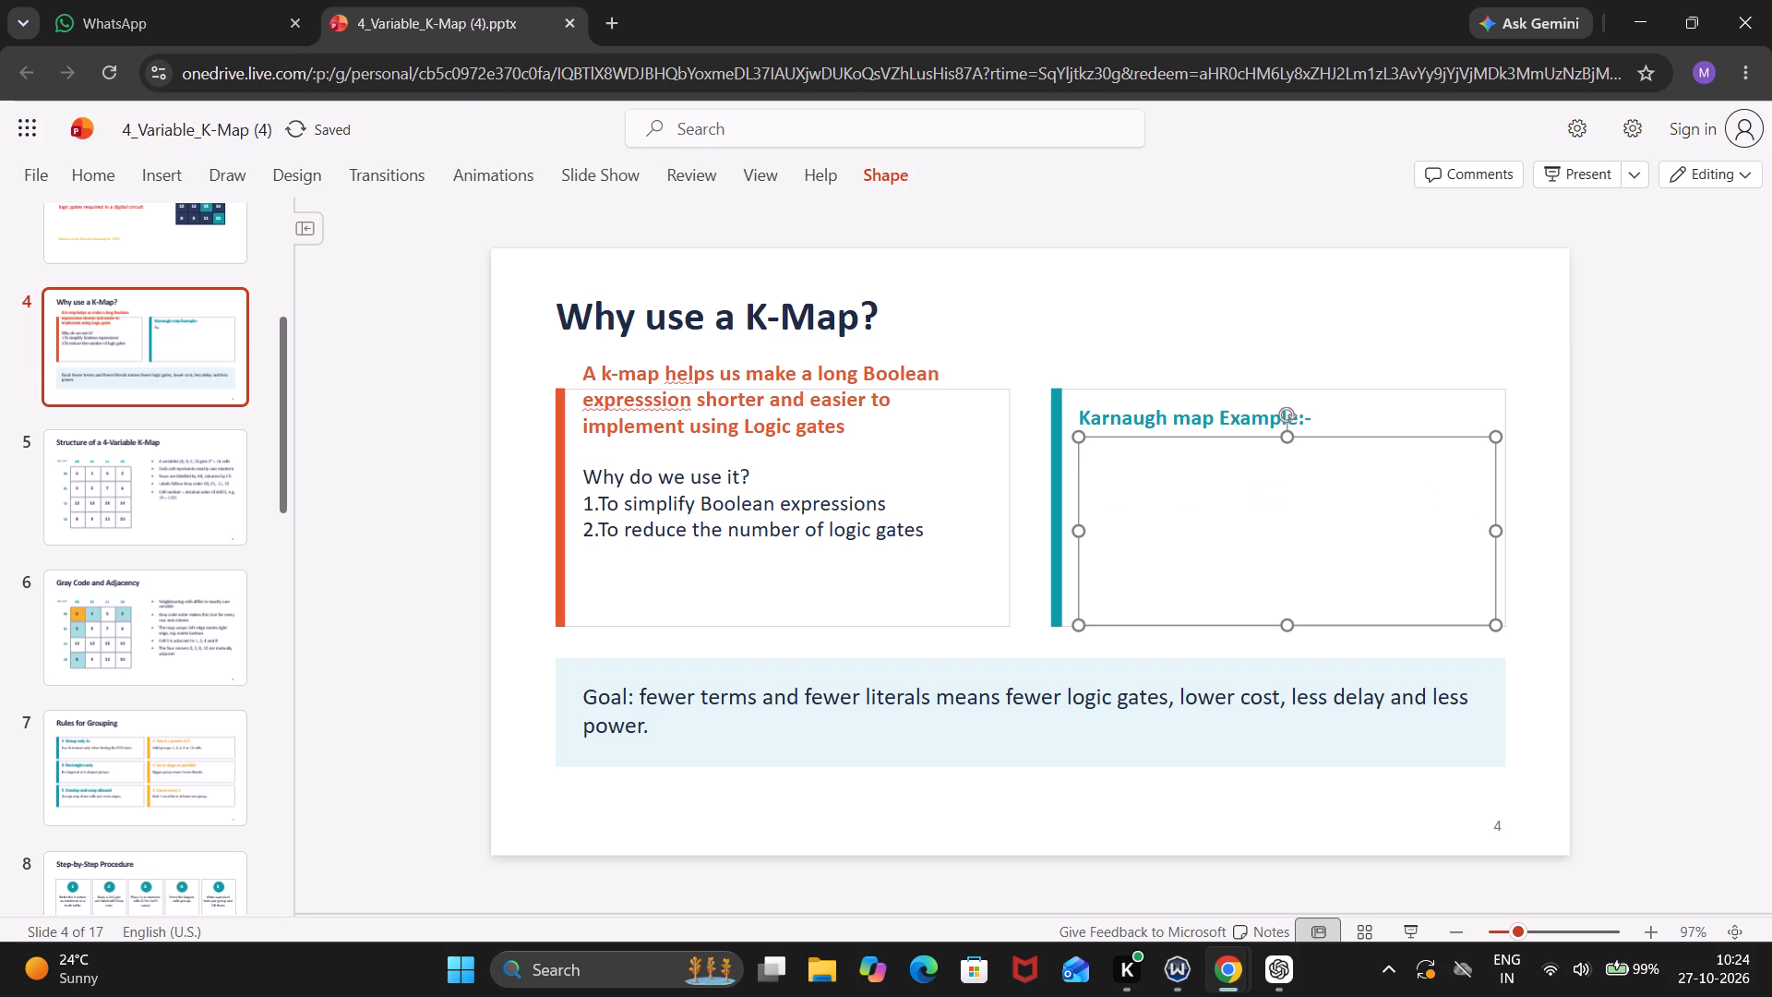
# Enter "Suppose," as the first line of the emptied description box.
pyautogui.keyDown('shift'); pyautogui.click(1459, 511); pyautogui.keyUp('shift')
pyautogui.hotkey('shift', 's')
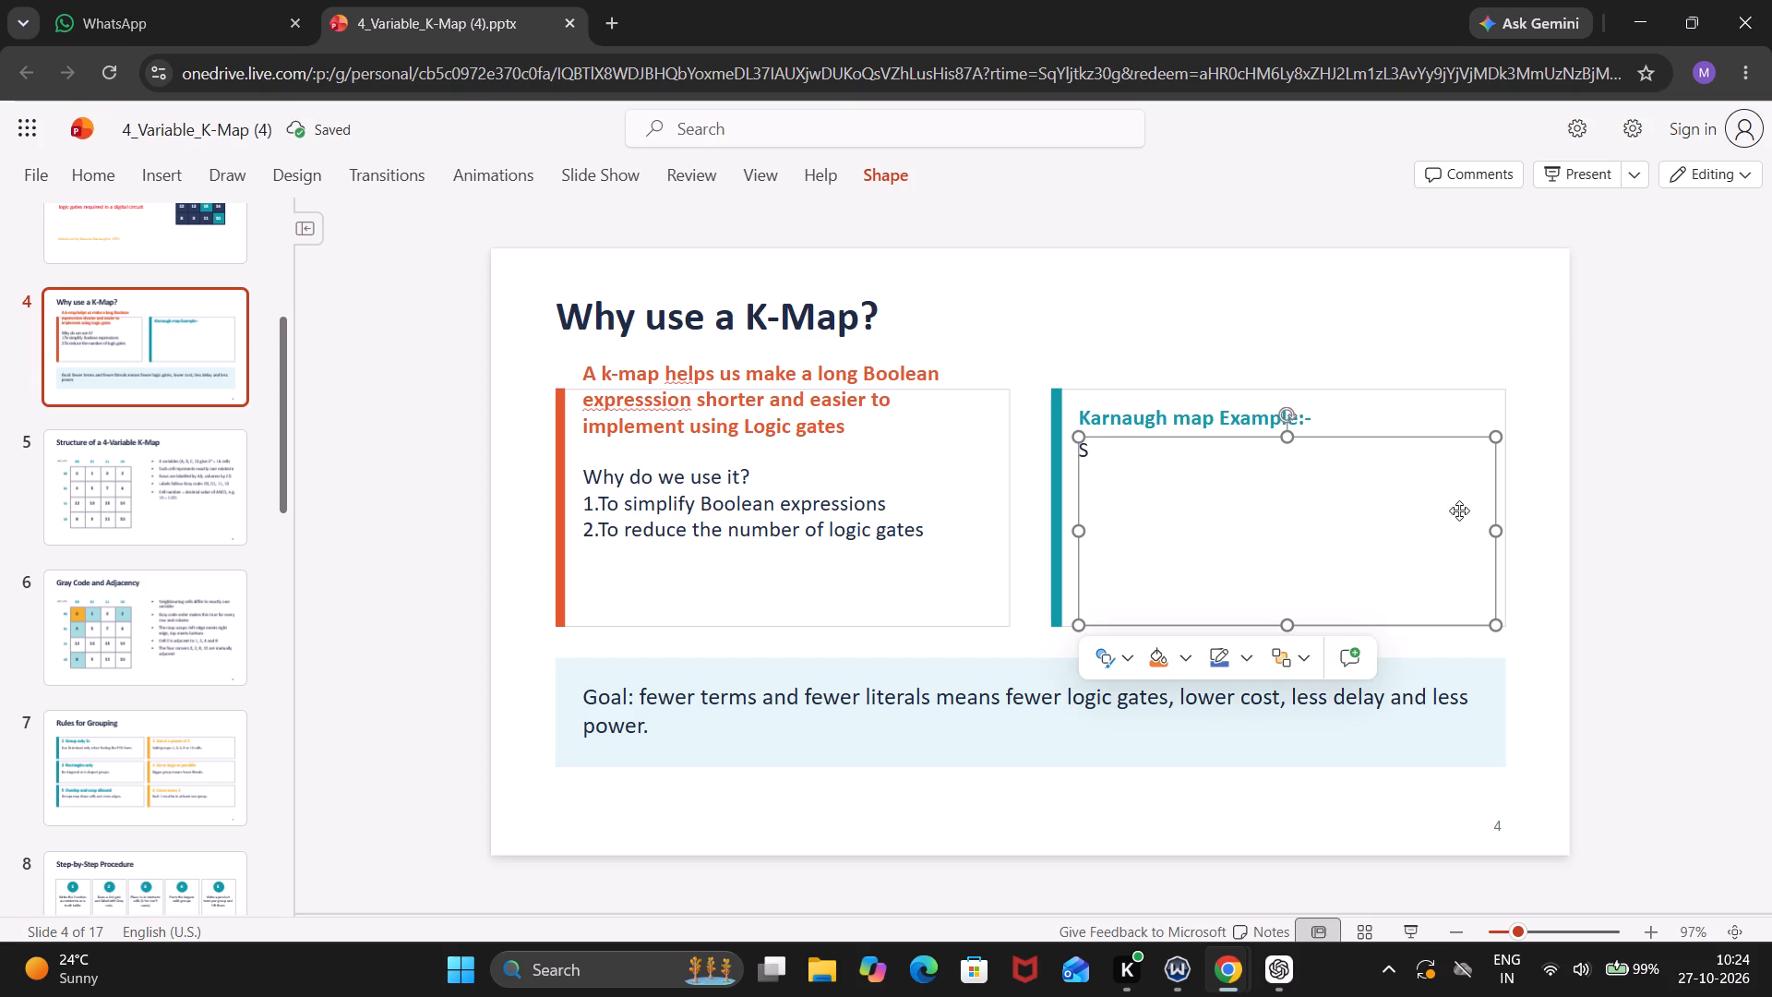
pyautogui.press('u')
pyautogui.write('ppose')
pyautogui.press(',')
# Add the expression "F=AB+AB'" on a new line below "Suppose,", indented with ten spaces.
pyautogui.press('Return')
pyautogui.press('space')
pyautogui.press('space')
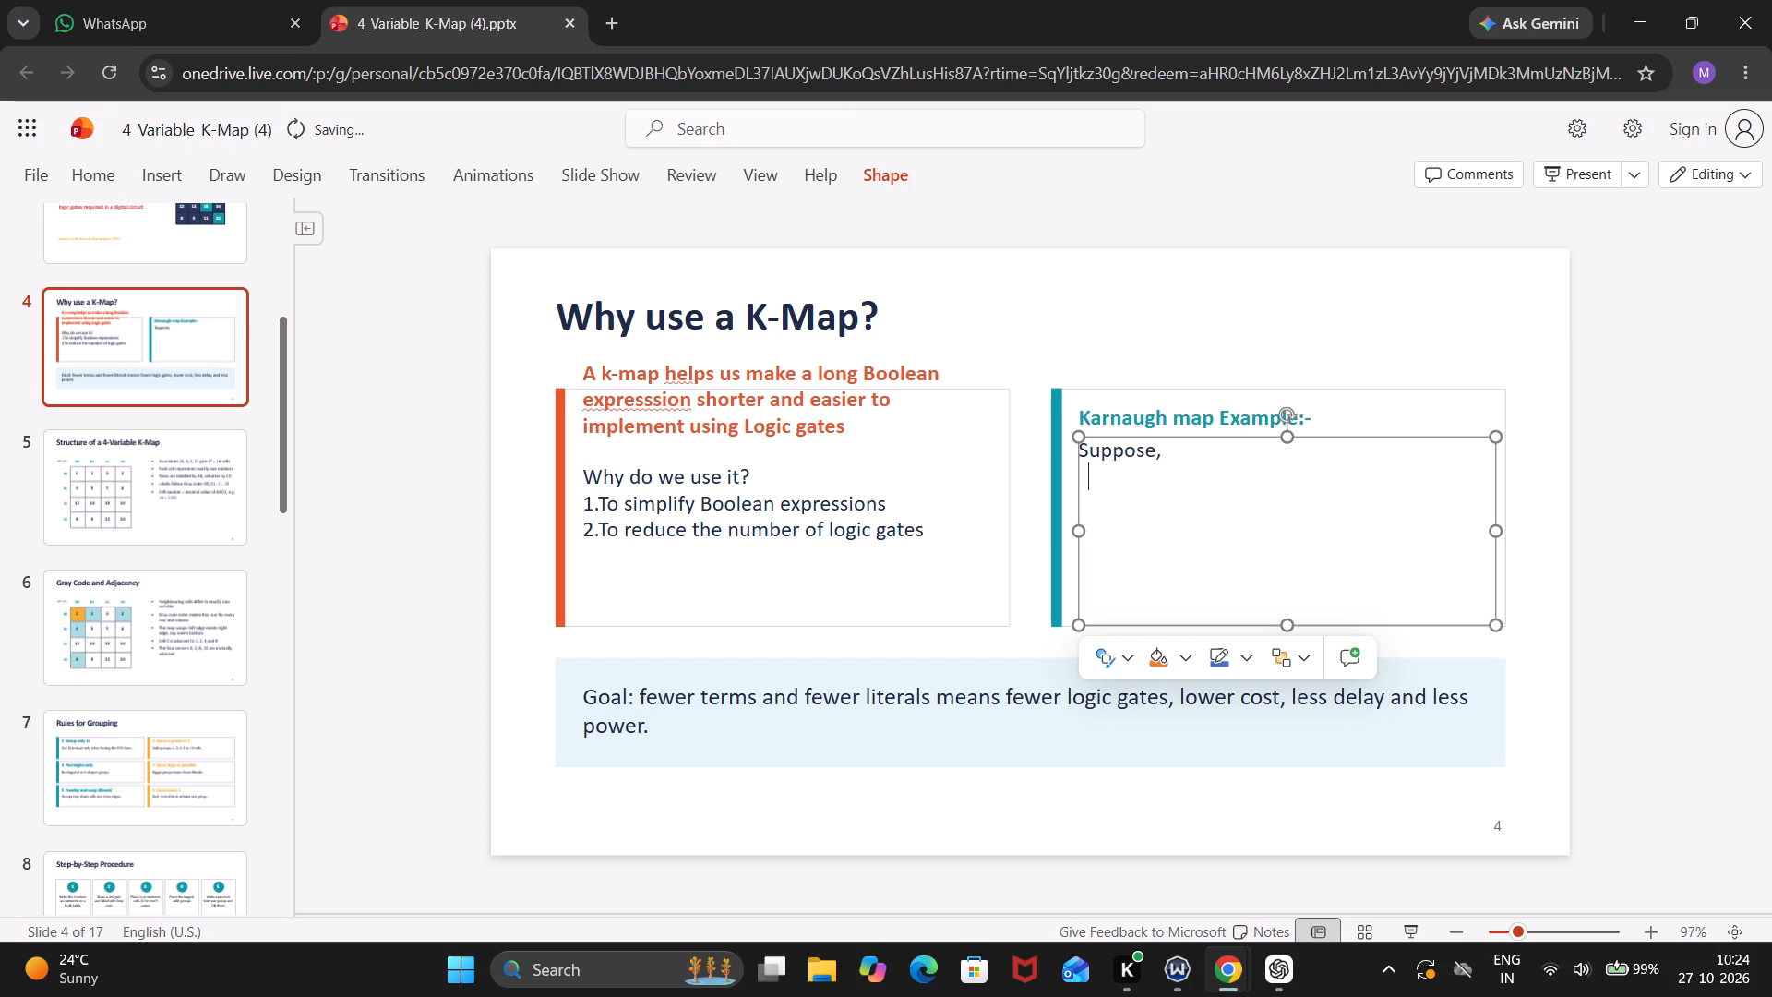
pyautogui.press('space')
pyautogui.press('space')
pyautogui.press('space')
pyautogui.press('space')
pyautogui.press('space')
pyautogui.press('space')
pyautogui.press('space')
pyautogui.press('space')
pyautogui.hotkey('shift', 'f')
pyautogui.press('=')
pyautogui.write('Ab')
pyautogui.press('BackSpace')
pyautogui.hotkey('shift', 'b')
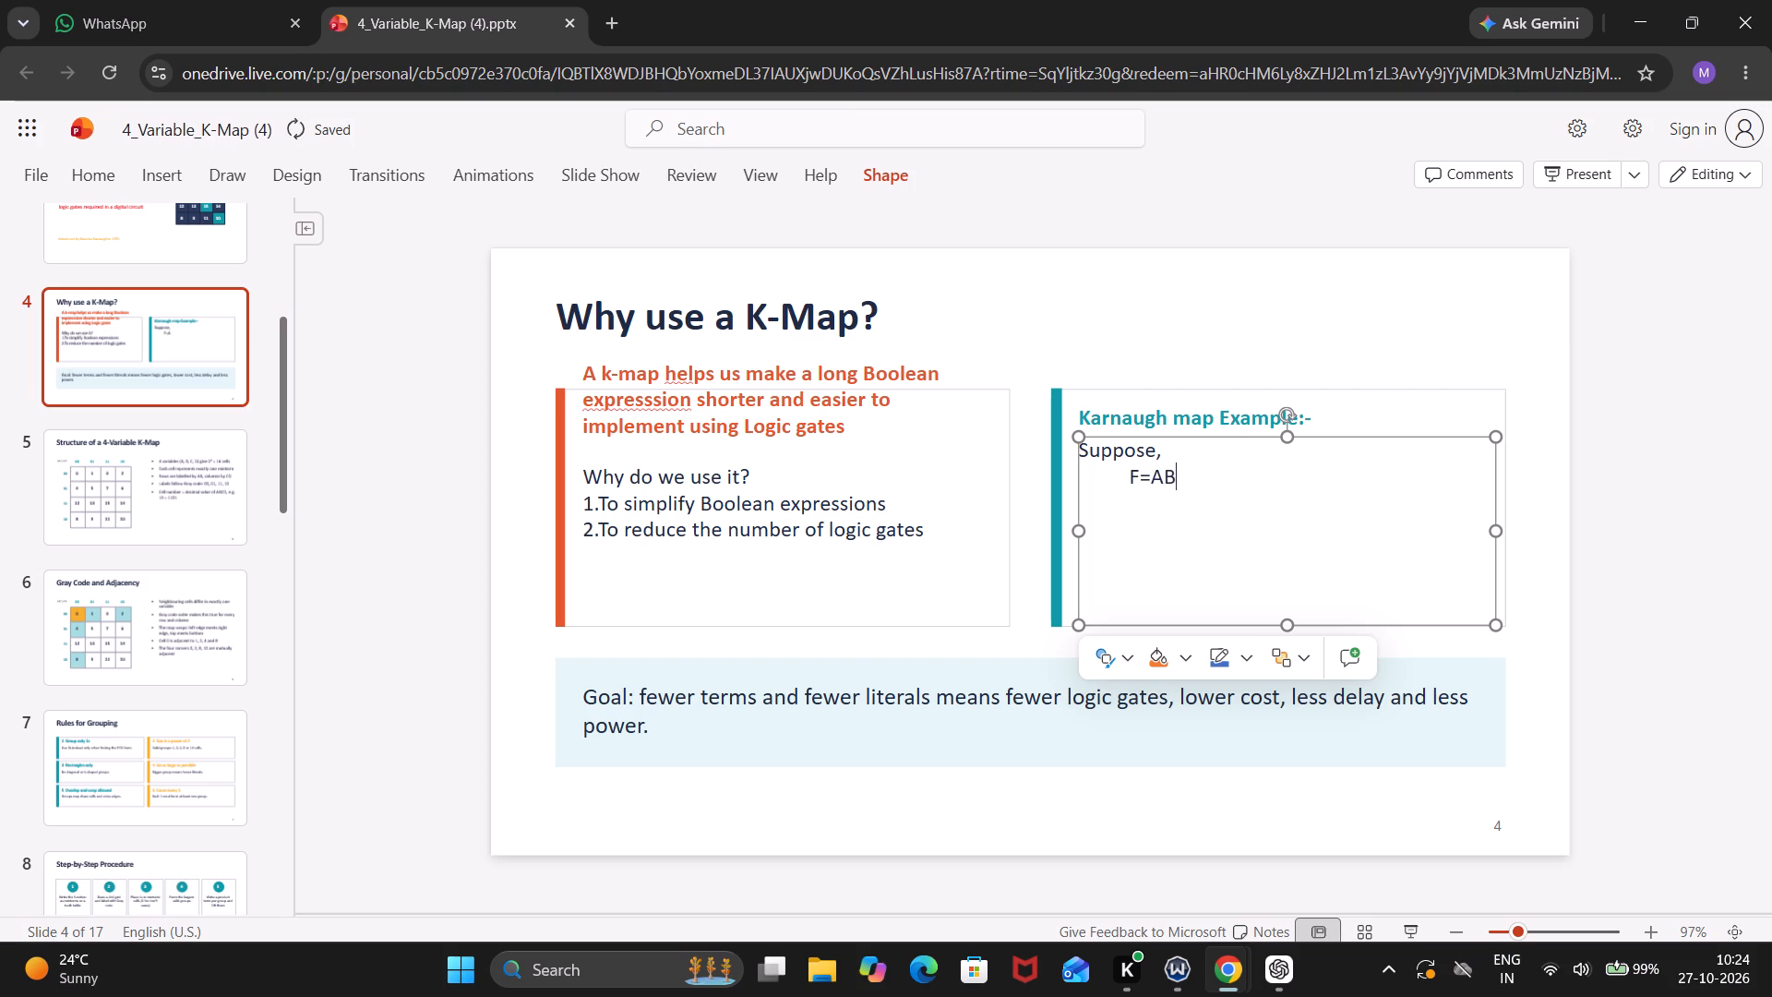
pyautogui.hotkey('shift', '+')
pyautogui.hotkey('shift', 'a')
pyautogui.hotkey('shift', 'b')
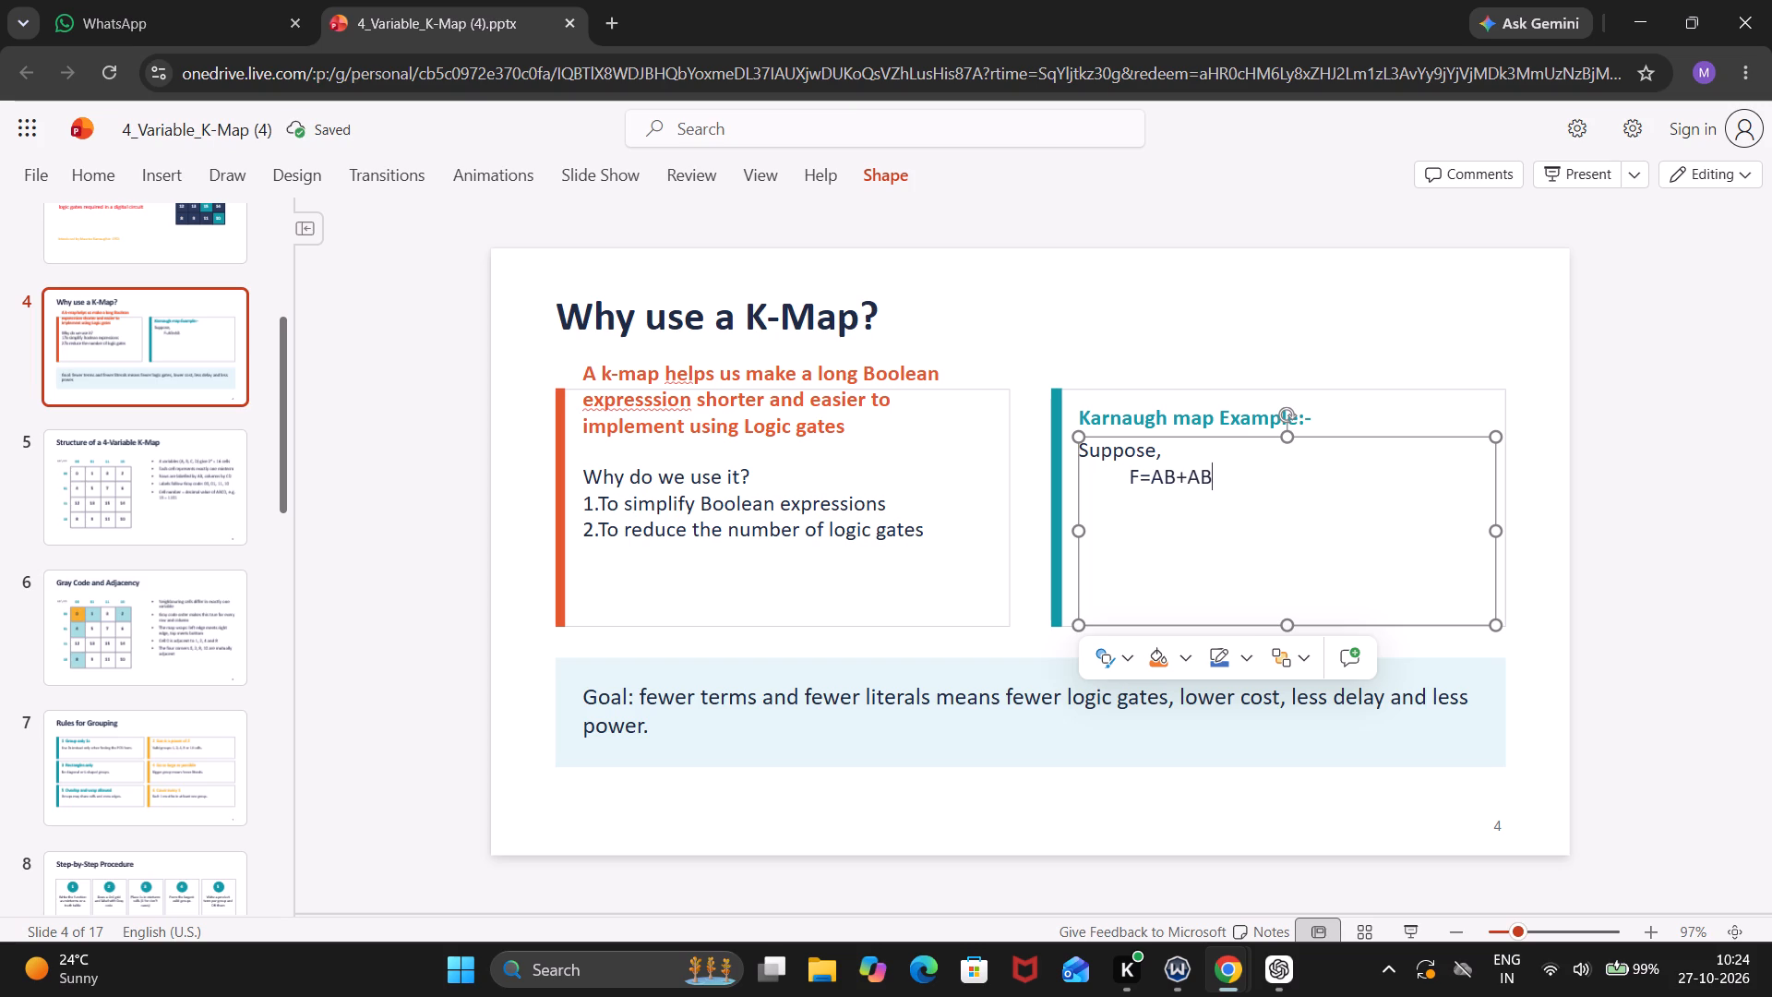
pyautogui.hotkey('shift', '"')
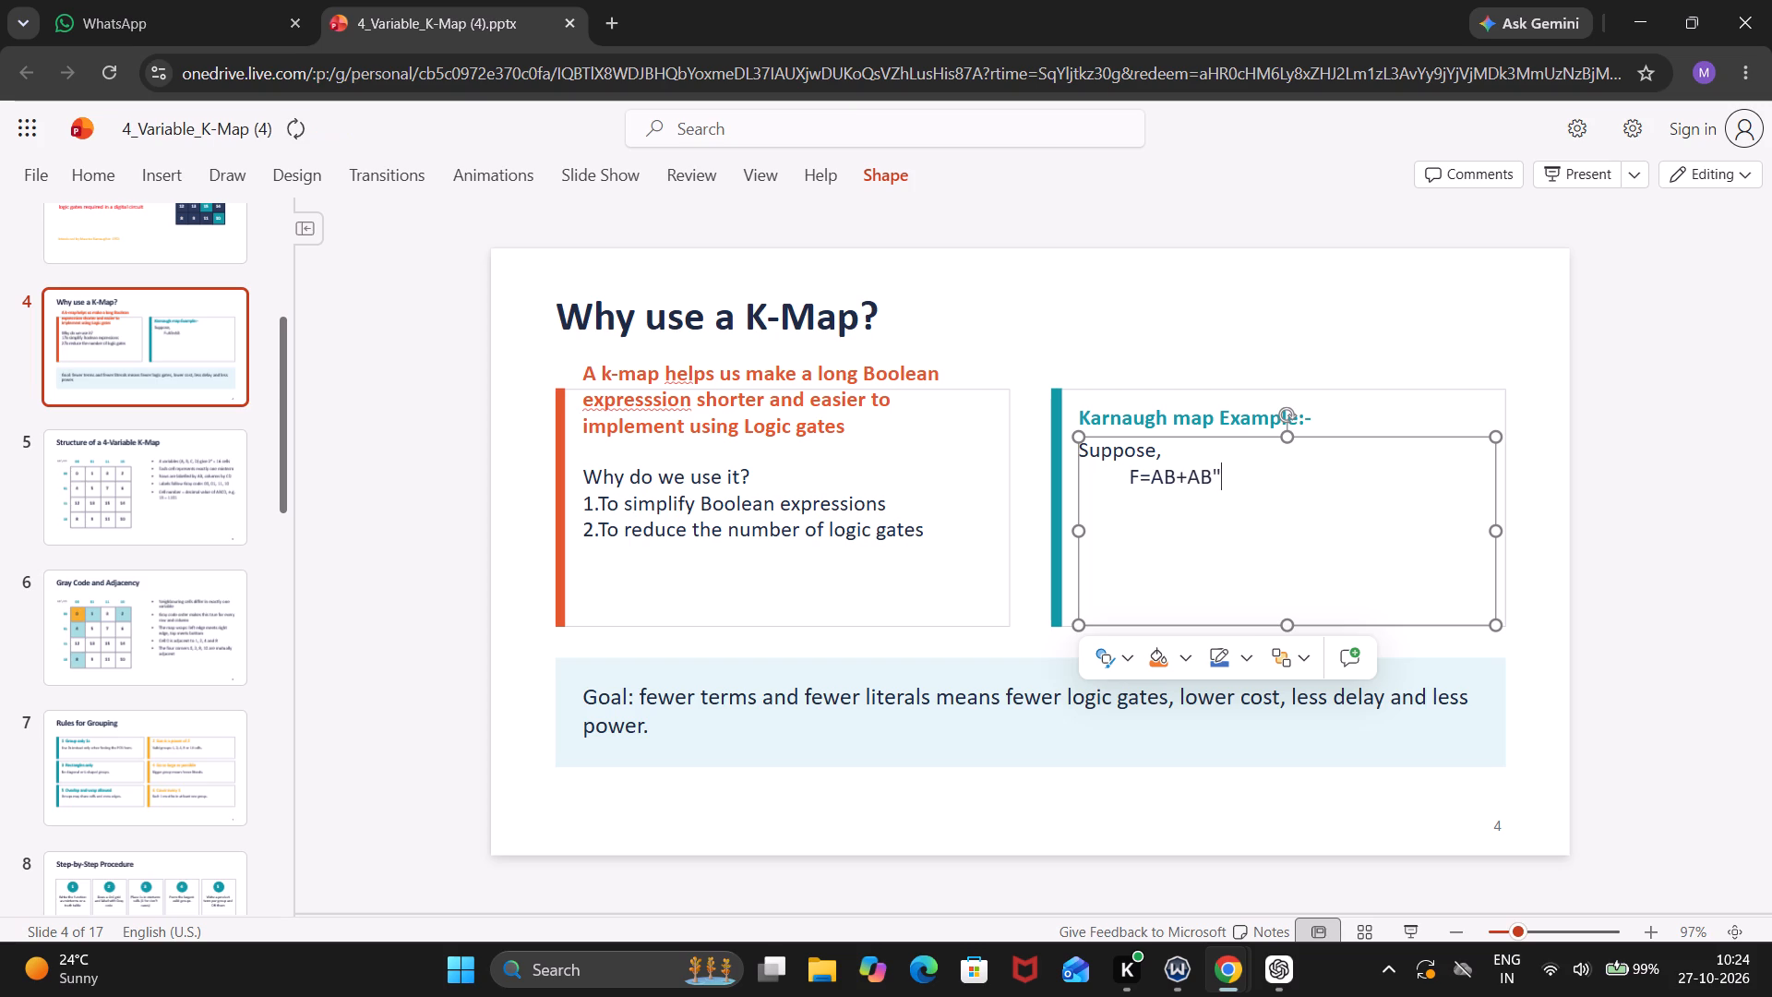
pyautogui.press('BackSpace')
pyautogui.press("'")
pyautogui.press('Return')
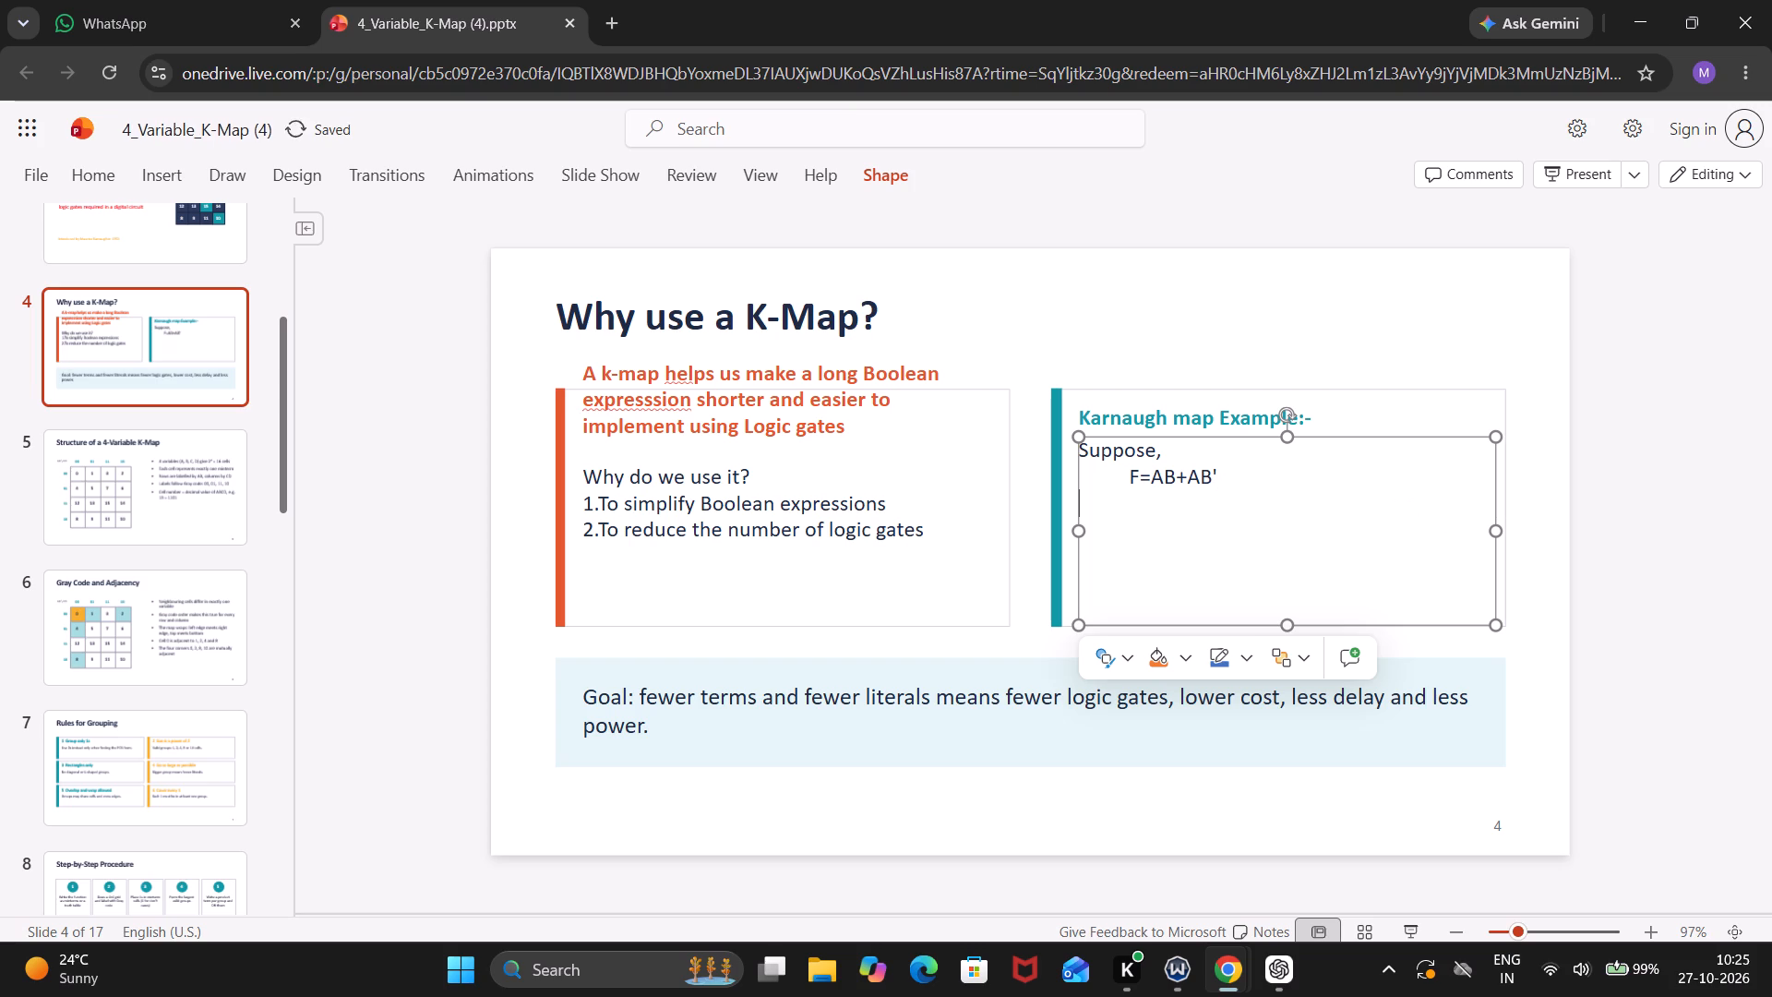
pyautogui.press('space')
pyautogui.press('space')
pyautogui.write('using a')
pyautogui.press('space')
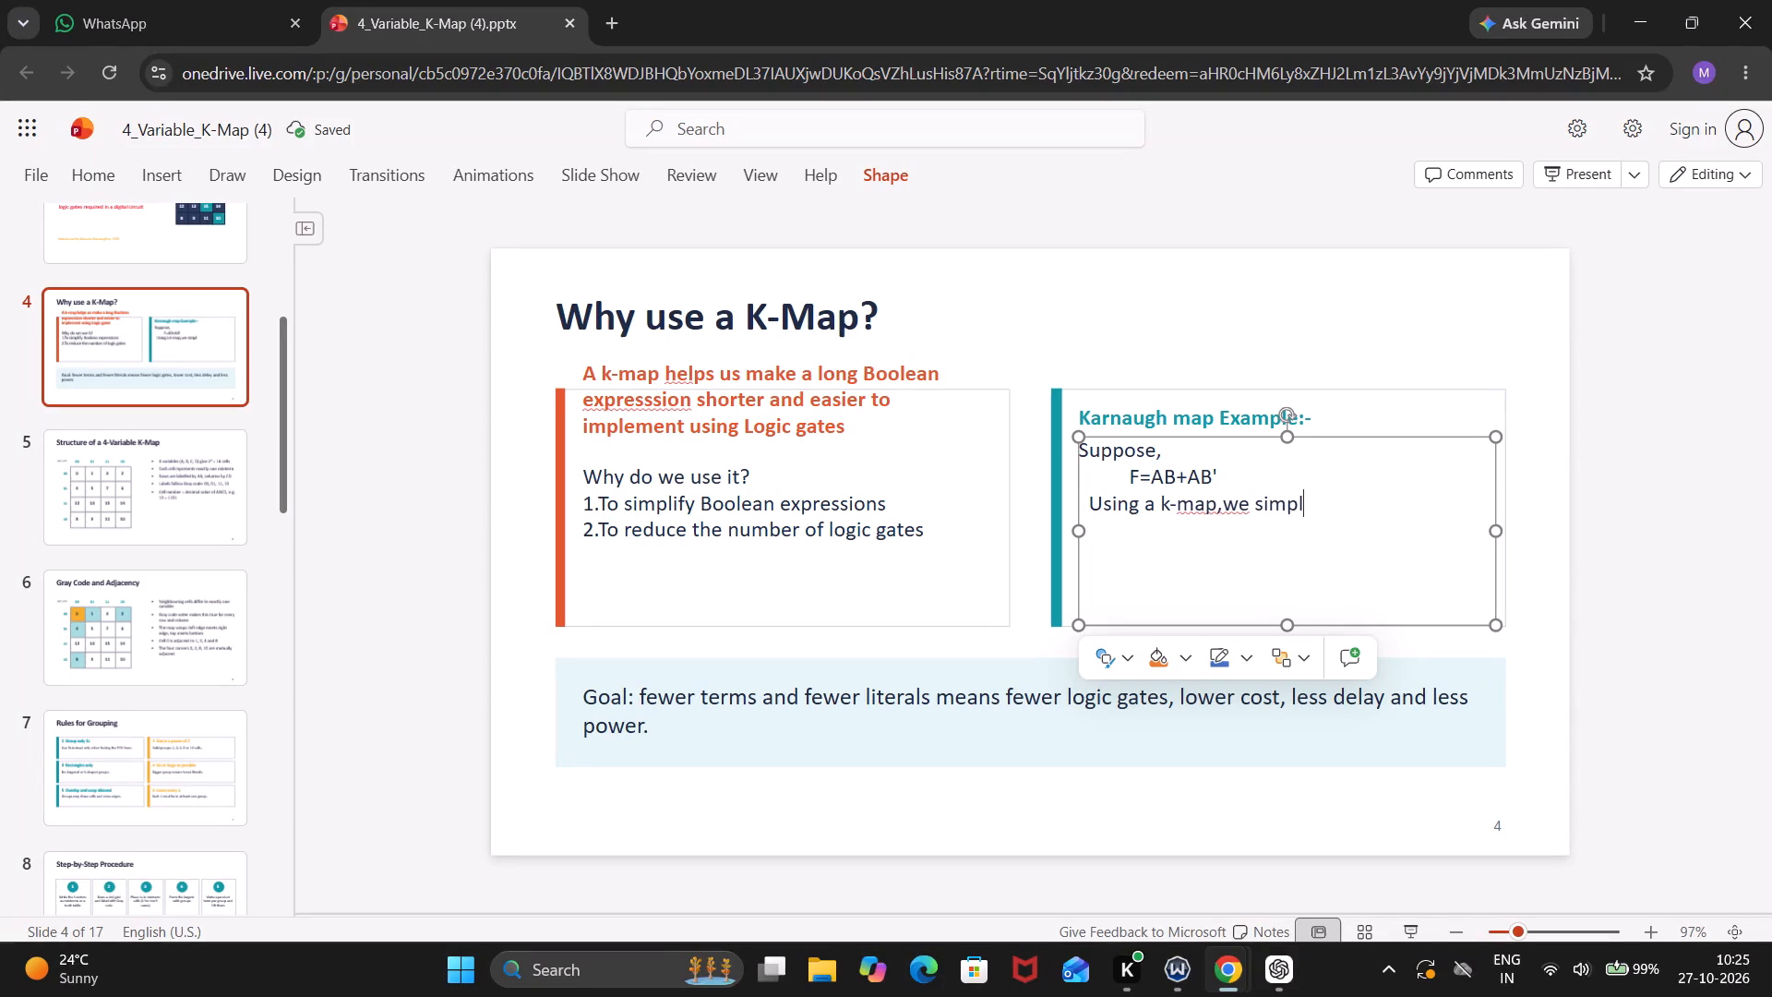
pyautogui.write('ify')
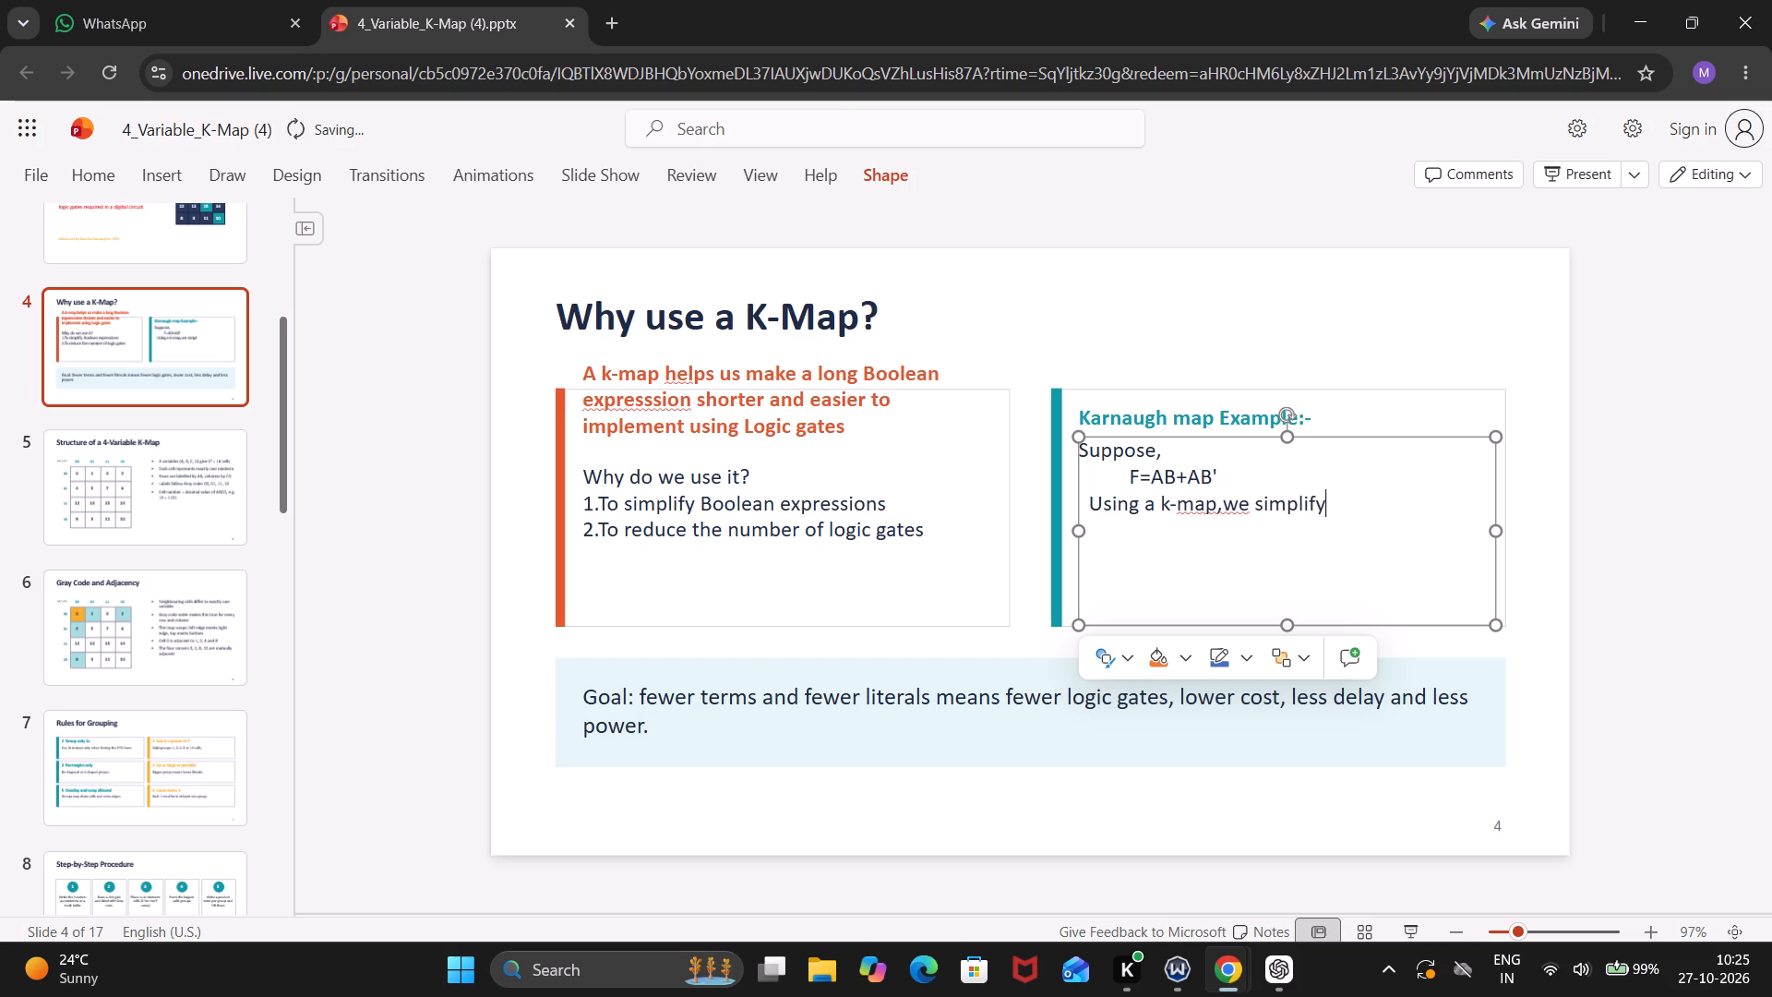
pyautogui.press('space')
pyautogui.write('it to')
pyautogui.hotkey('shift', ':')
# Add the result "F=A", indented with seven spaces, below "Using a k-map,we simplify it to:", leaving a blank line between them.
pyautogui.press('Return')
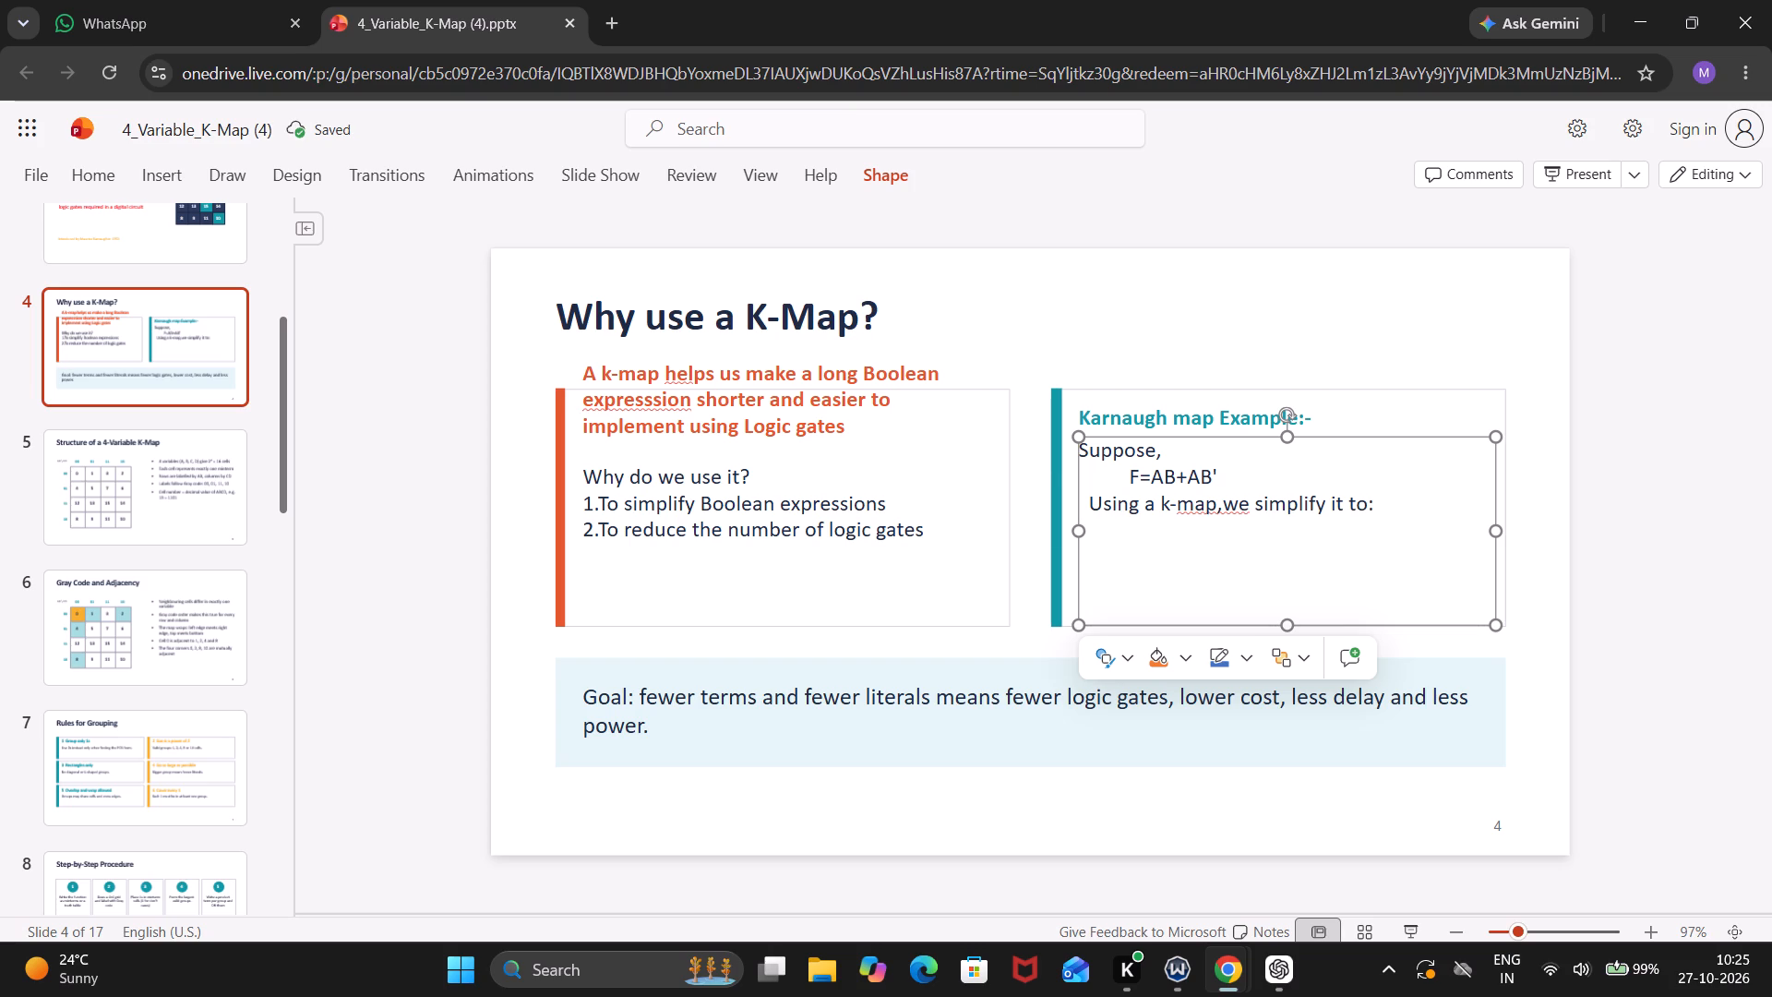
pyautogui.click(1366, 541)
pyautogui.press('space')
pyautogui.press('space')
pyautogui.press('space')
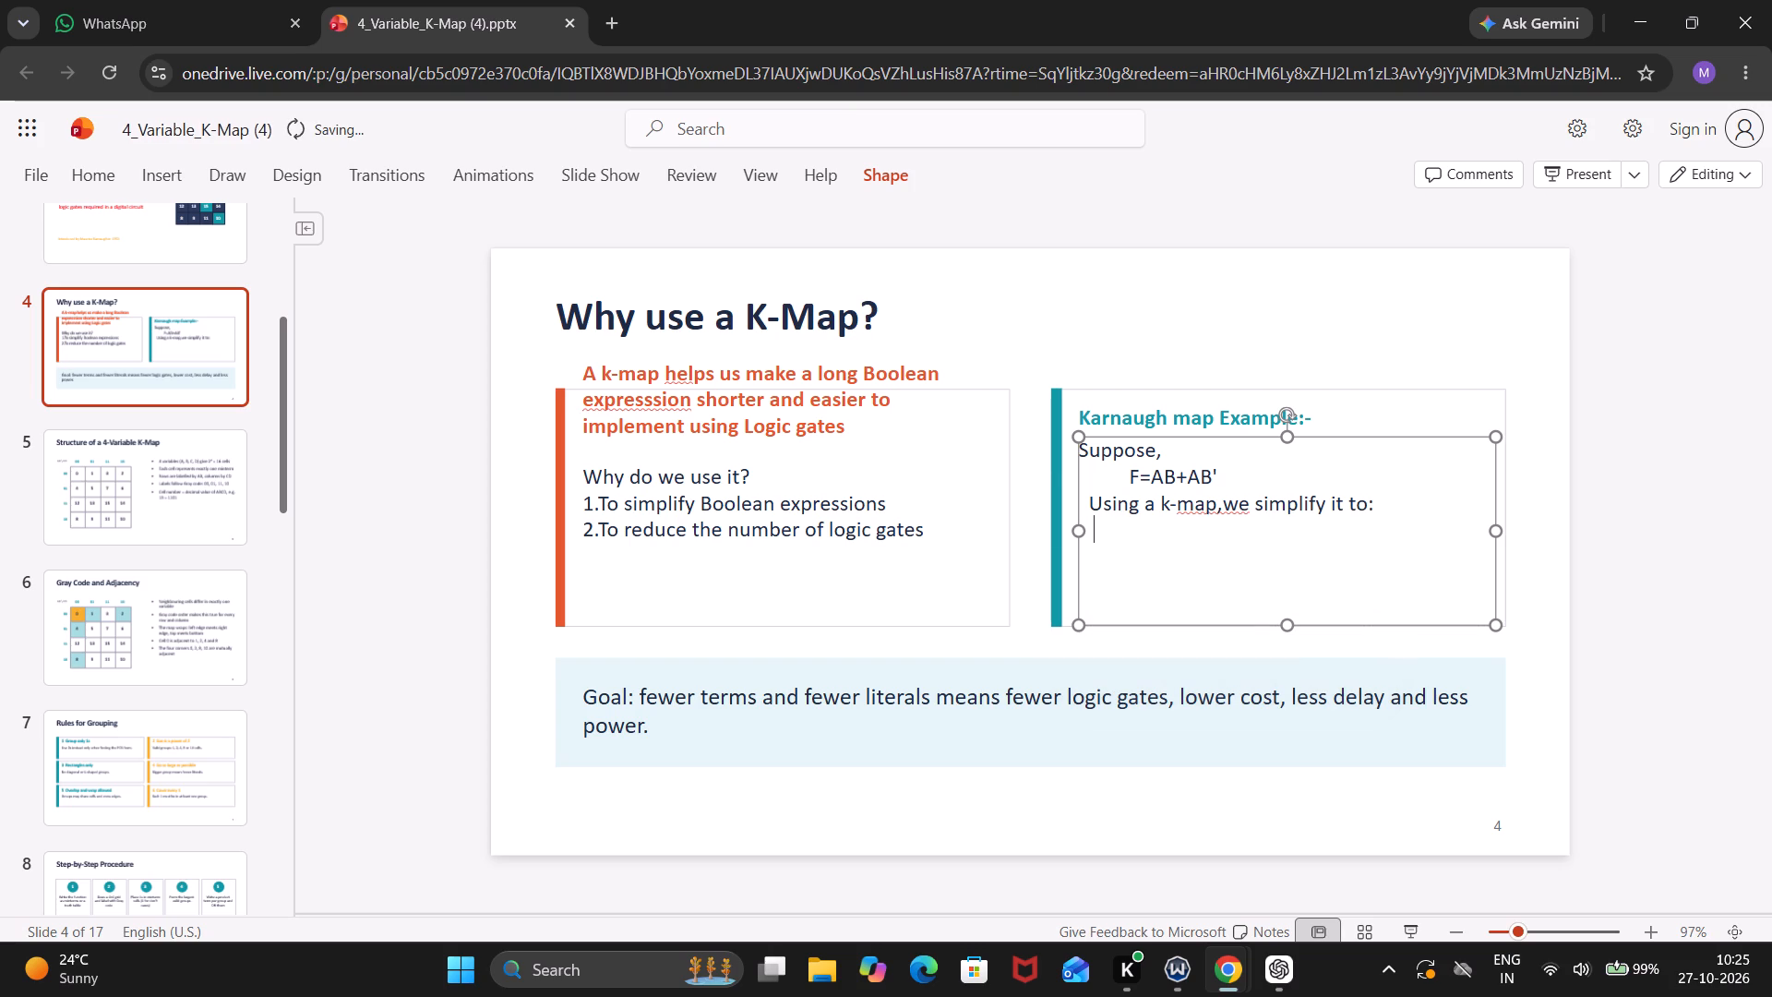
pyautogui.press('space')
pyautogui.press('space')
pyautogui.press('Return')
pyautogui.press('space')
pyautogui.press('space')
pyautogui.press('space')
pyautogui.press('space')
pyautogui.press('space')
pyautogui.press('space')
pyautogui.press('space')
pyautogui.hotkey('shift', 'f')
pyautogui.press('=')
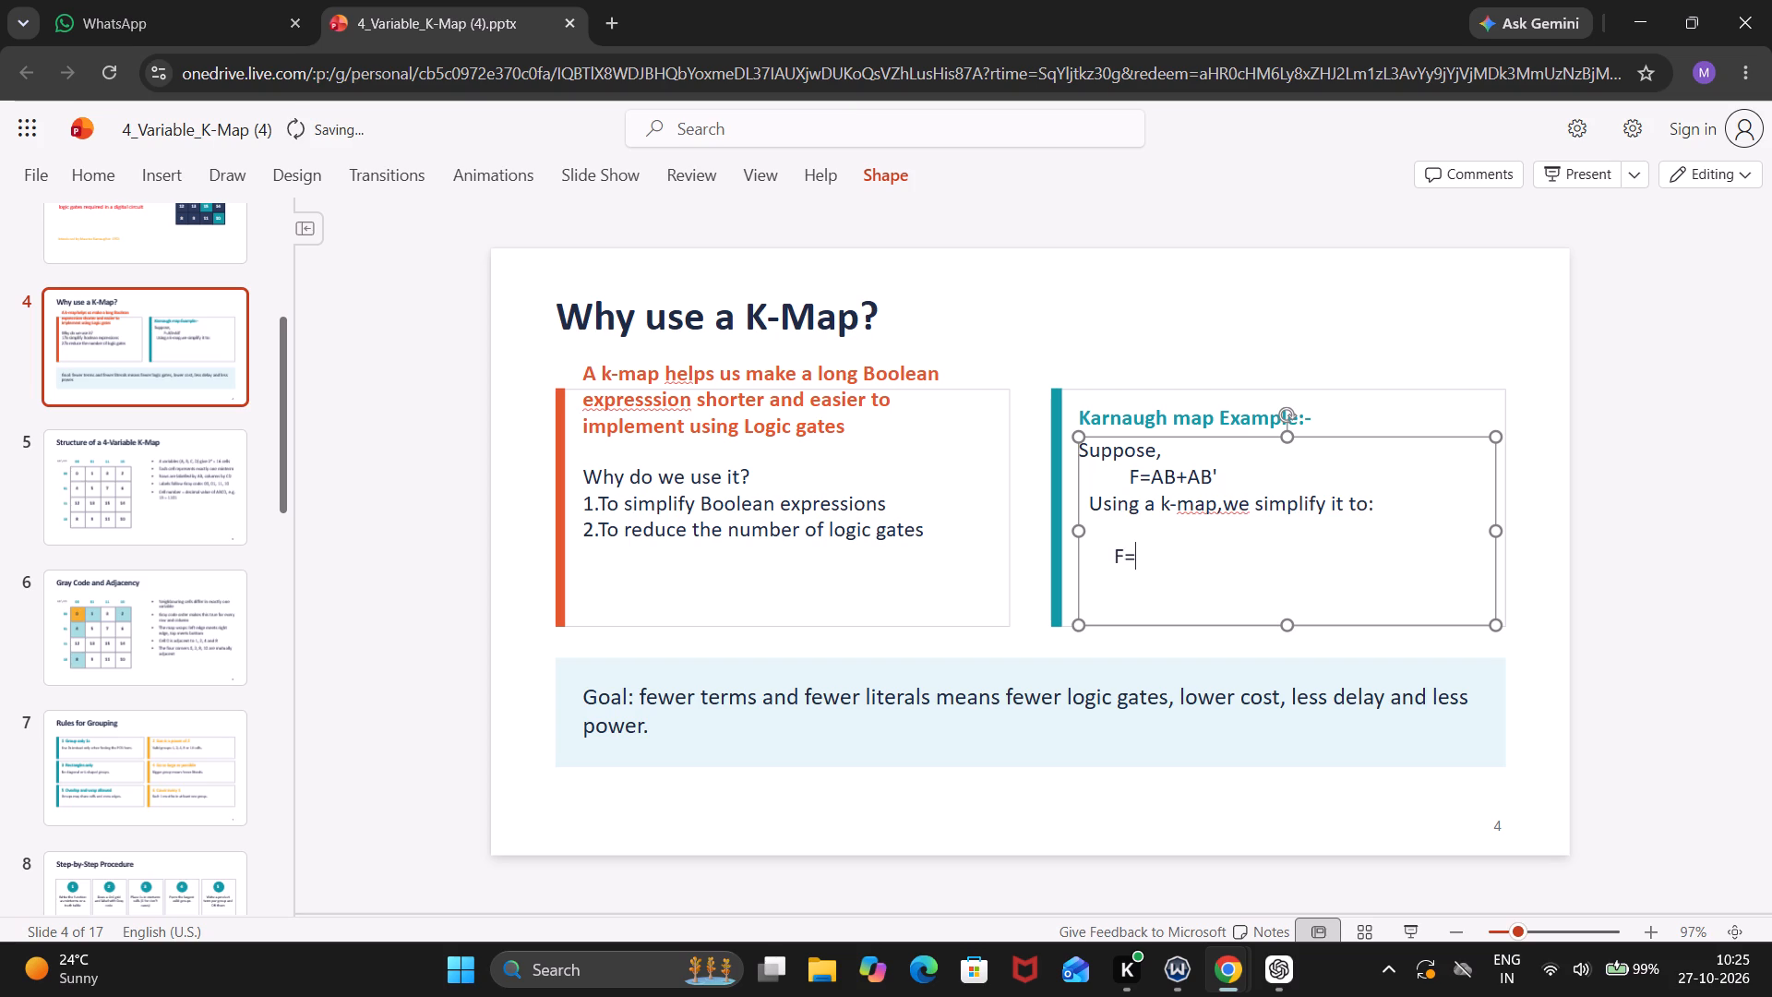
pyautogui.hotkey('shift', 'a')
# Indent the "F=A" line further with extra leading spaces so it sits roughly centred beneath the "Using a k-map" sentence.
pyautogui.press('Left')
pyautogui.press('Left')
pyautogui.press('Left')
pyautogui.press('space')
pyautogui.press('space')
pyautogui.press('space')
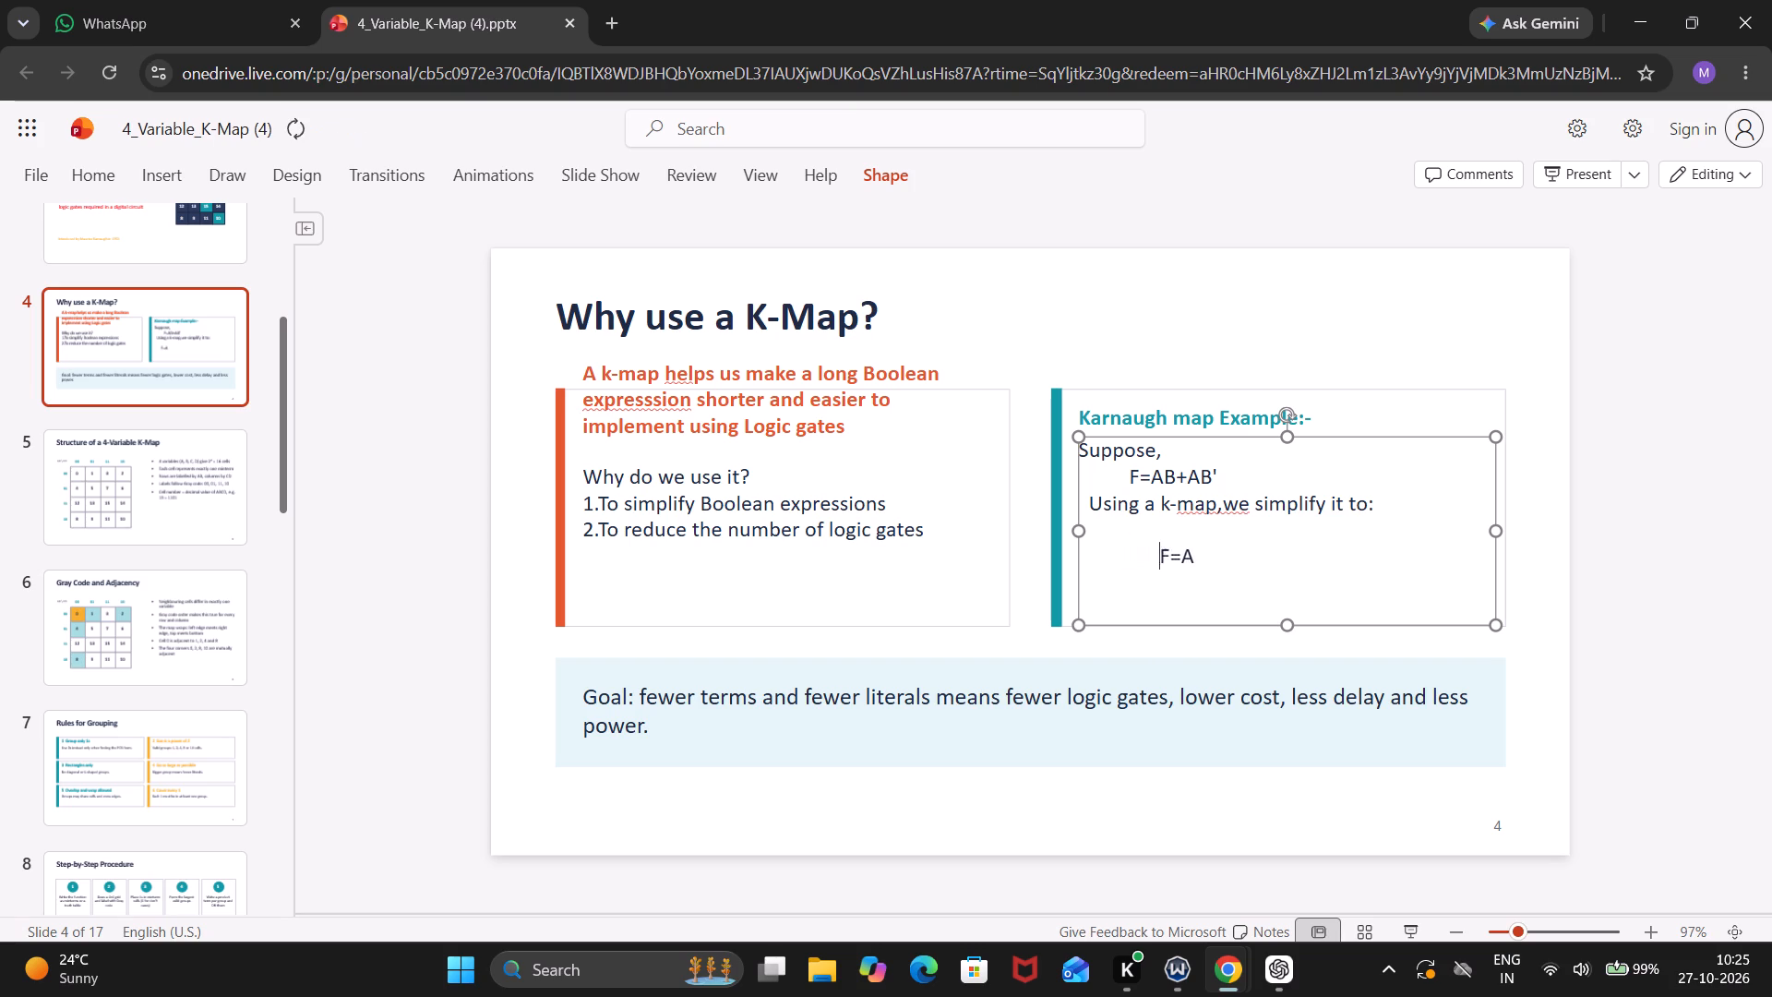
pyautogui.press('space')
pyautogui.press('space')
pyautogui.press('space')
pyautogui.press('space')
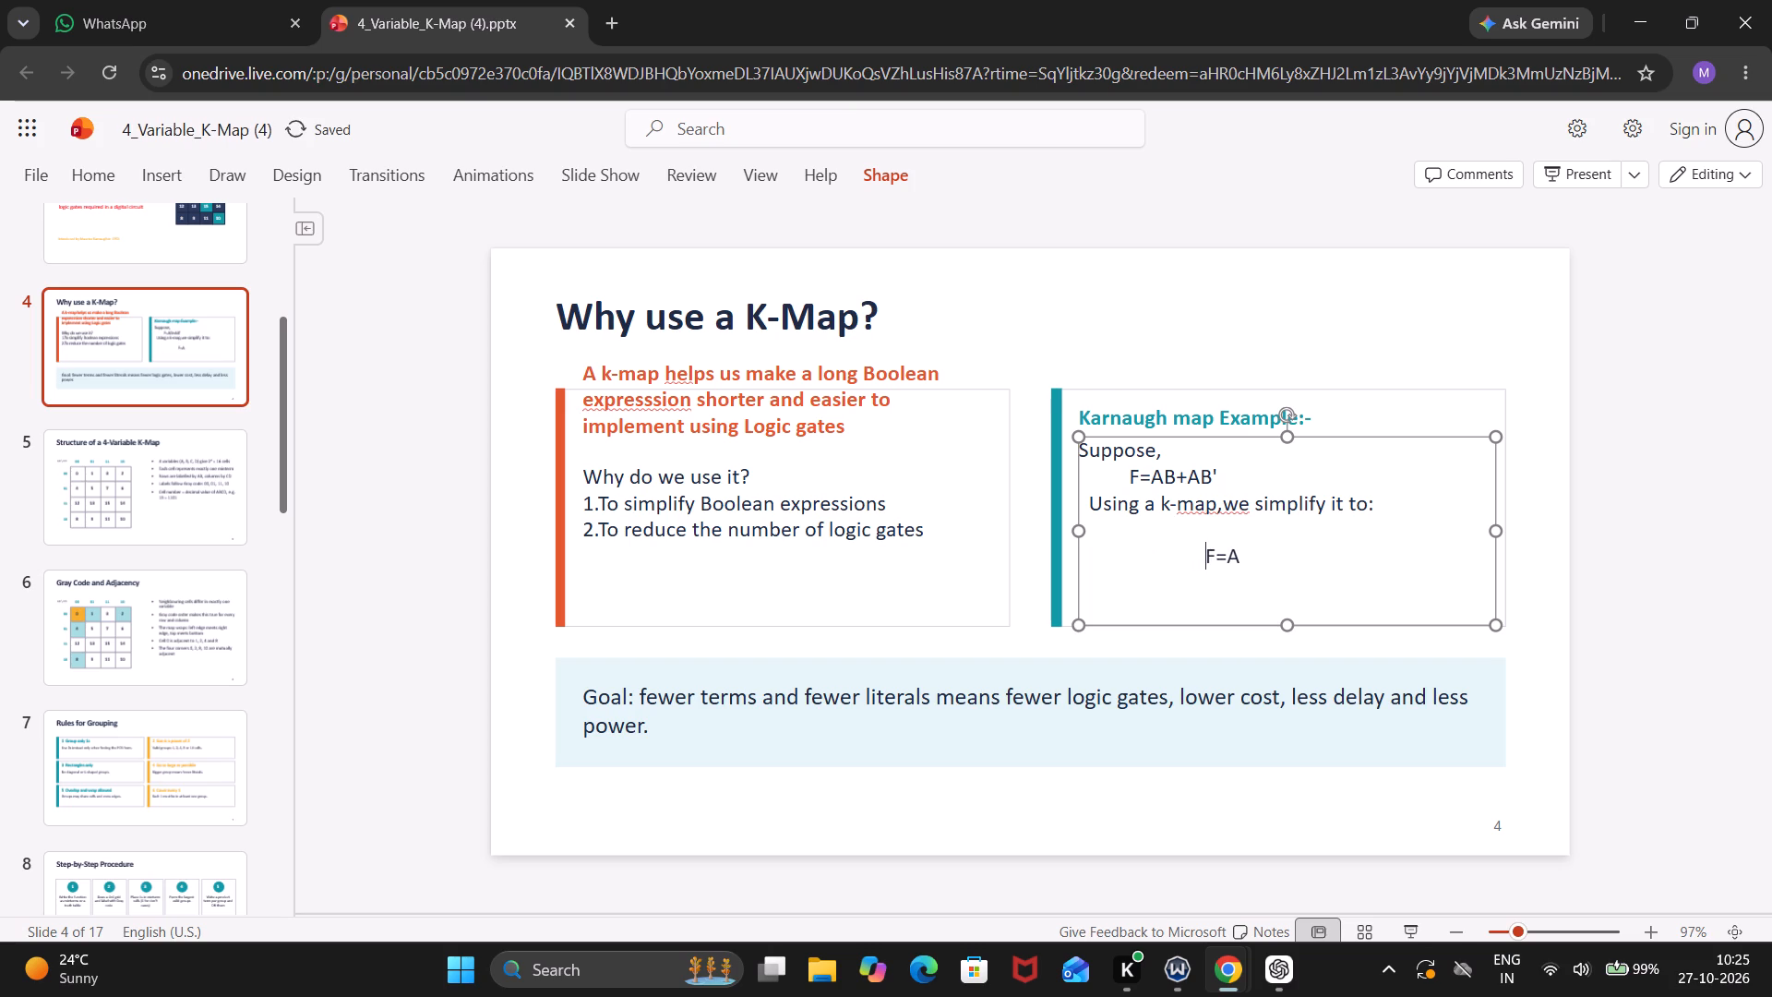
# Indent the "F=AB+AB'" line by twelve more spaces so it nearly lines up with "F=A".
pyautogui.click(1130, 473)
pyautogui.press('space')
pyautogui.press('space')
pyautogui.press('space')
pyautogui.press('space')
pyautogui.press('space')
pyautogui.press('space')
pyautogui.press('space')
pyautogui.press('space')
pyautogui.press('space')
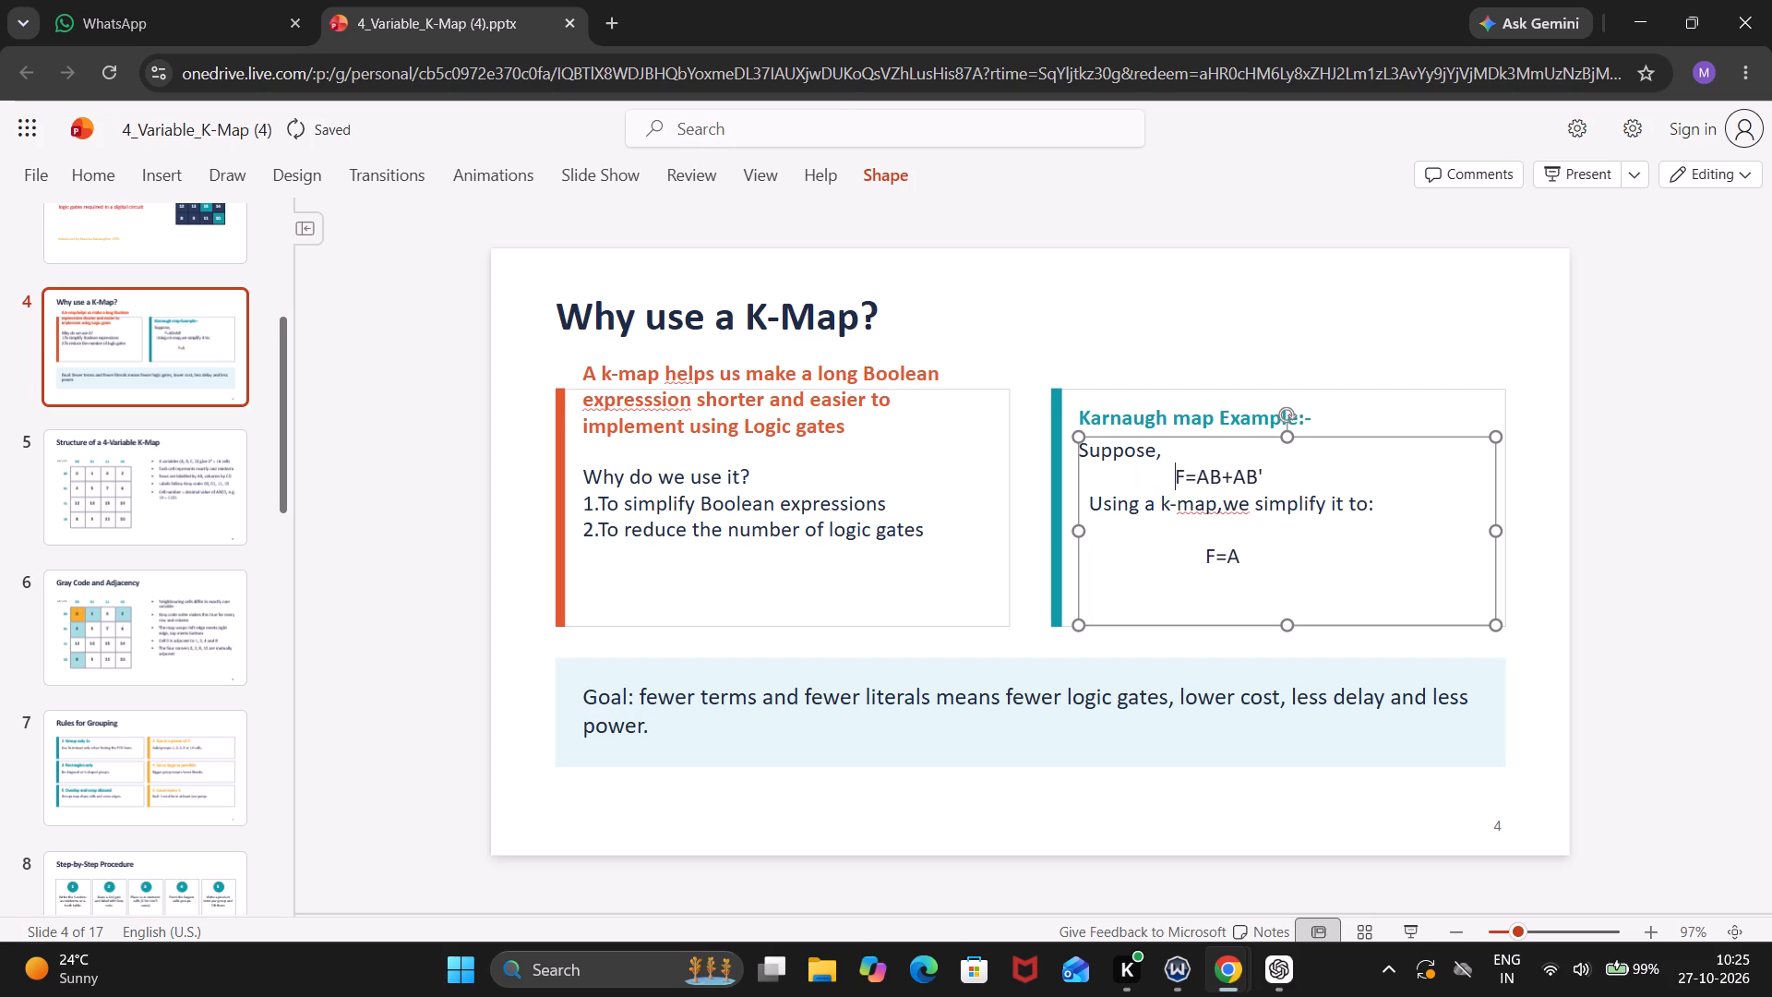
pyautogui.press('space')
pyautogui.press('space')
pyautogui.press('space')
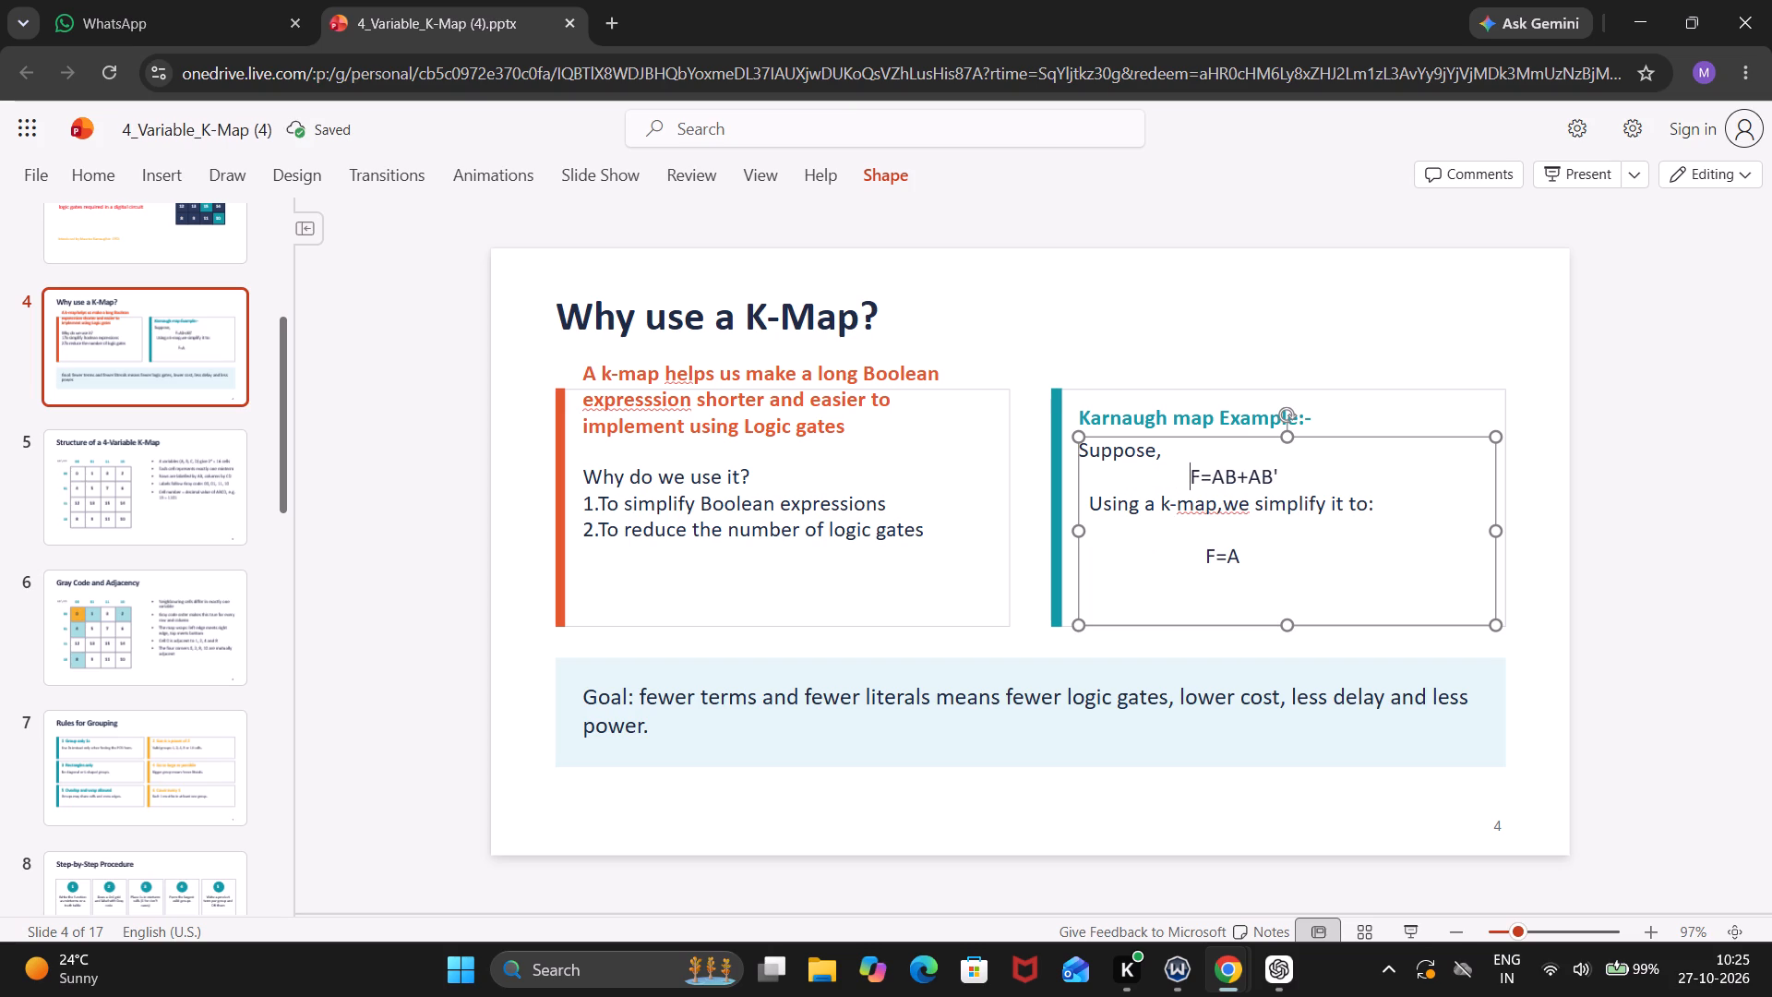
# Insert a blank line between "F=AB+AB'" and the "Using a k-map,we simplify it to:" line.
pyautogui.click(1094, 504)
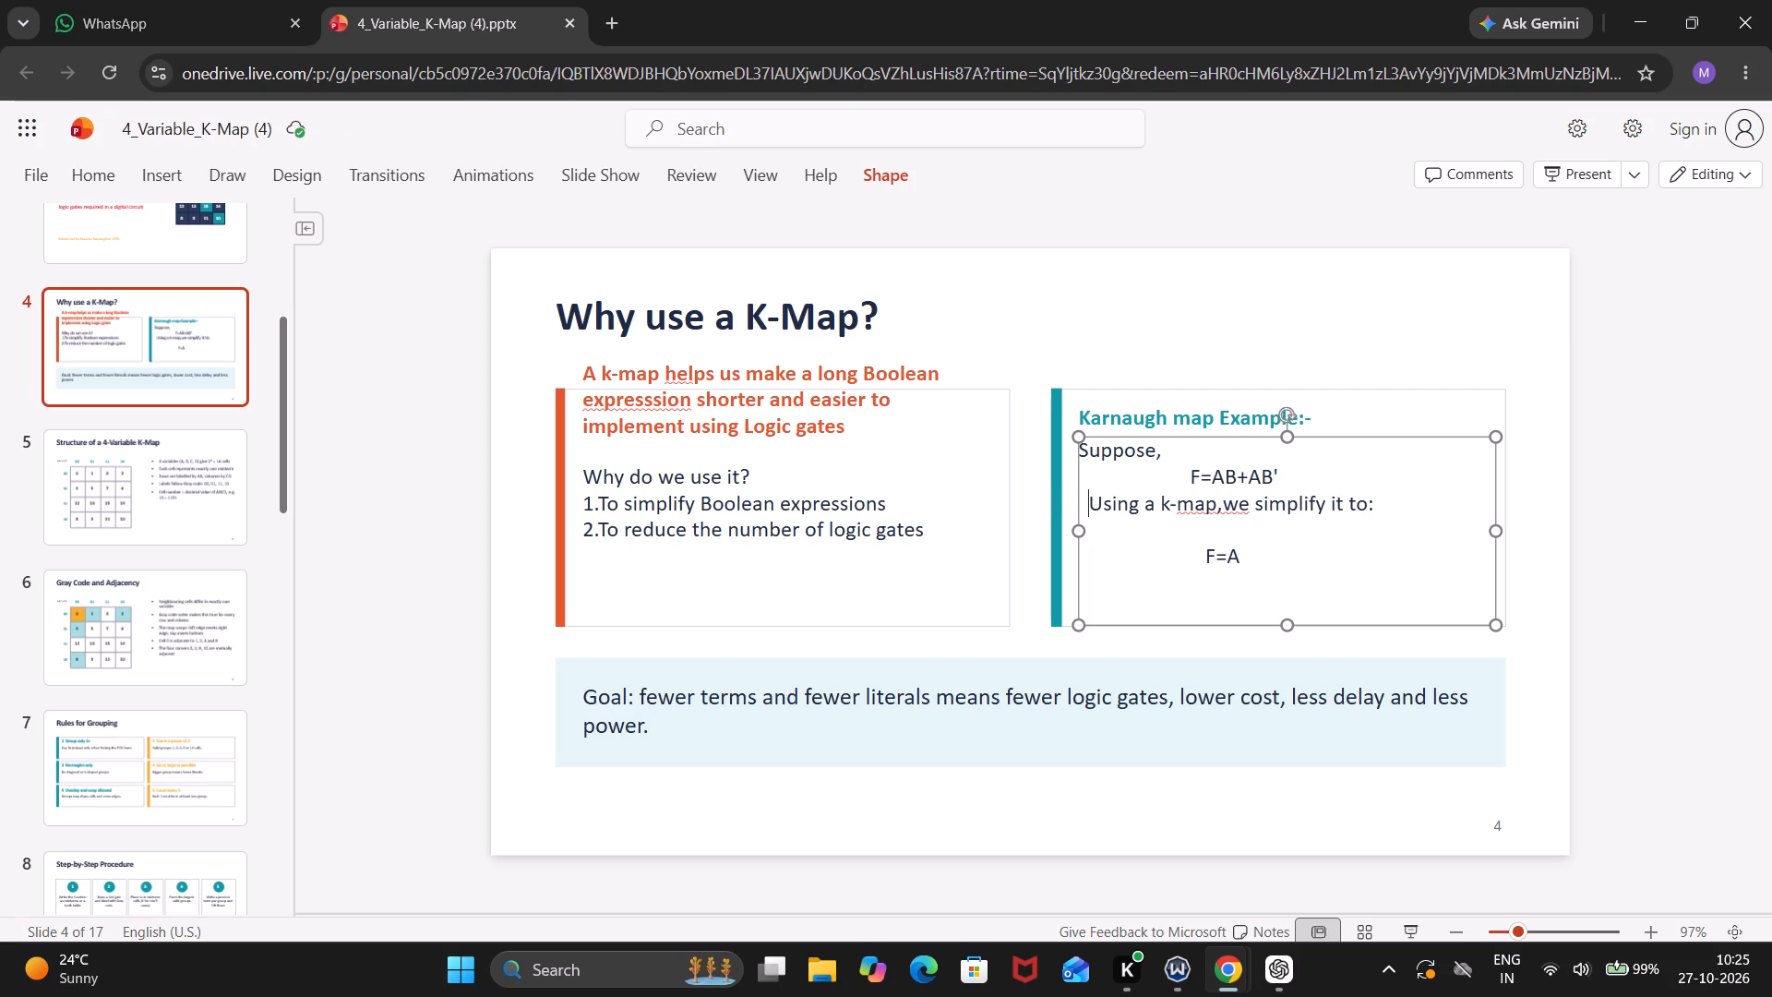
pyautogui.press('Return')
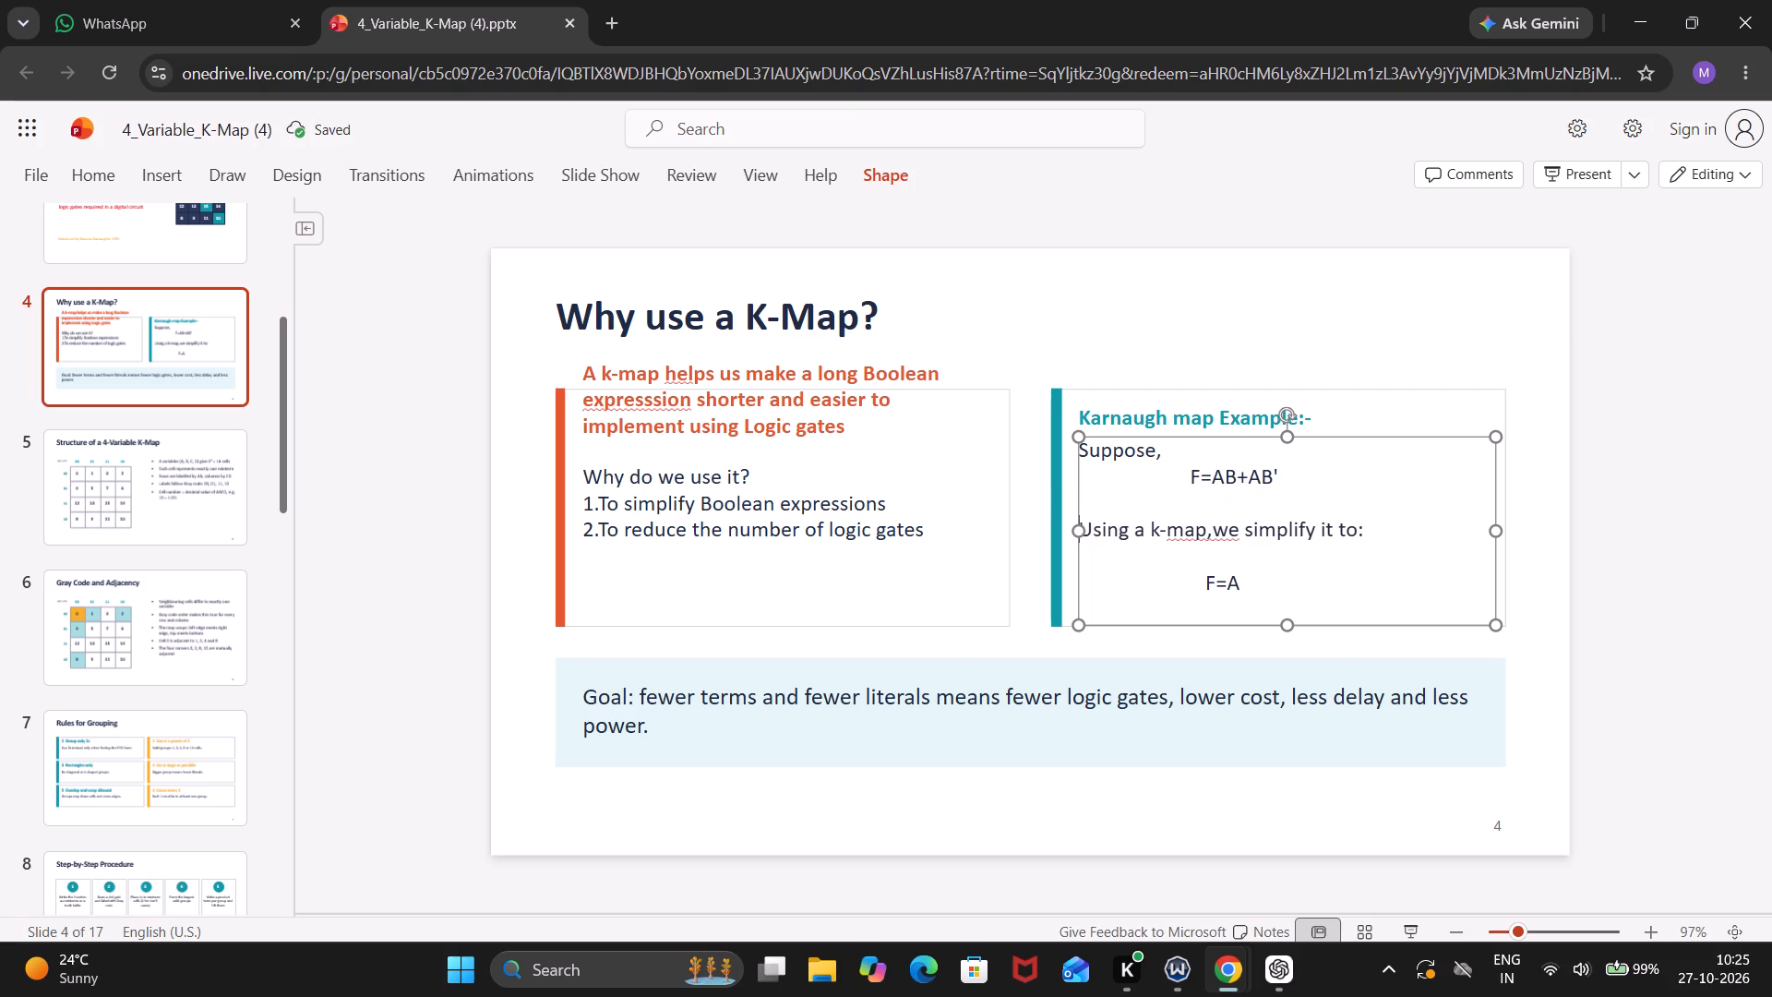
pyautogui.click(1410, 807)
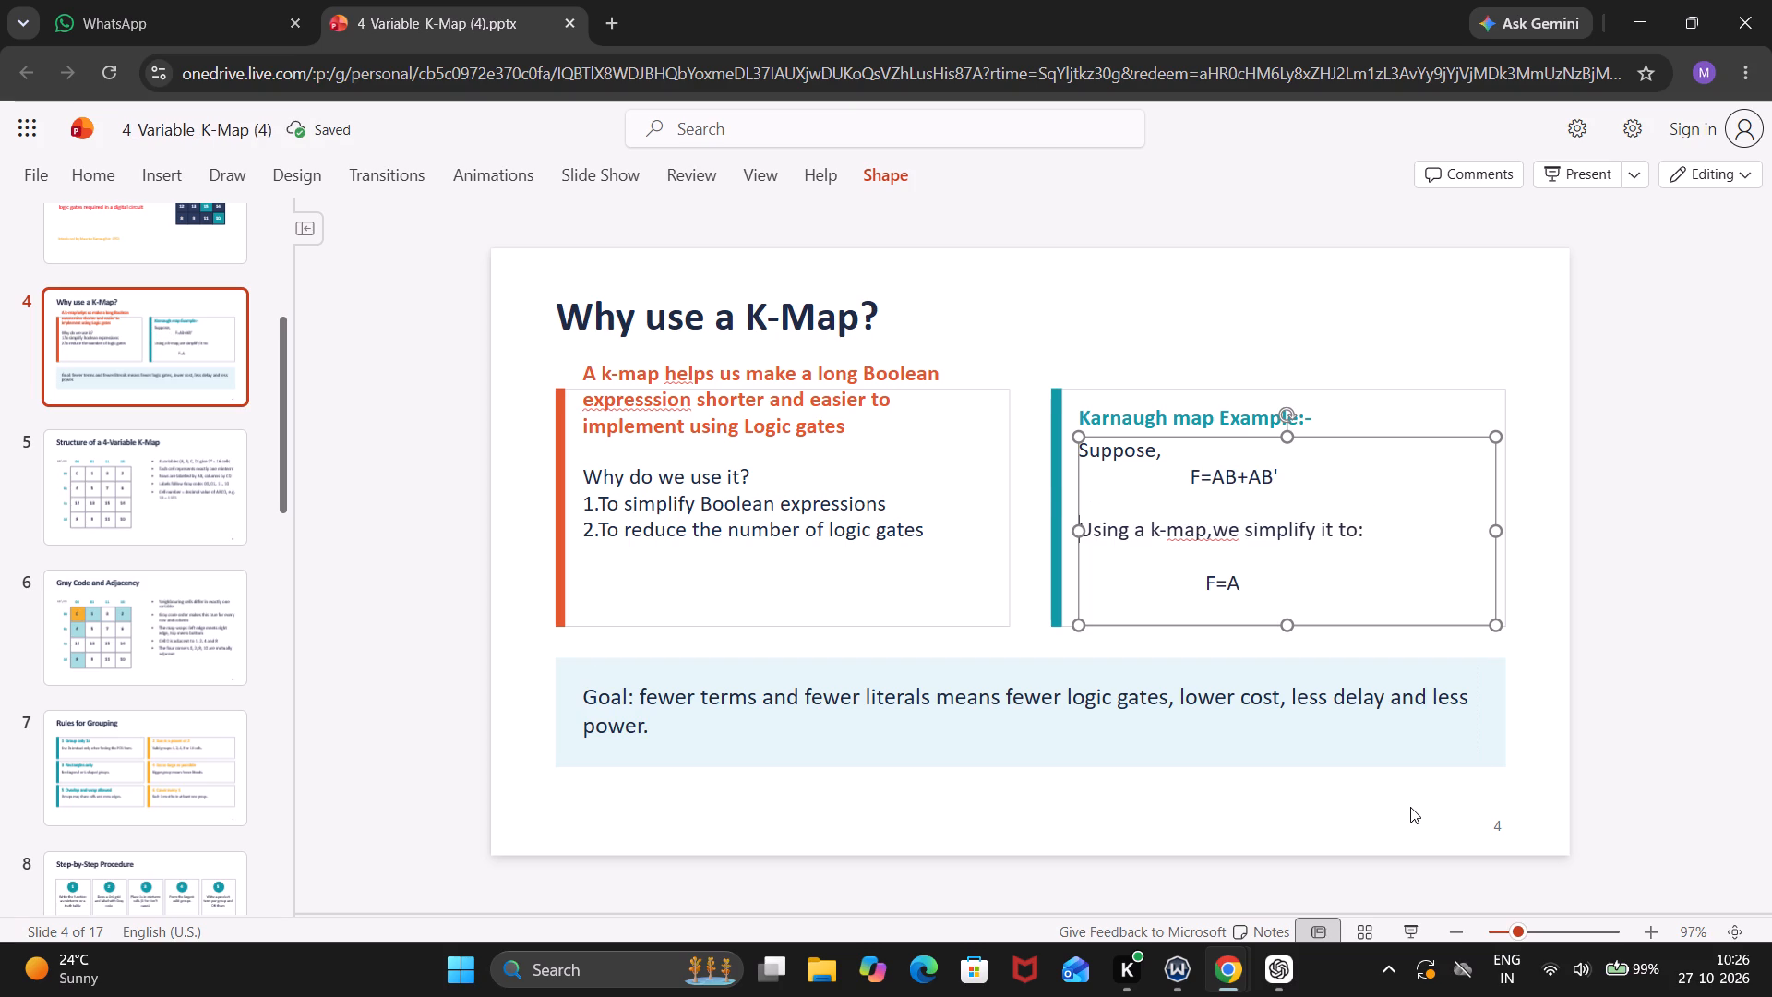
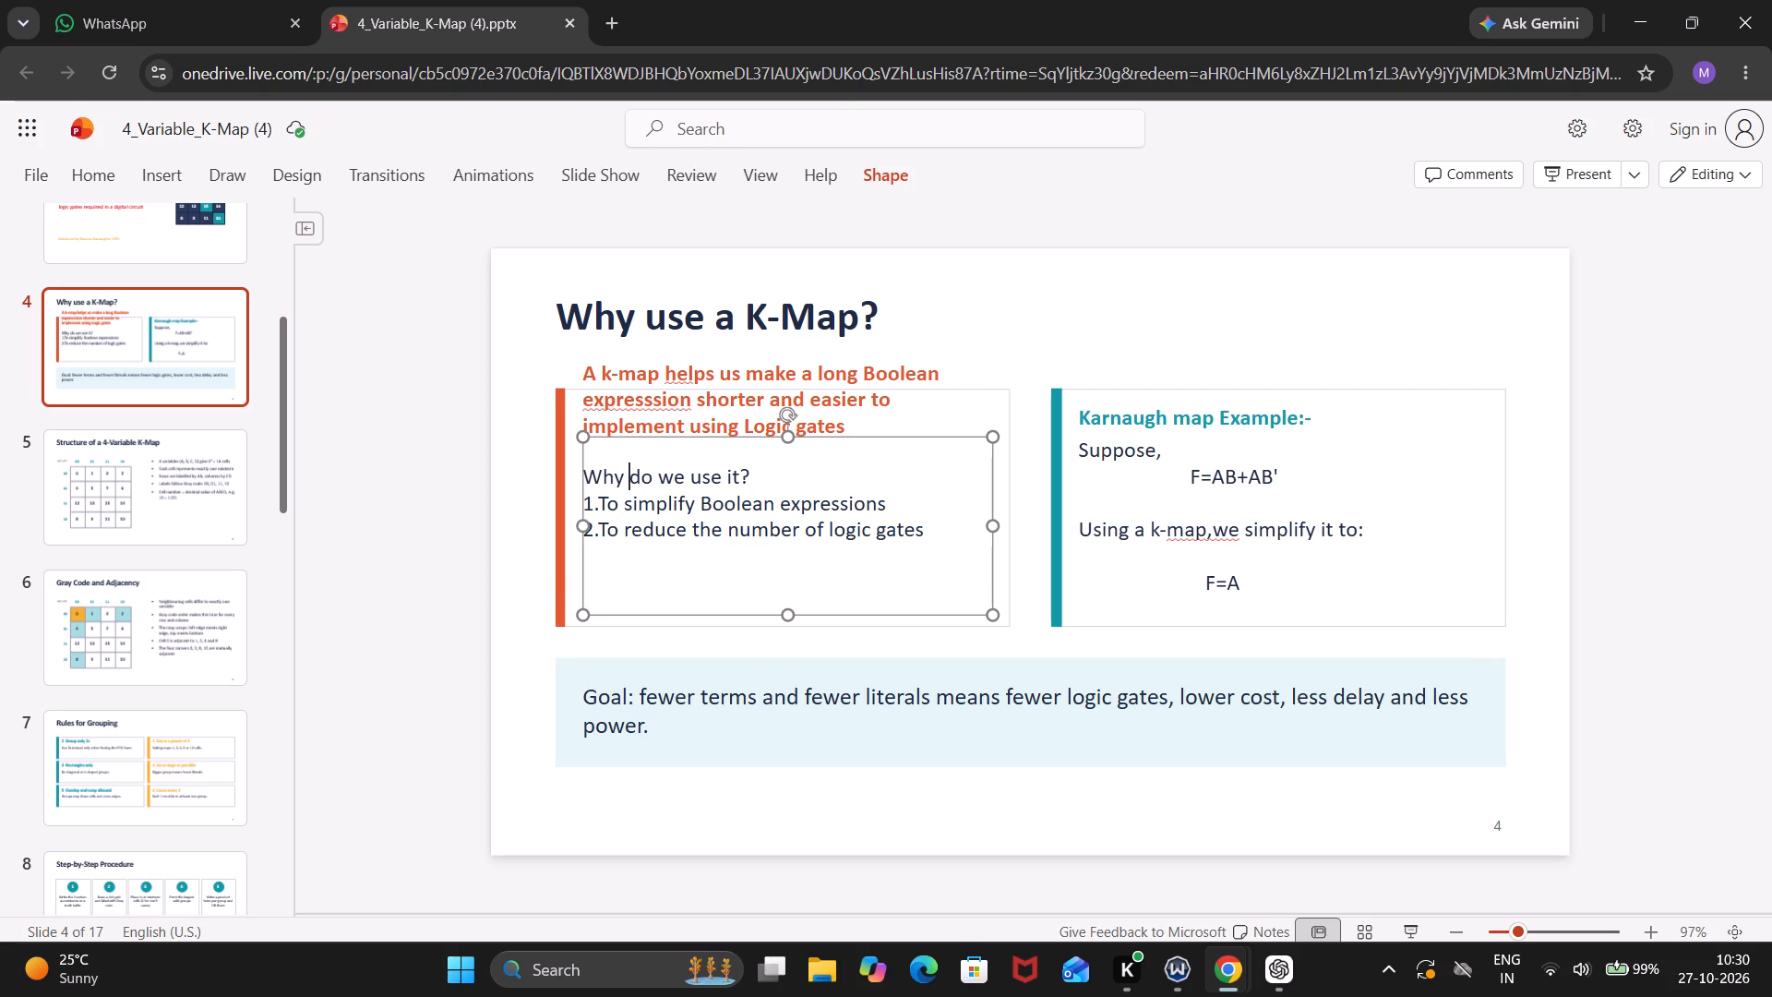
pyautogui.click(789, 438)
pyautogui.moveTo(789, 438); pyautogui.dragTo(787, 467)
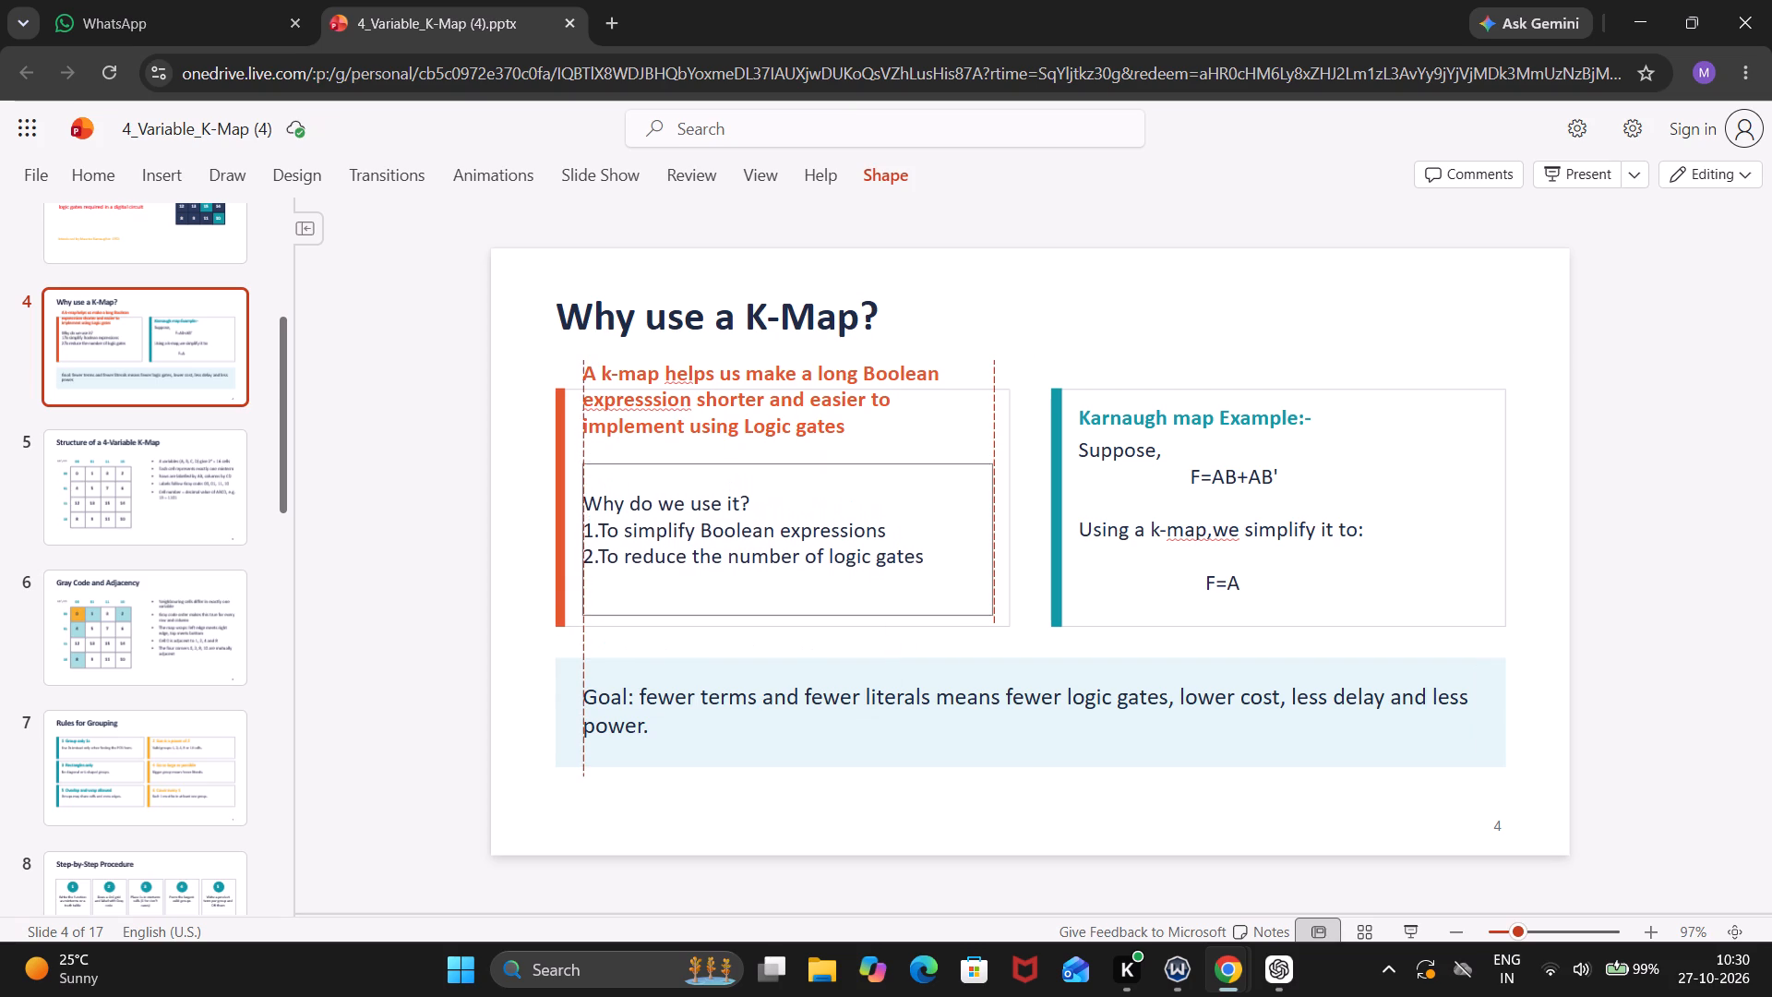
pyautogui.moveTo(787, 467); pyautogui.dragTo(787, 484)
# Extend the orange "A k-map helps us" heading's text box downward and lower its top edge so the text fits inside the orange-edged box.
pyautogui.click(780, 430)
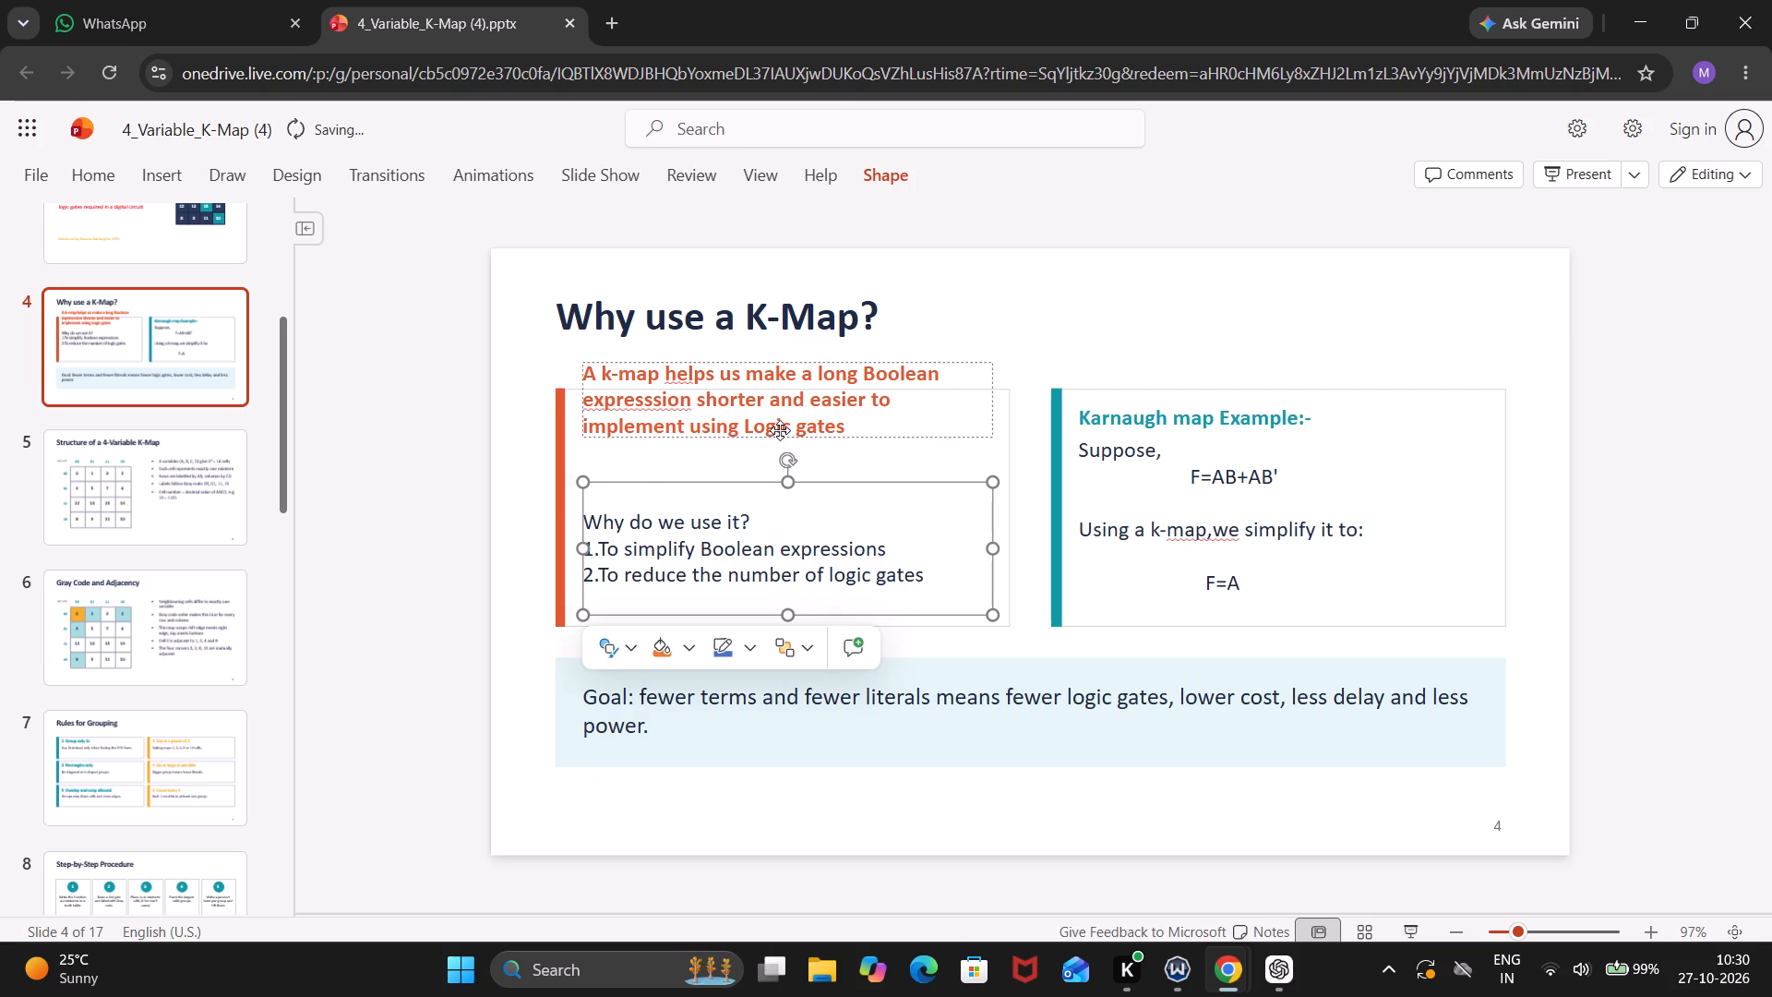
pyautogui.moveTo(788, 442); pyautogui.dragTo(788, 451)
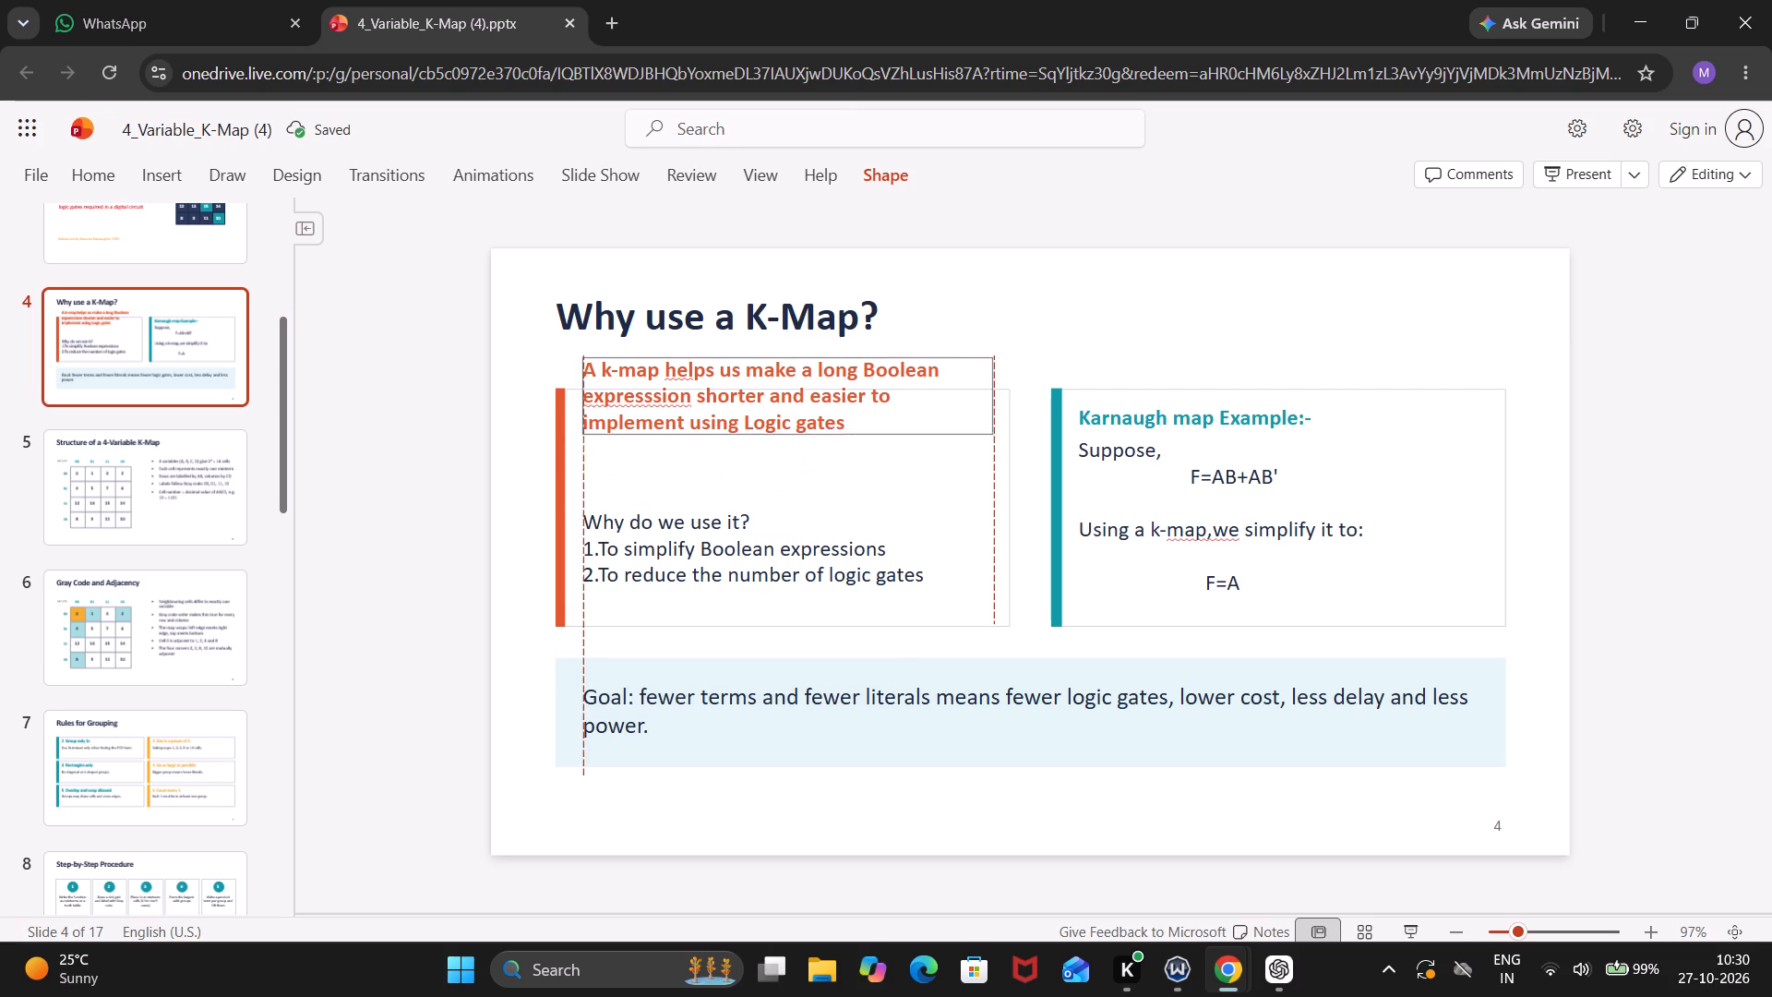
pyautogui.moveTo(788, 451); pyautogui.dragTo(789, 482)
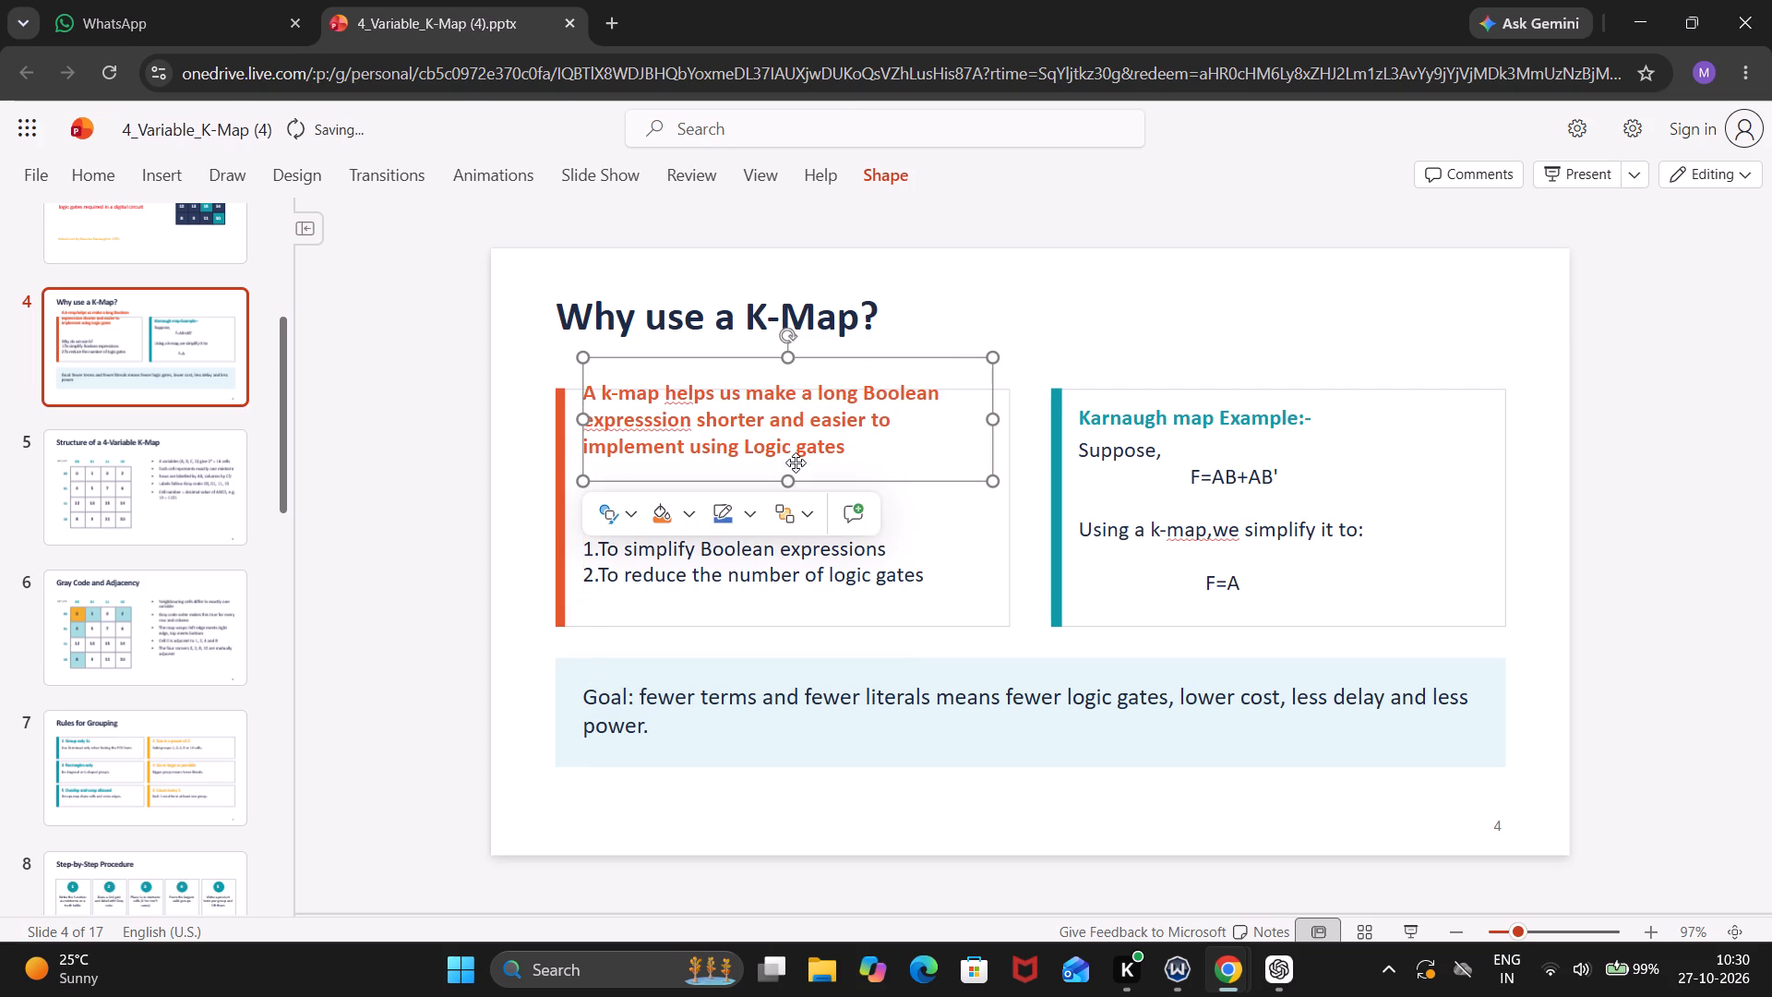
pyautogui.moveTo(784, 361); pyautogui.dragTo(785, 403)
pyautogui.click(949, 553)
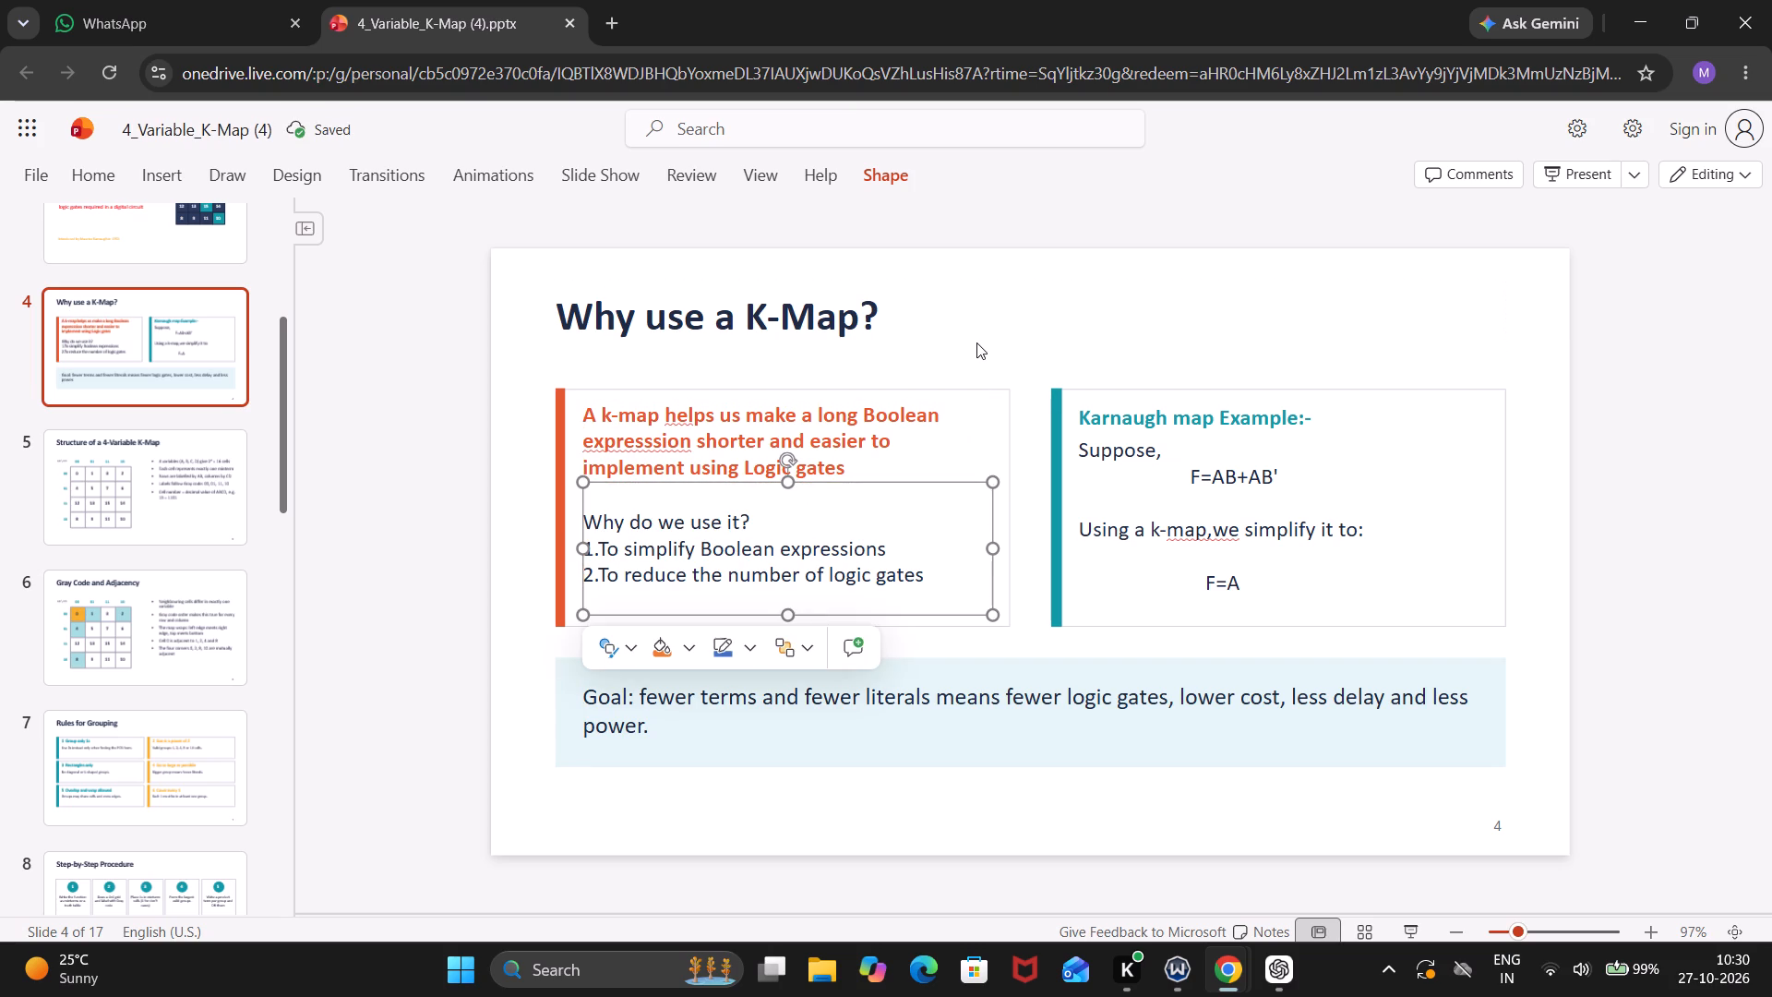
pyautogui.click(976, 342)
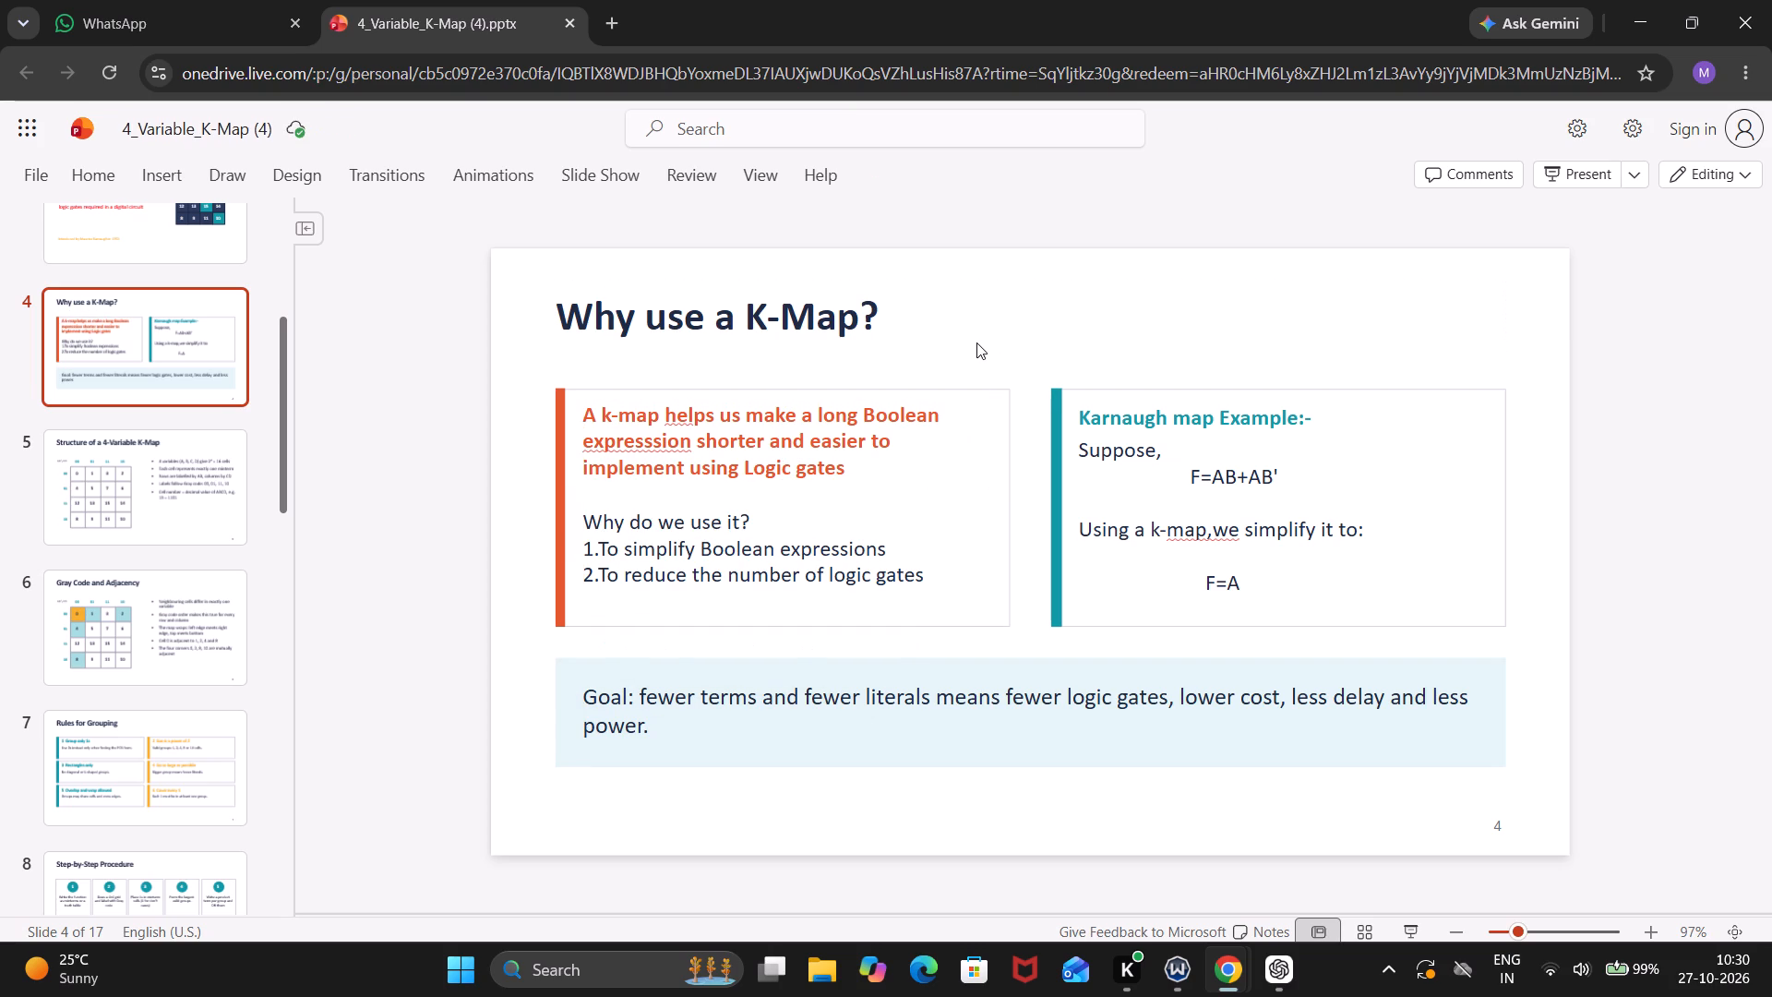
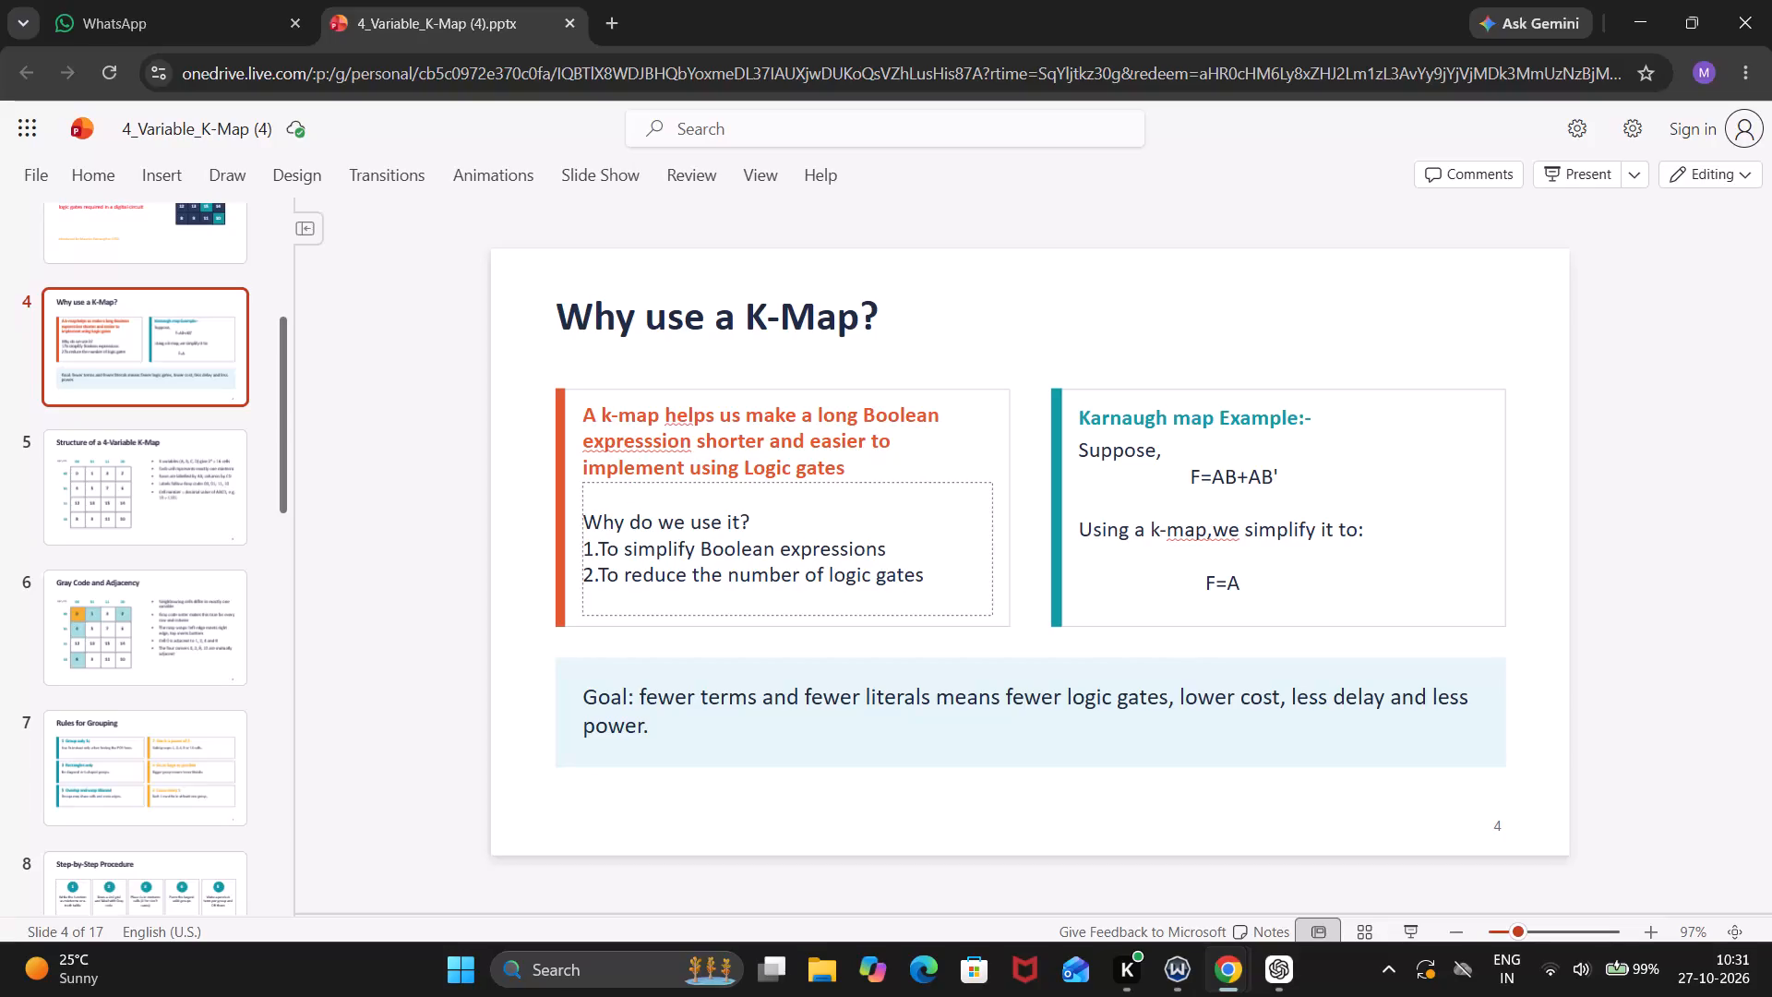
# Replace "easier to" with "reduce the number of" in the orange "A k-map helps us" heading on slide 4.
pyautogui.click(888, 427)
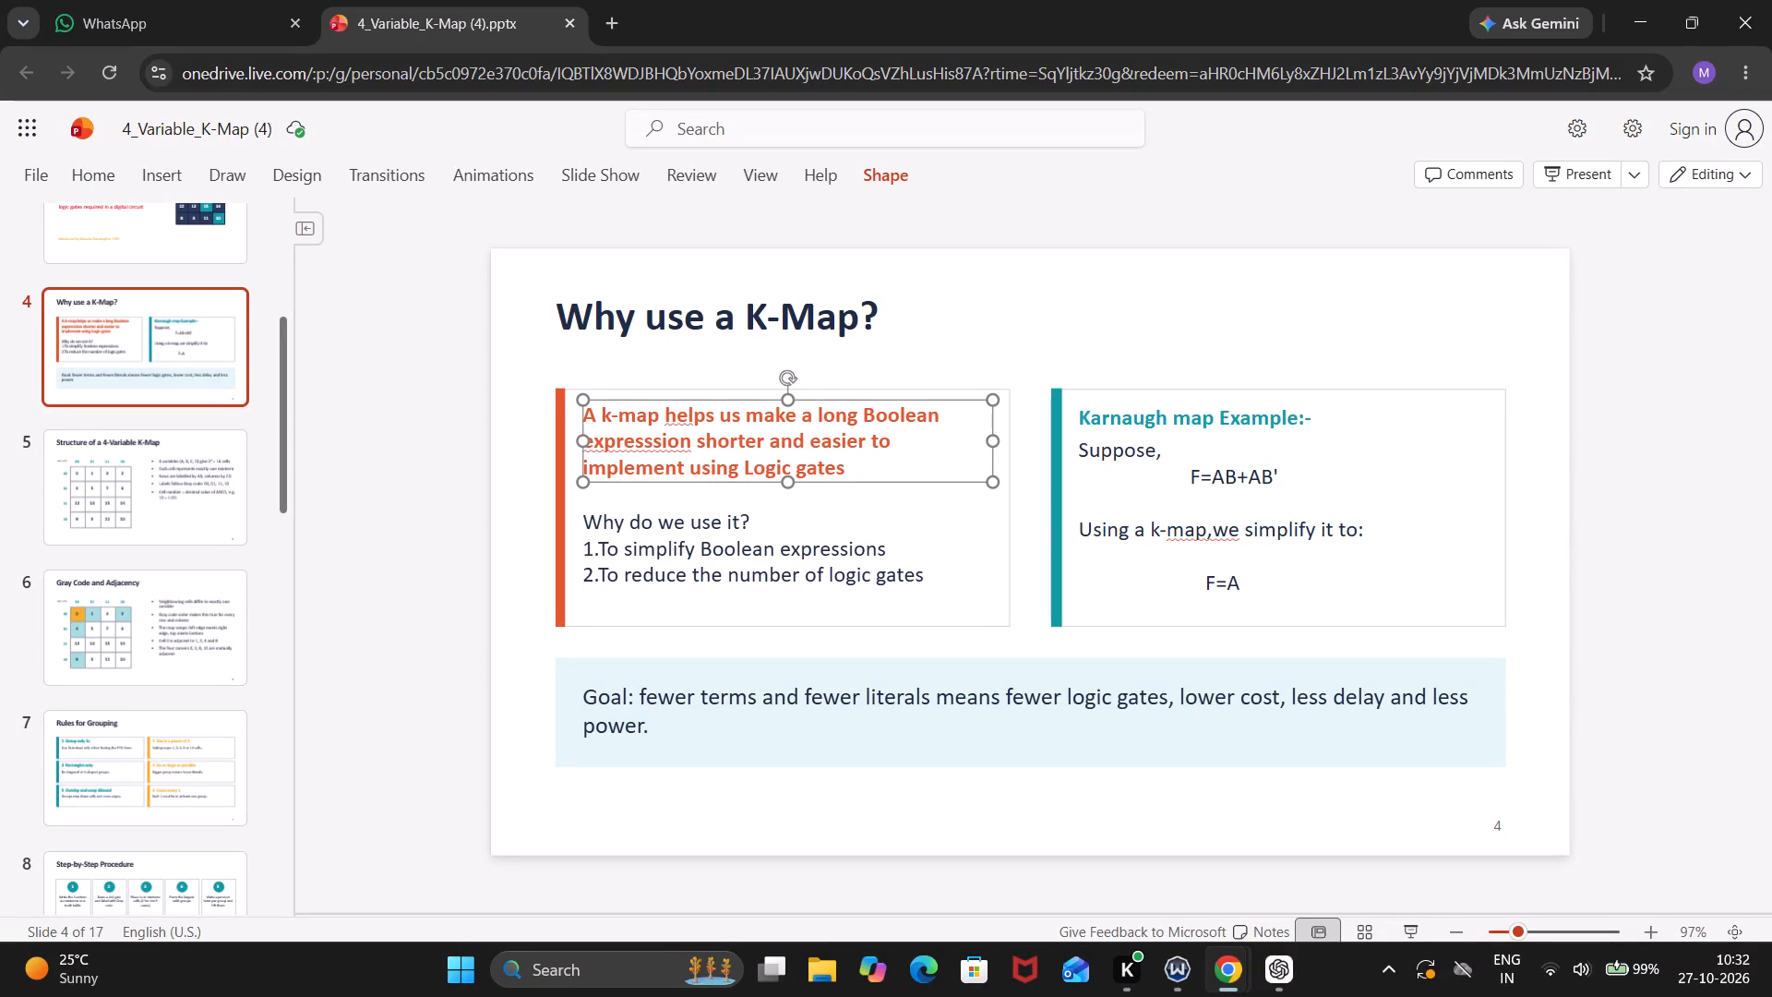
pyautogui.click(903, 445)
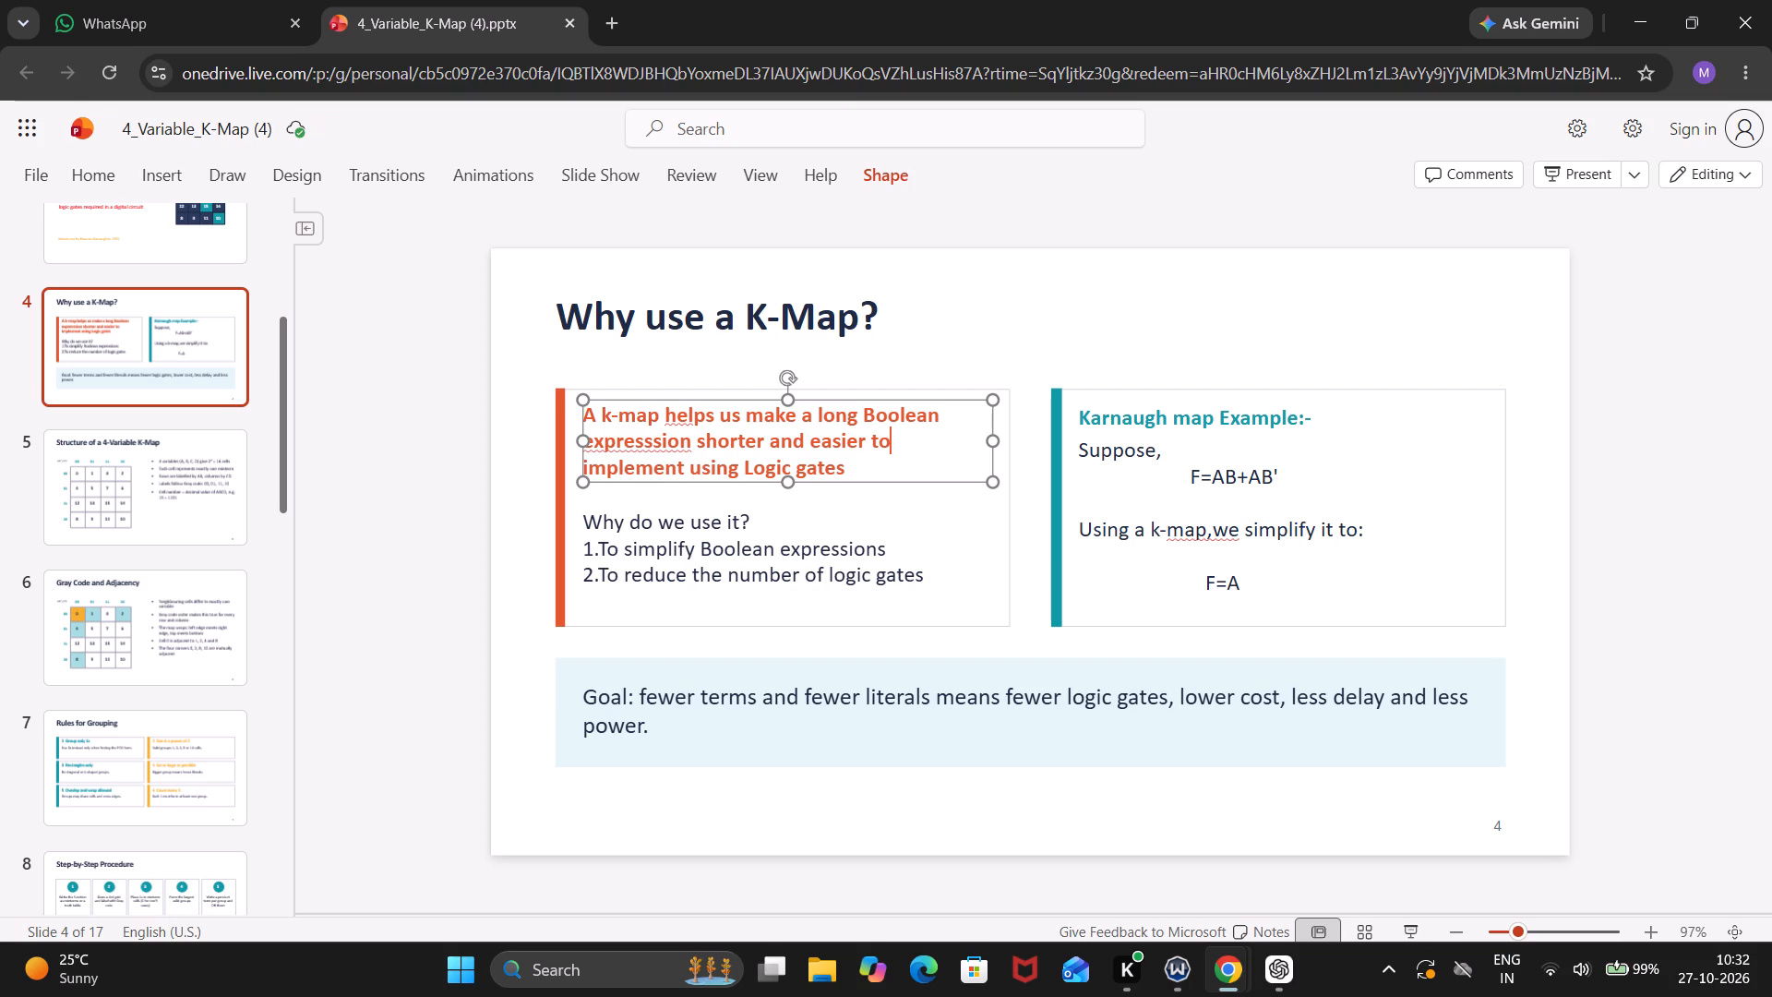
pyautogui.click(860, 467)
pyautogui.click(901, 429)
pyautogui.press('BackSpace')
pyautogui.press('BackSpace')
pyautogui.press('BackSpace')
pyautogui.press('BackSpace')
pyautogui.press('BackSpace')
pyautogui.press('BackSpace')
pyautogui.press('BackSpace')
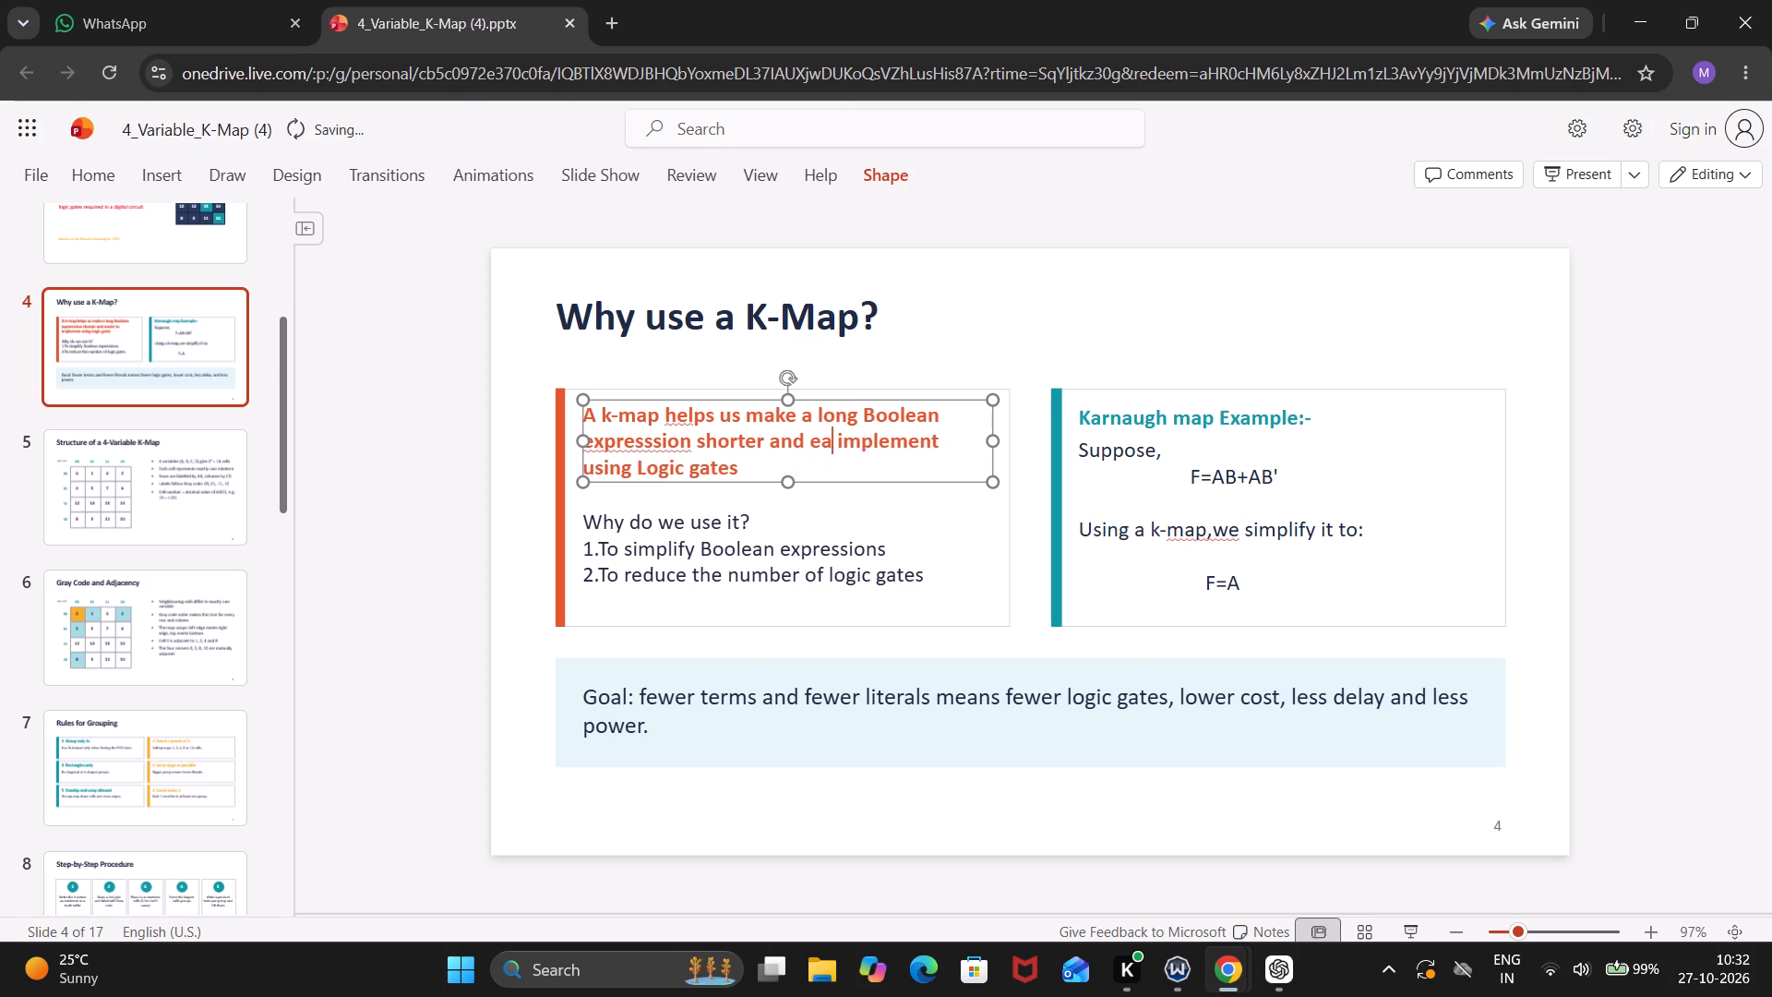
pyautogui.press('BackSpace')
pyautogui.press('BackSpace')
pyautogui.write('reduce')
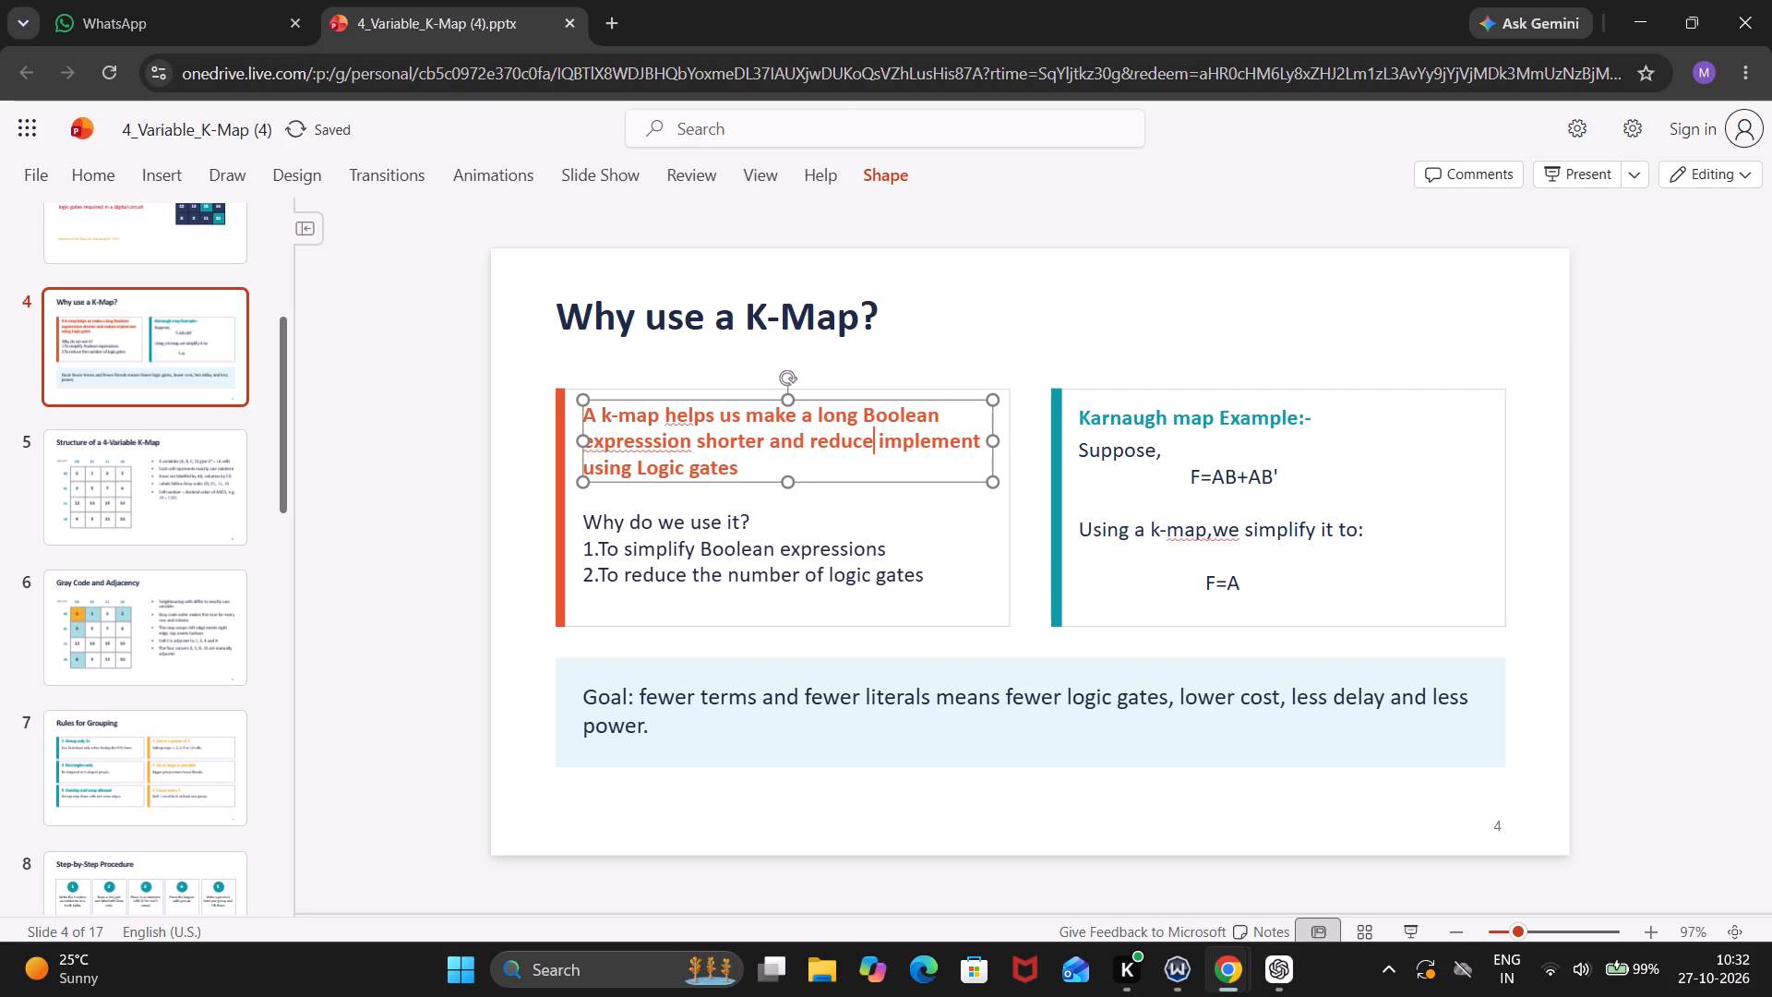
pyautogui.press('space')
pyautogui.write('the')
pyautogui.press('space')
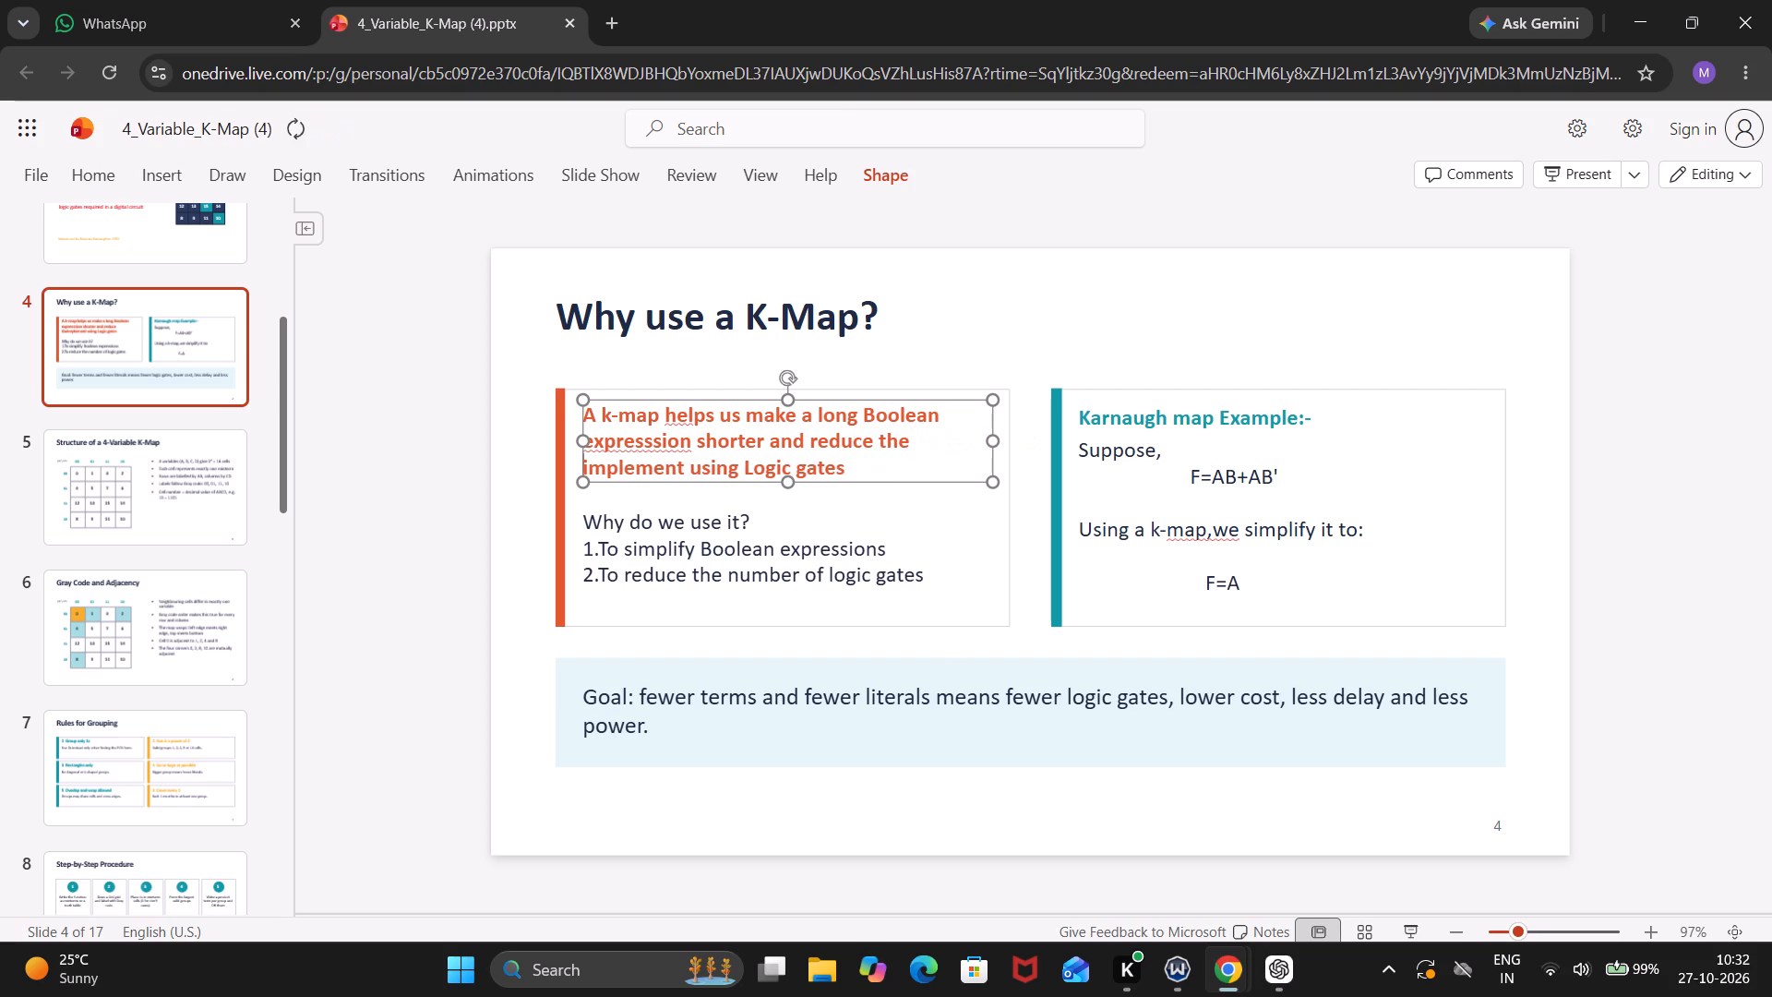
pyautogui.write('num')
pyautogui.write('ber')
pyautogui.press('space')
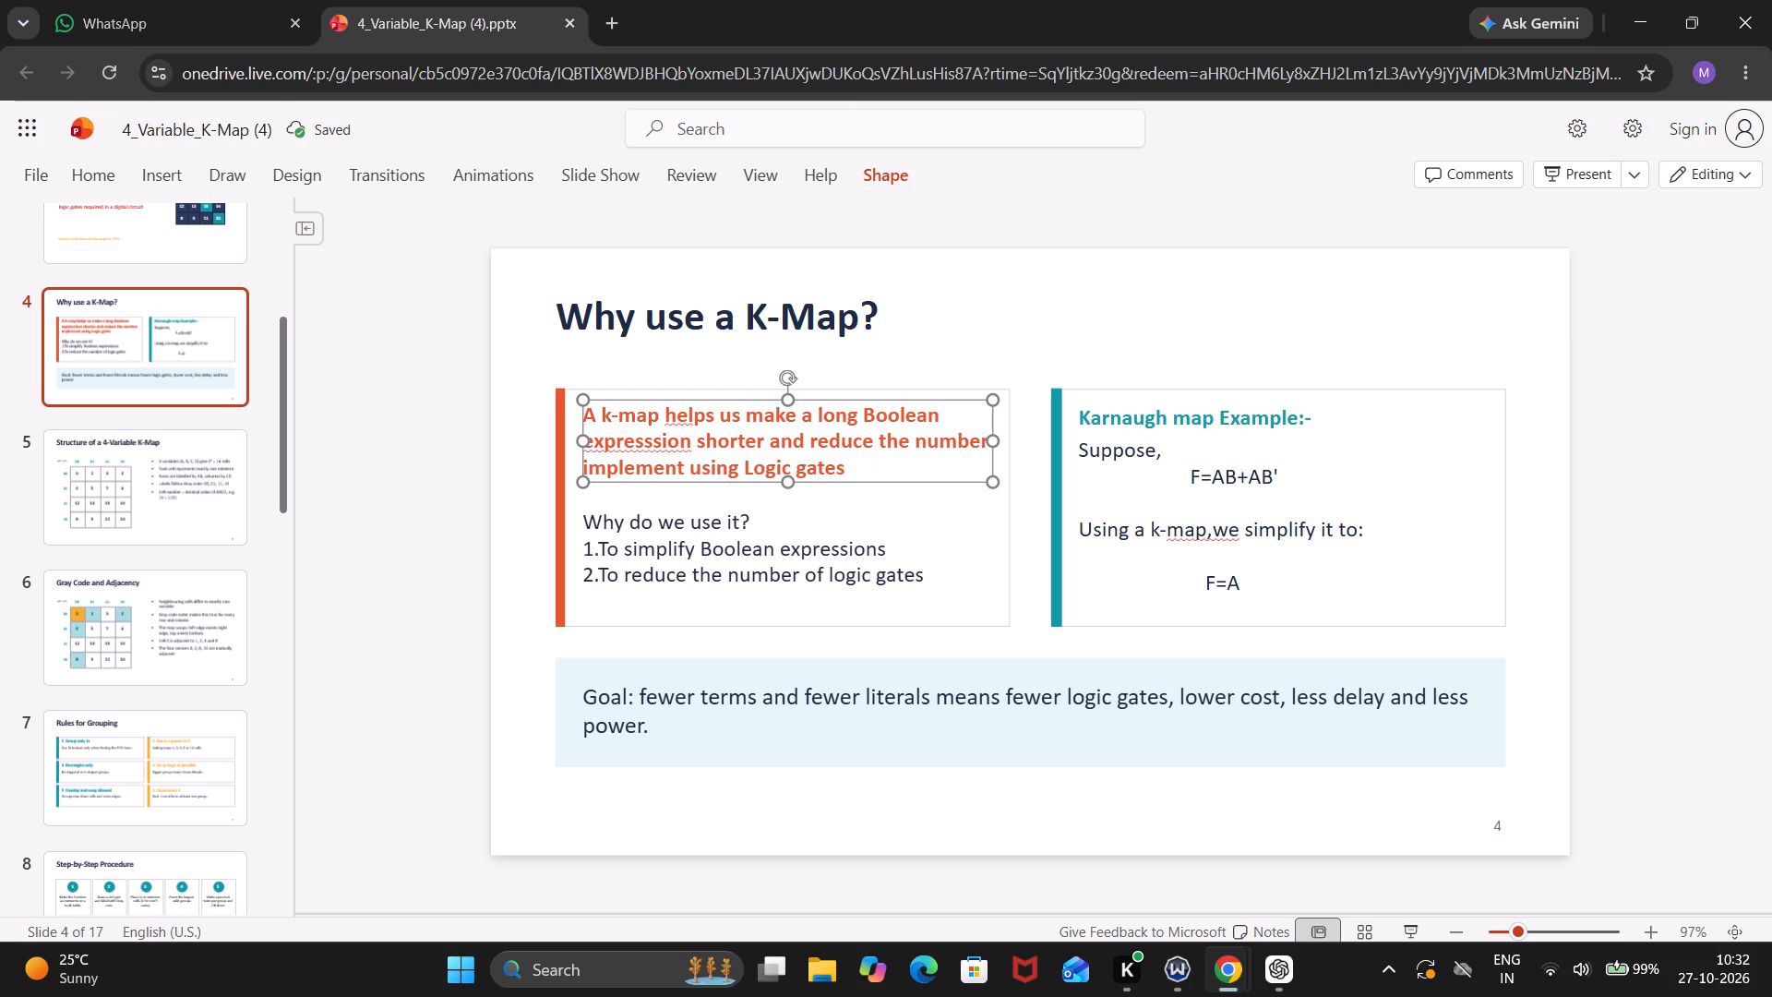
pyautogui.write('of')
pyautogui.press('space')
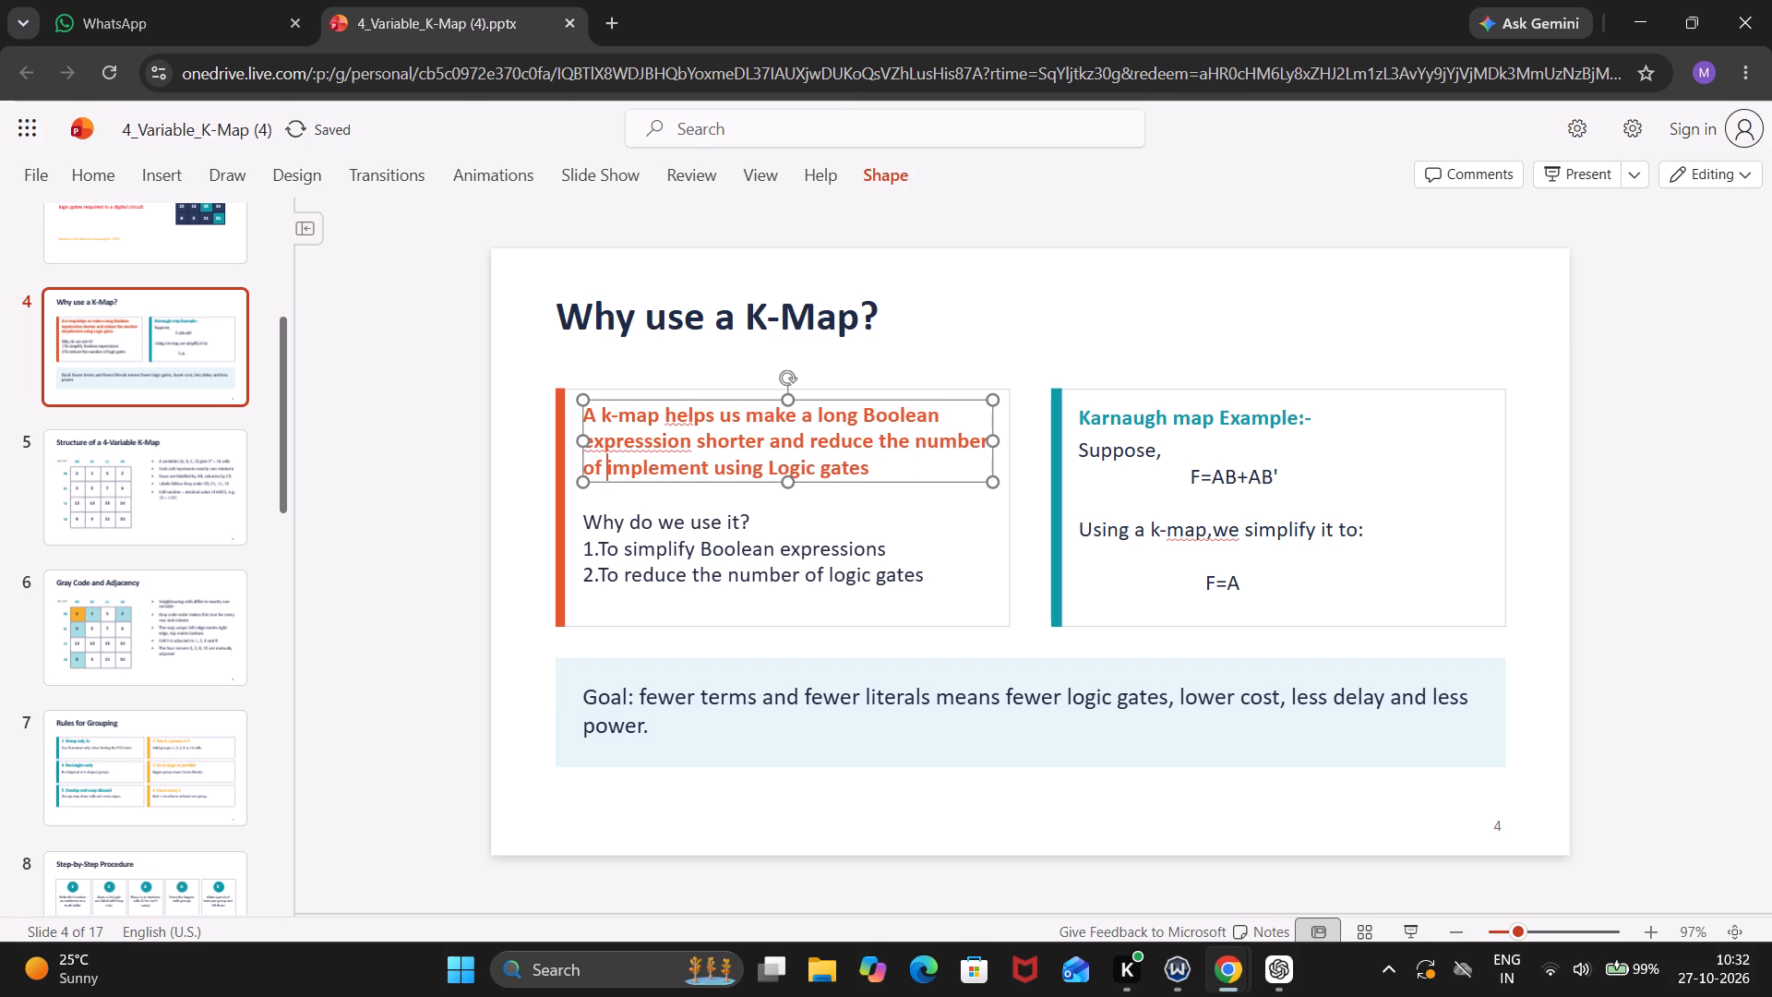
# Delete "implement using" before "Logic gates" in the orange heading.
pyautogui.click(765, 469)
pyautogui.press('BackSpace')
pyautogui.press('BackSpace')
pyautogui.press('BackSpace')
pyautogui.press('BackSpace')
pyautogui.press('BackSpace')
pyautogui.press('BackSpace')
pyautogui.press('BackSpace')
pyautogui.press('BackSpace')
pyautogui.press('BackSpace')
pyautogui.press('BackSpace')
pyautogui.press('BackSpace')
pyautogui.press('BackSpace')
pyautogui.press('BackSpace')
pyautogui.press('BackSpace')
pyautogui.press('BackSpace')
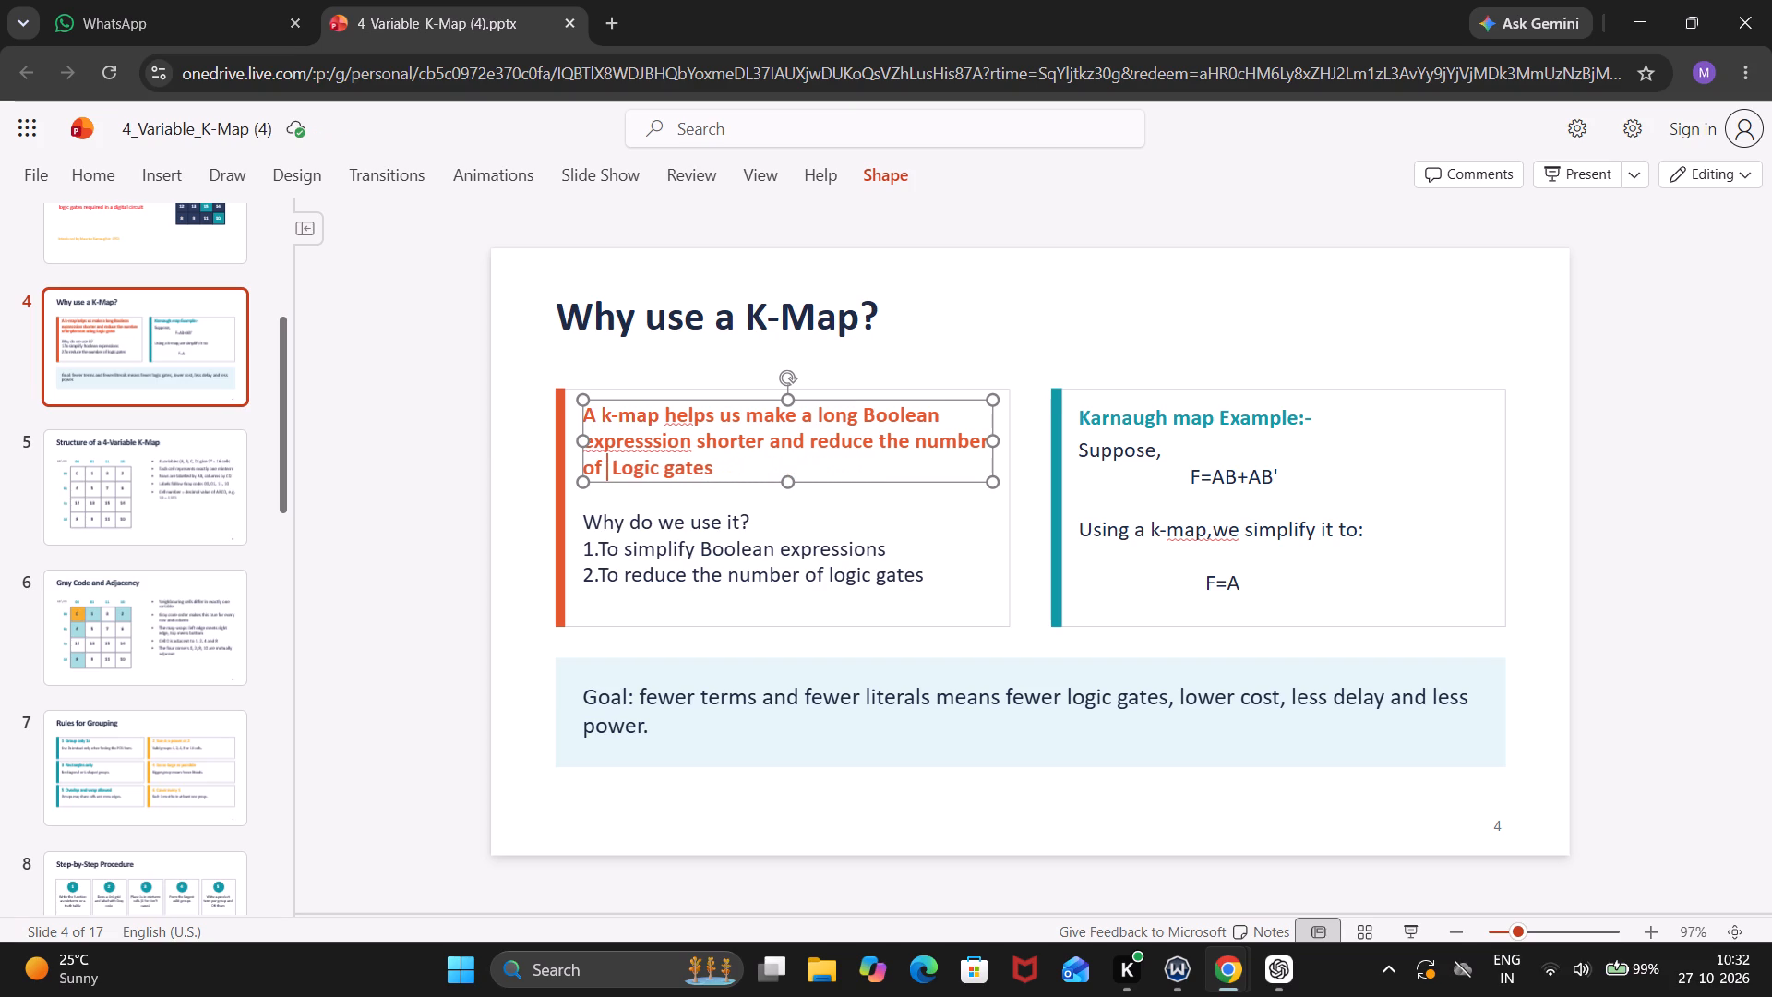
pyautogui.click(723, 468)
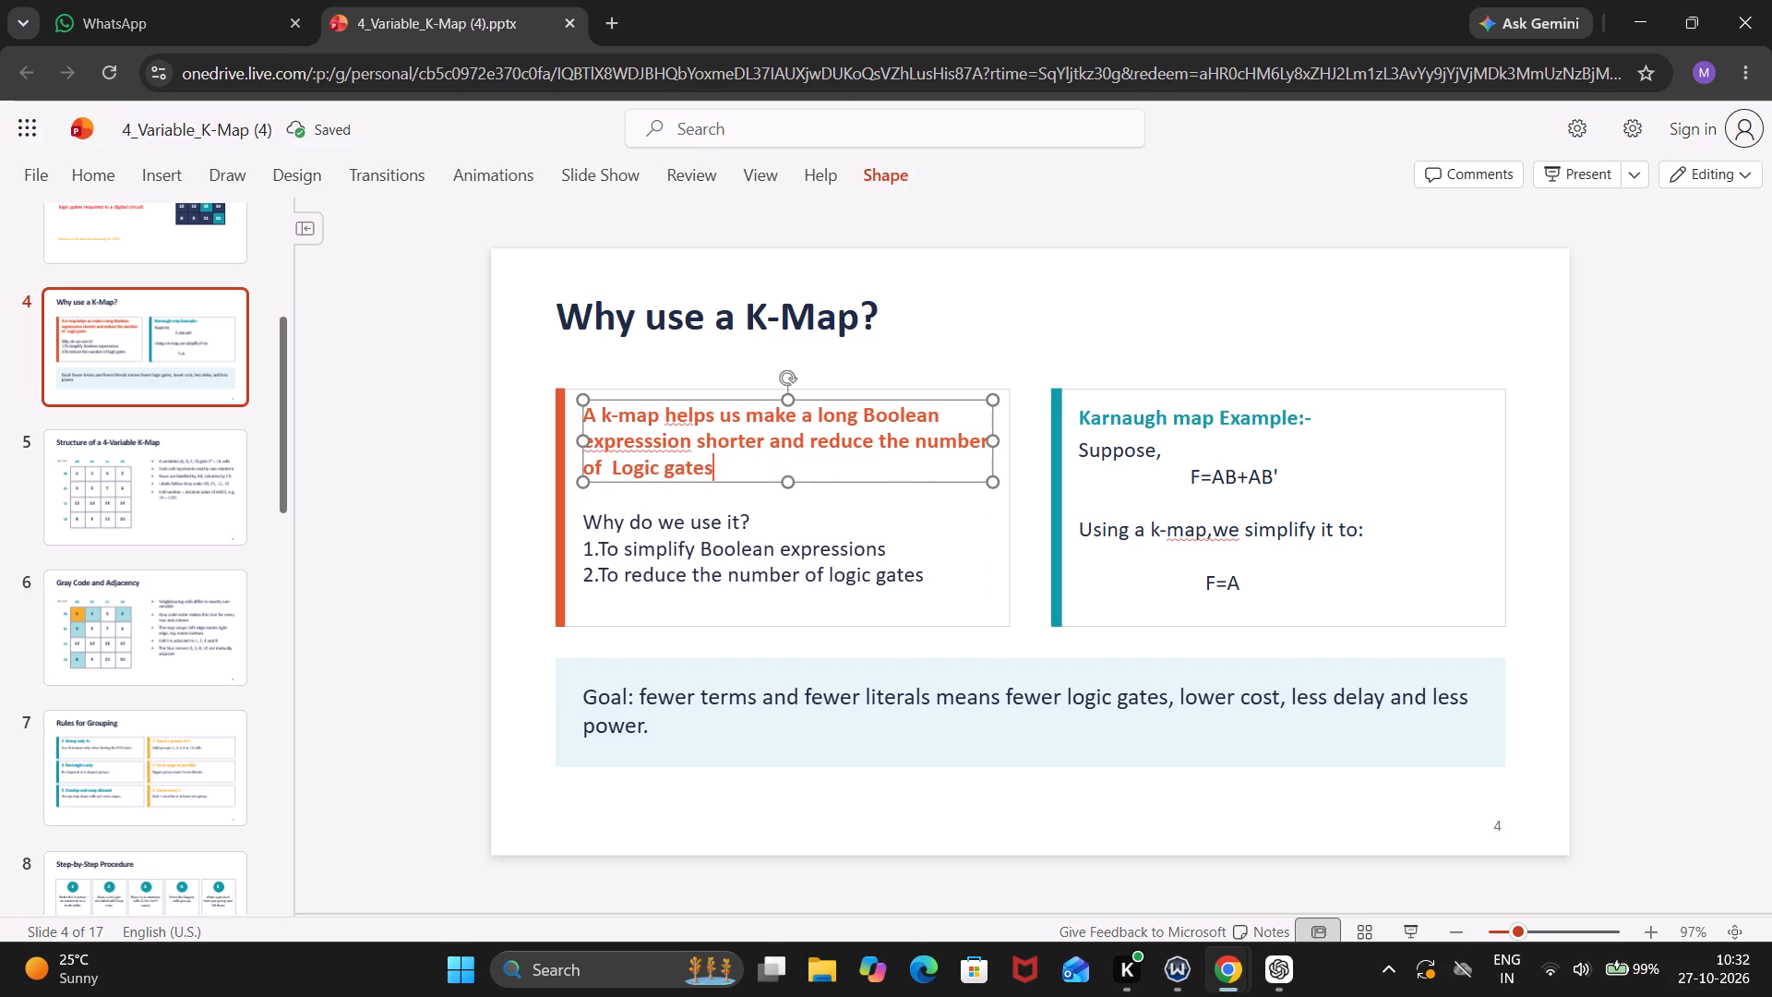
pyautogui.press('space')
pyautogui.write('req')
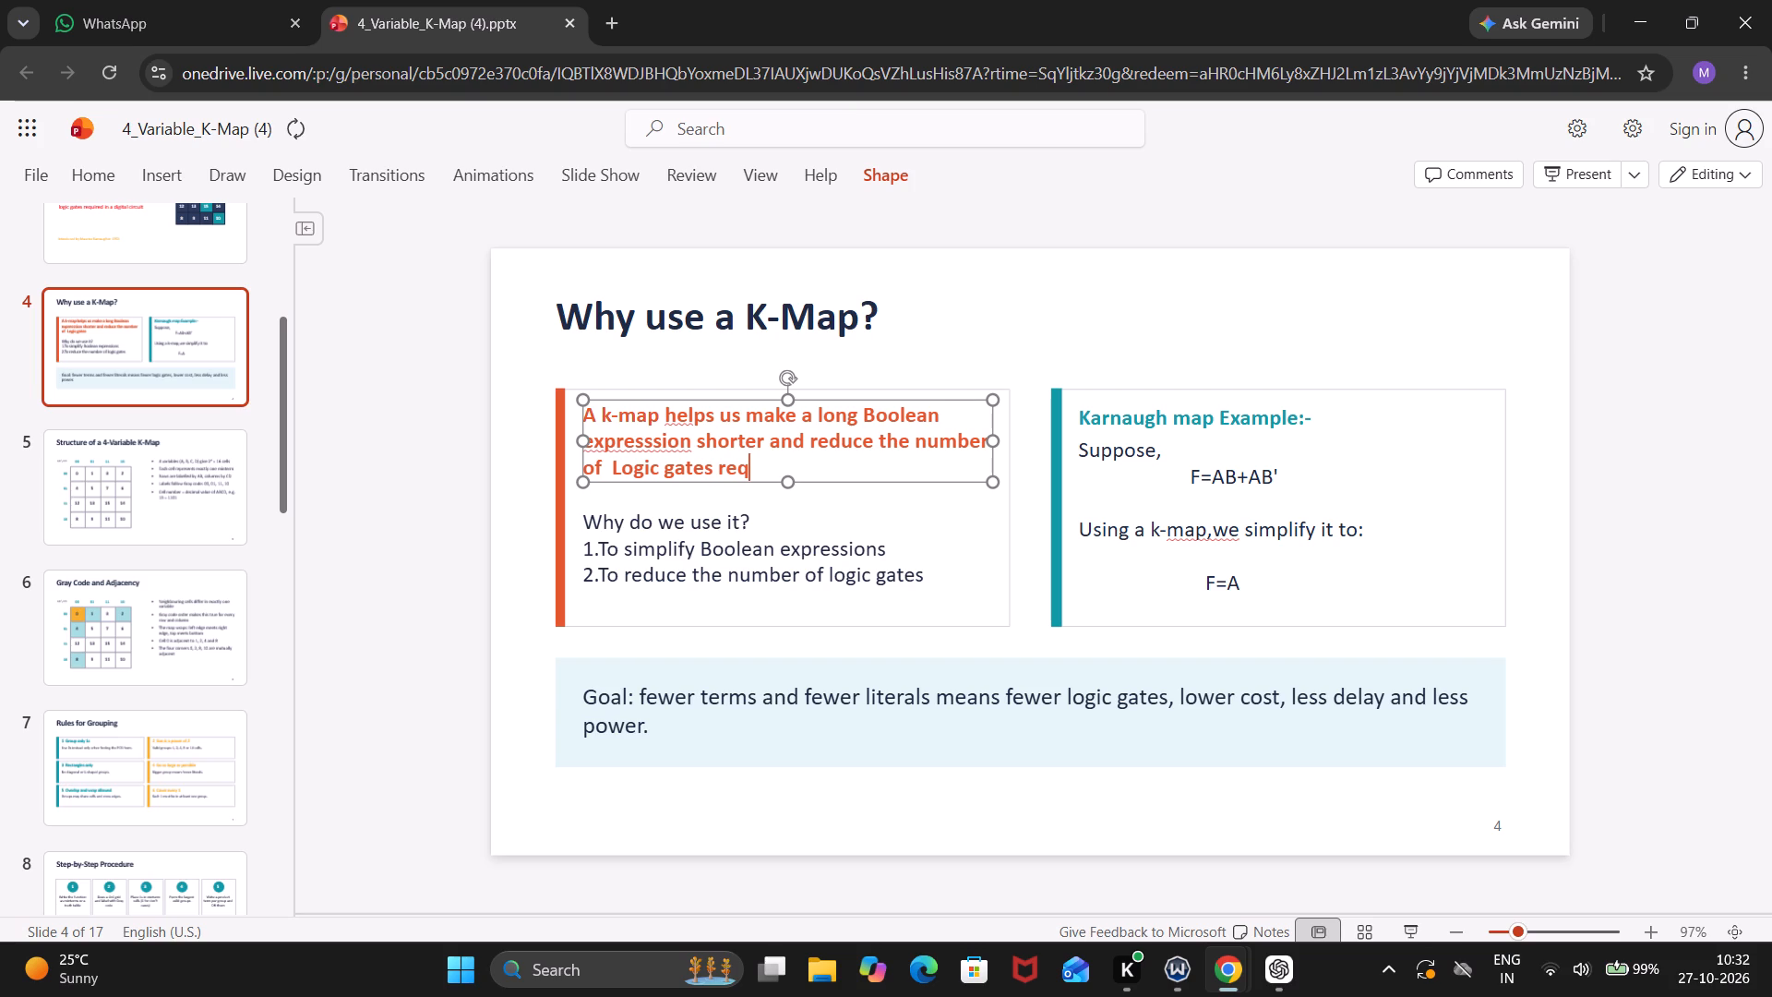
pyautogui.write('uired')
pyautogui.press('space')
pyautogui.write('to')
pyautogui.press('space')
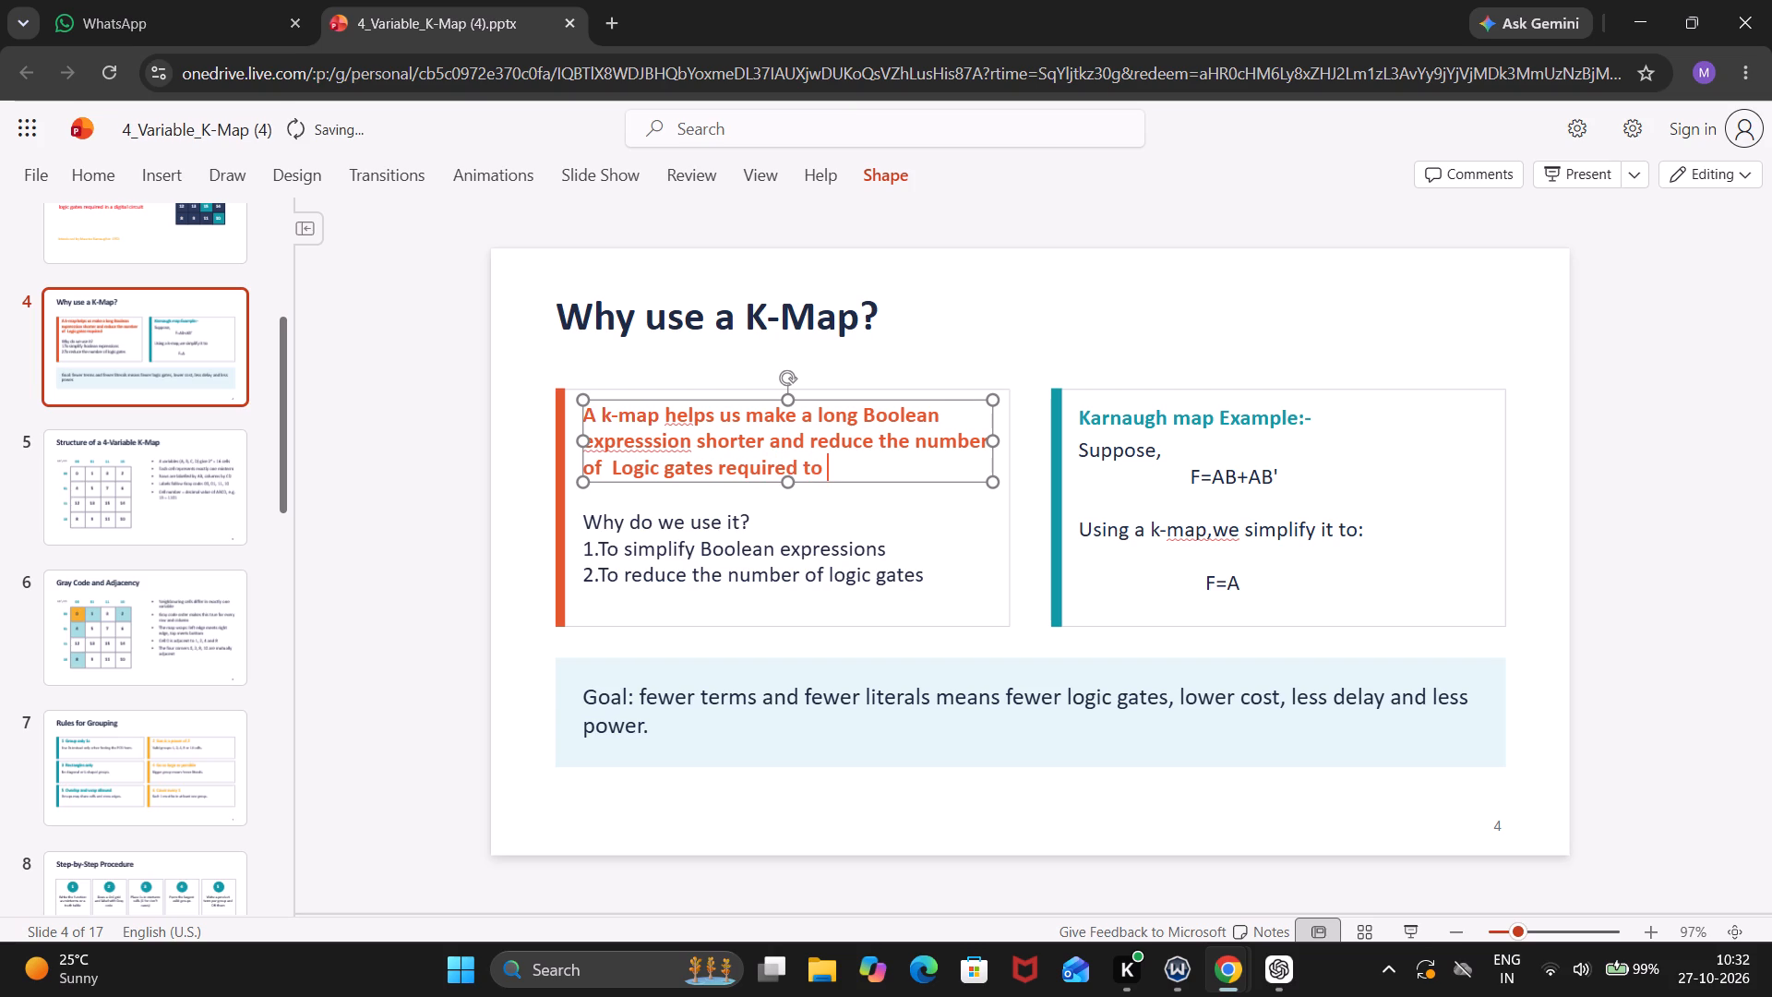
pyautogui.write('build')
pyautogui.press('space')
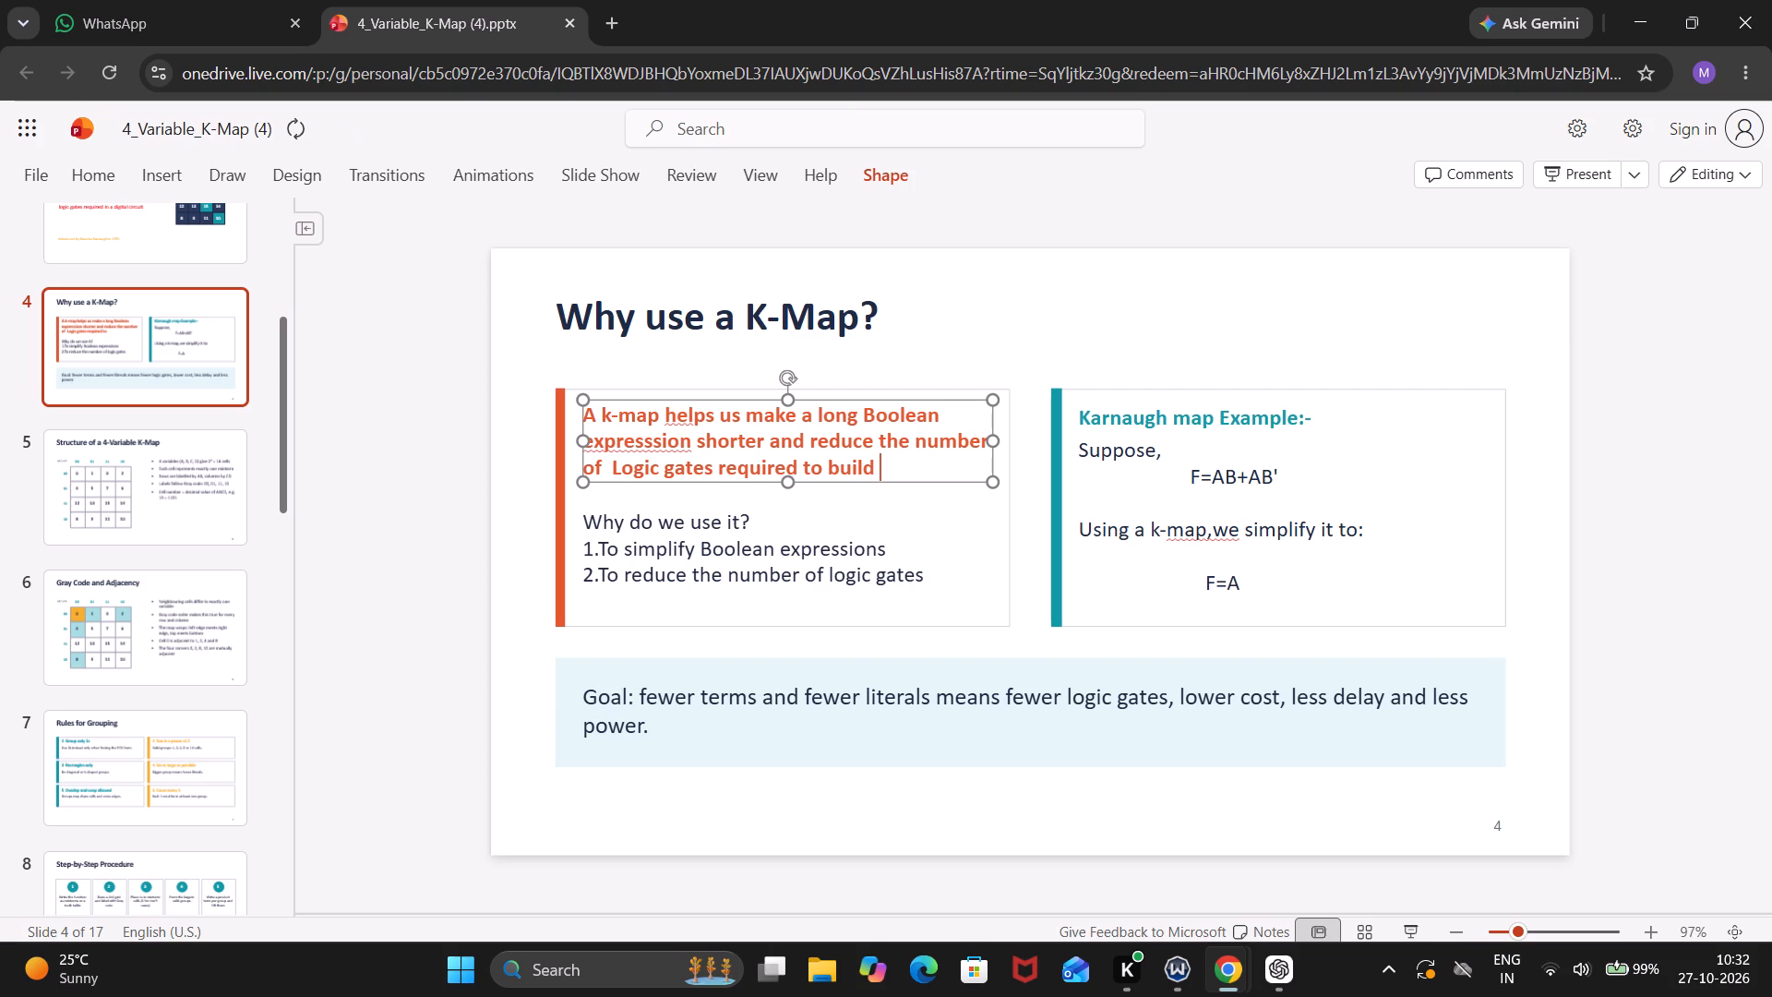
pyautogui.write('a digiy')
pyautogui.press('BackSpace')
pyautogui.write('tal')
pyautogui.press('space')
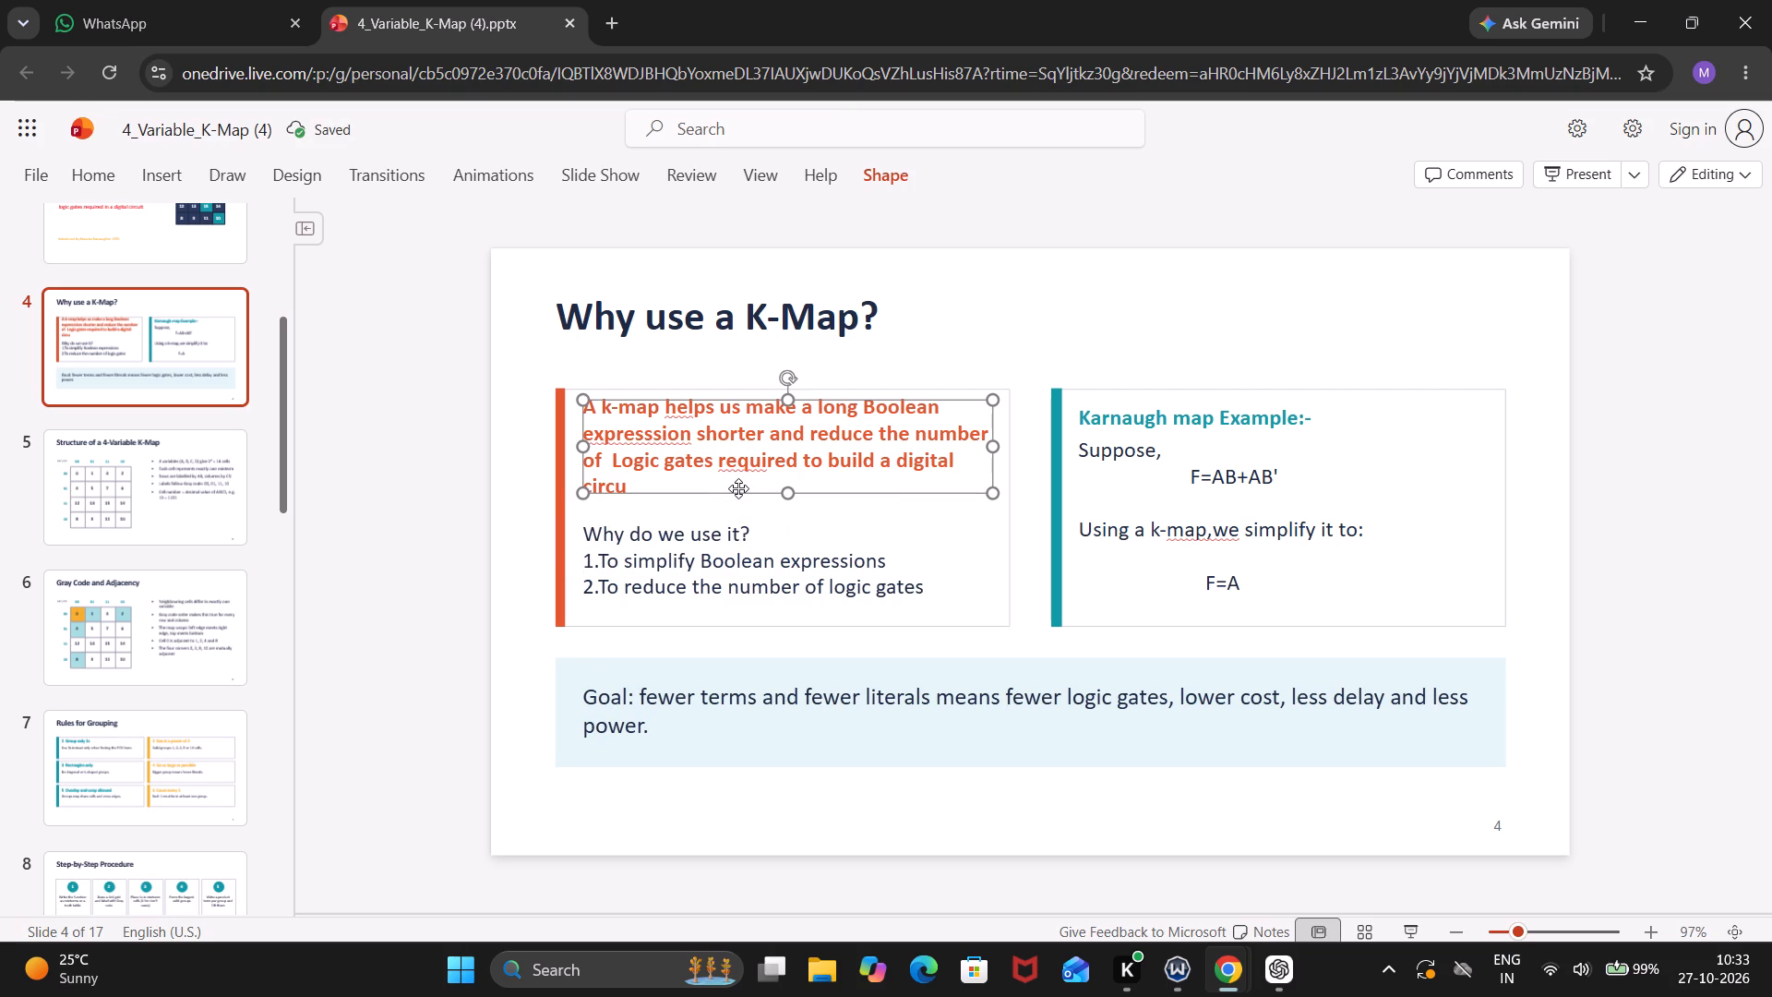
pyautogui.write('it')
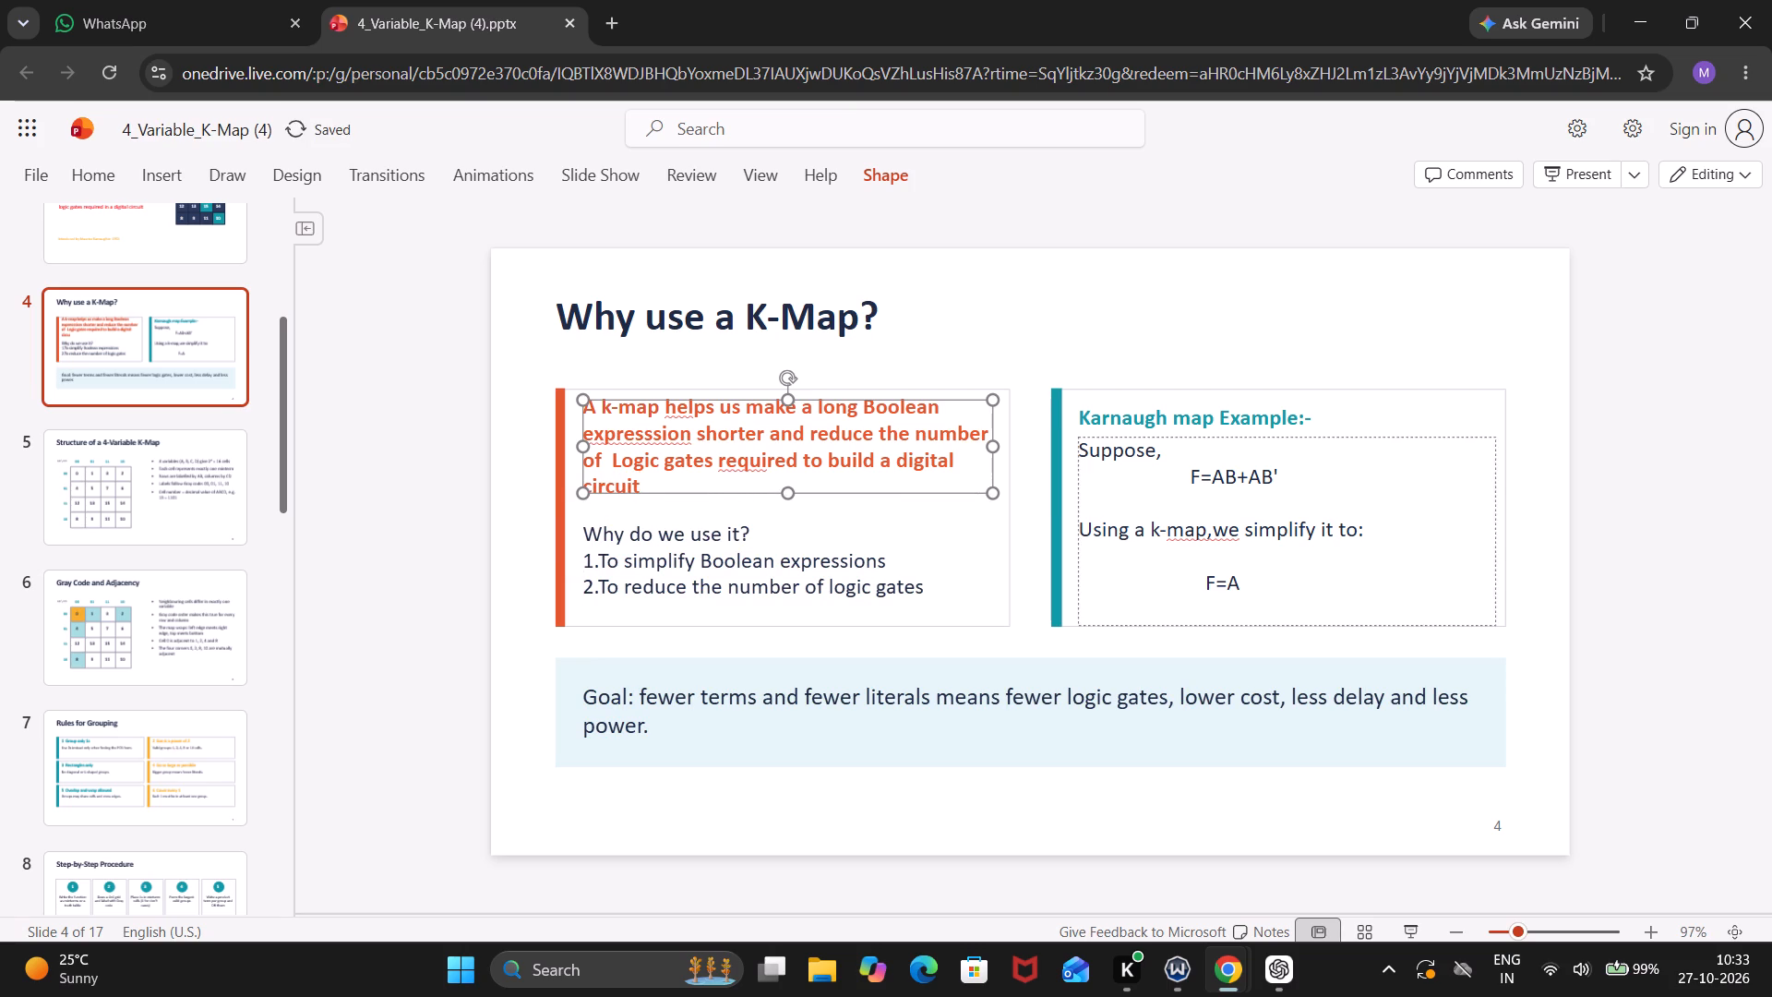
pyautogui.click(1144, 810)
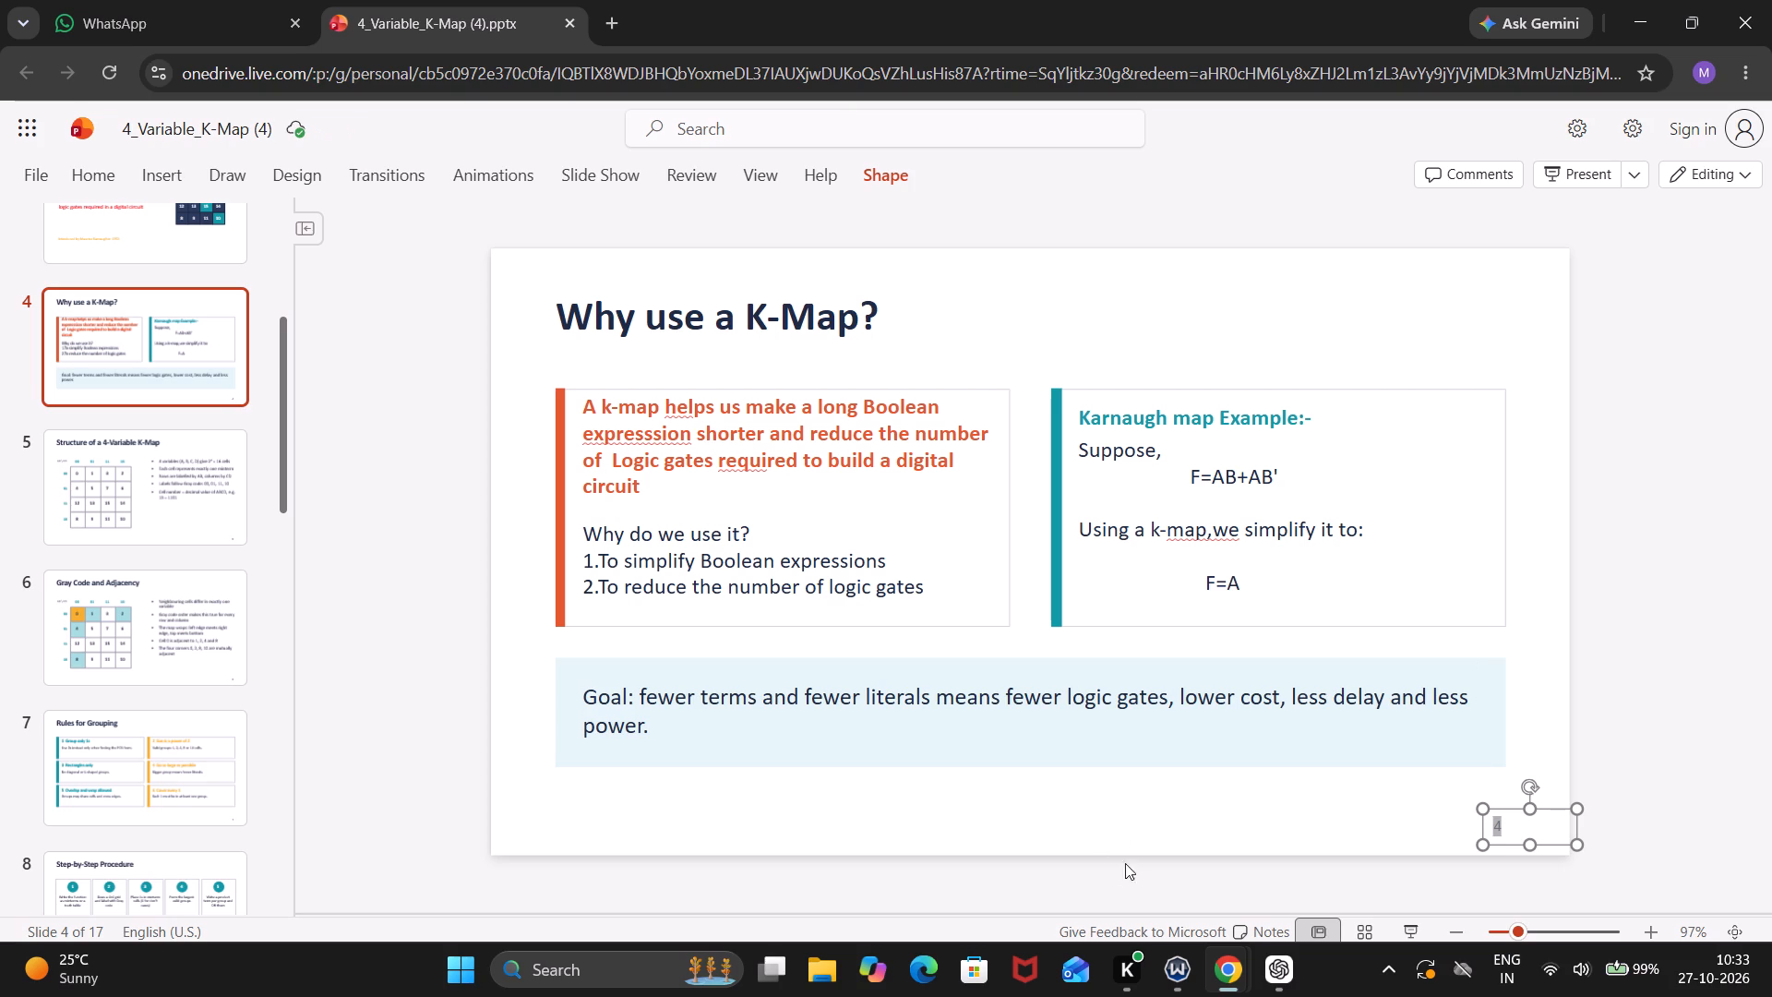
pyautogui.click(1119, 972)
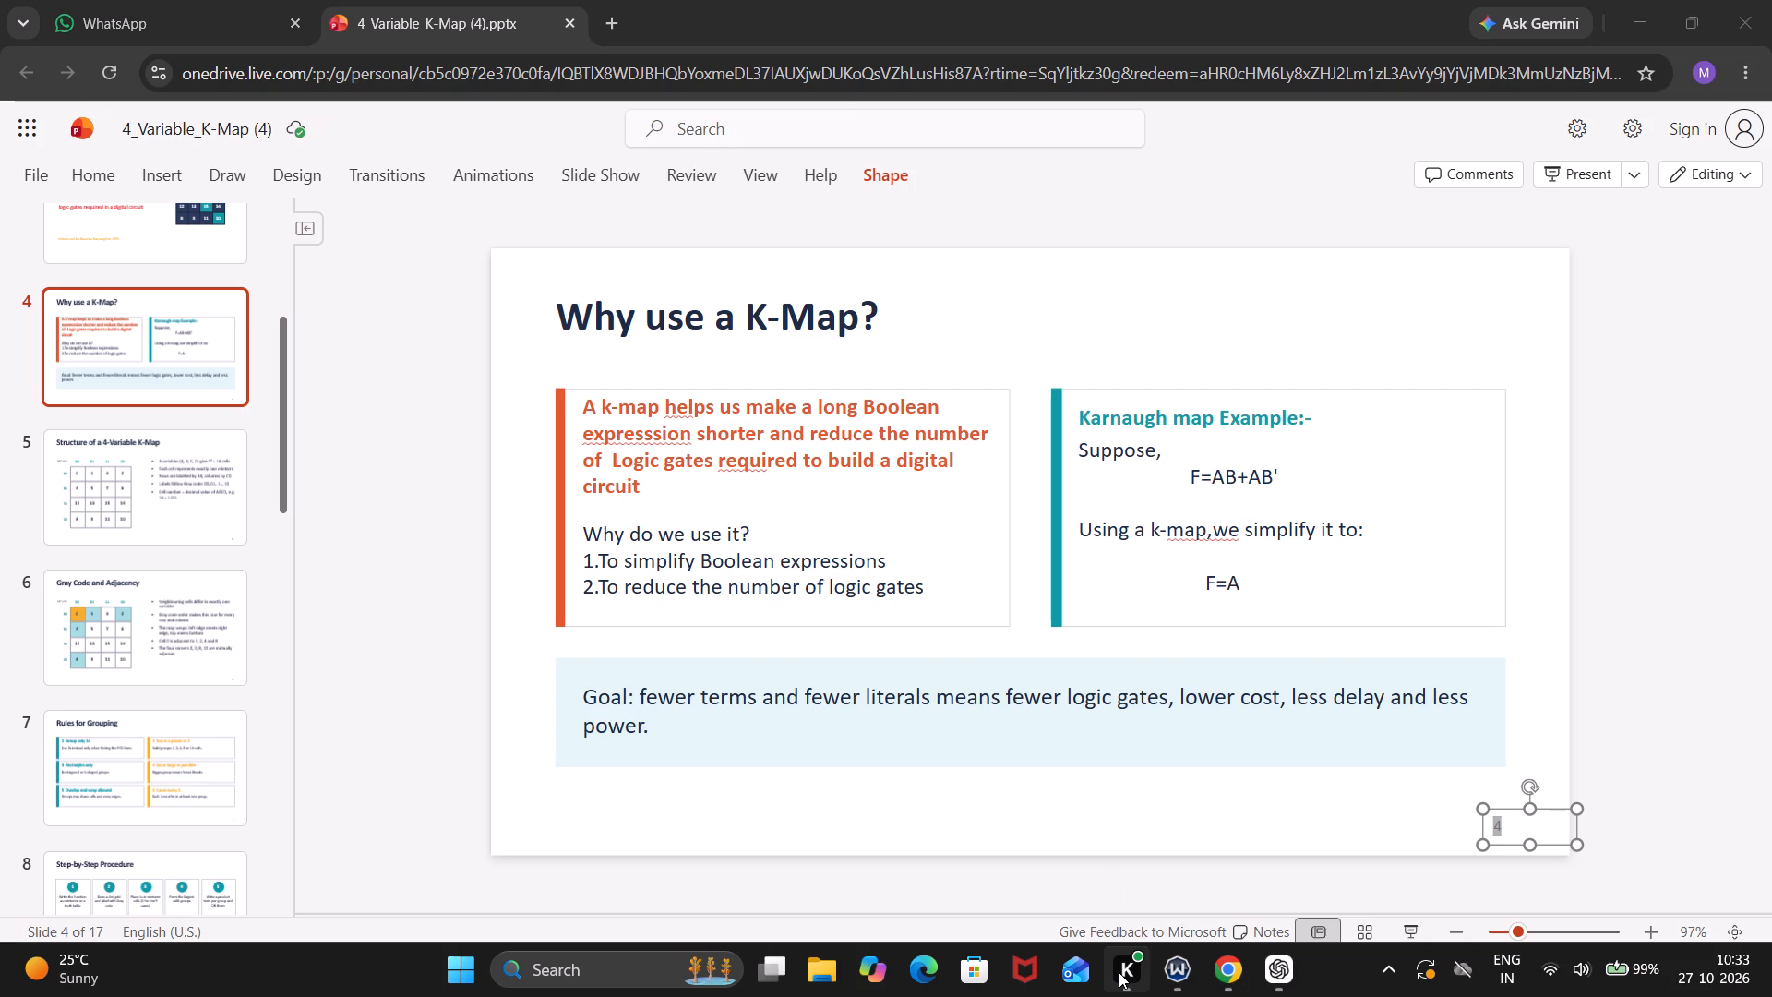
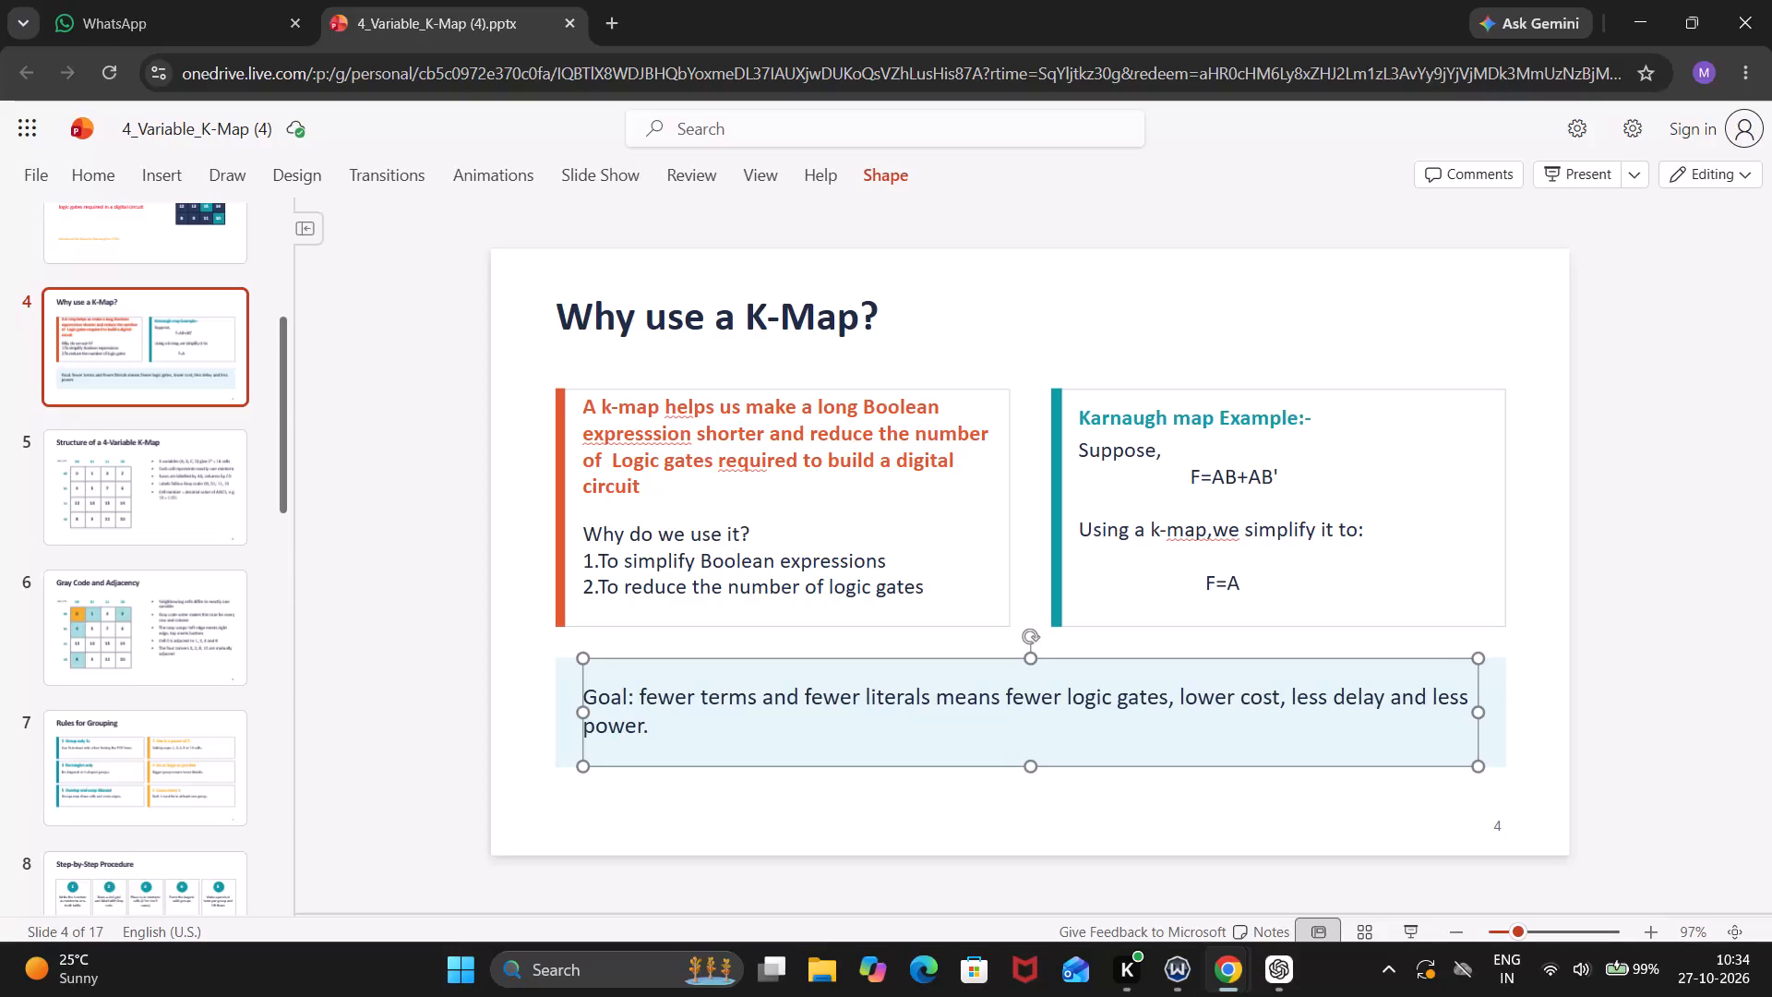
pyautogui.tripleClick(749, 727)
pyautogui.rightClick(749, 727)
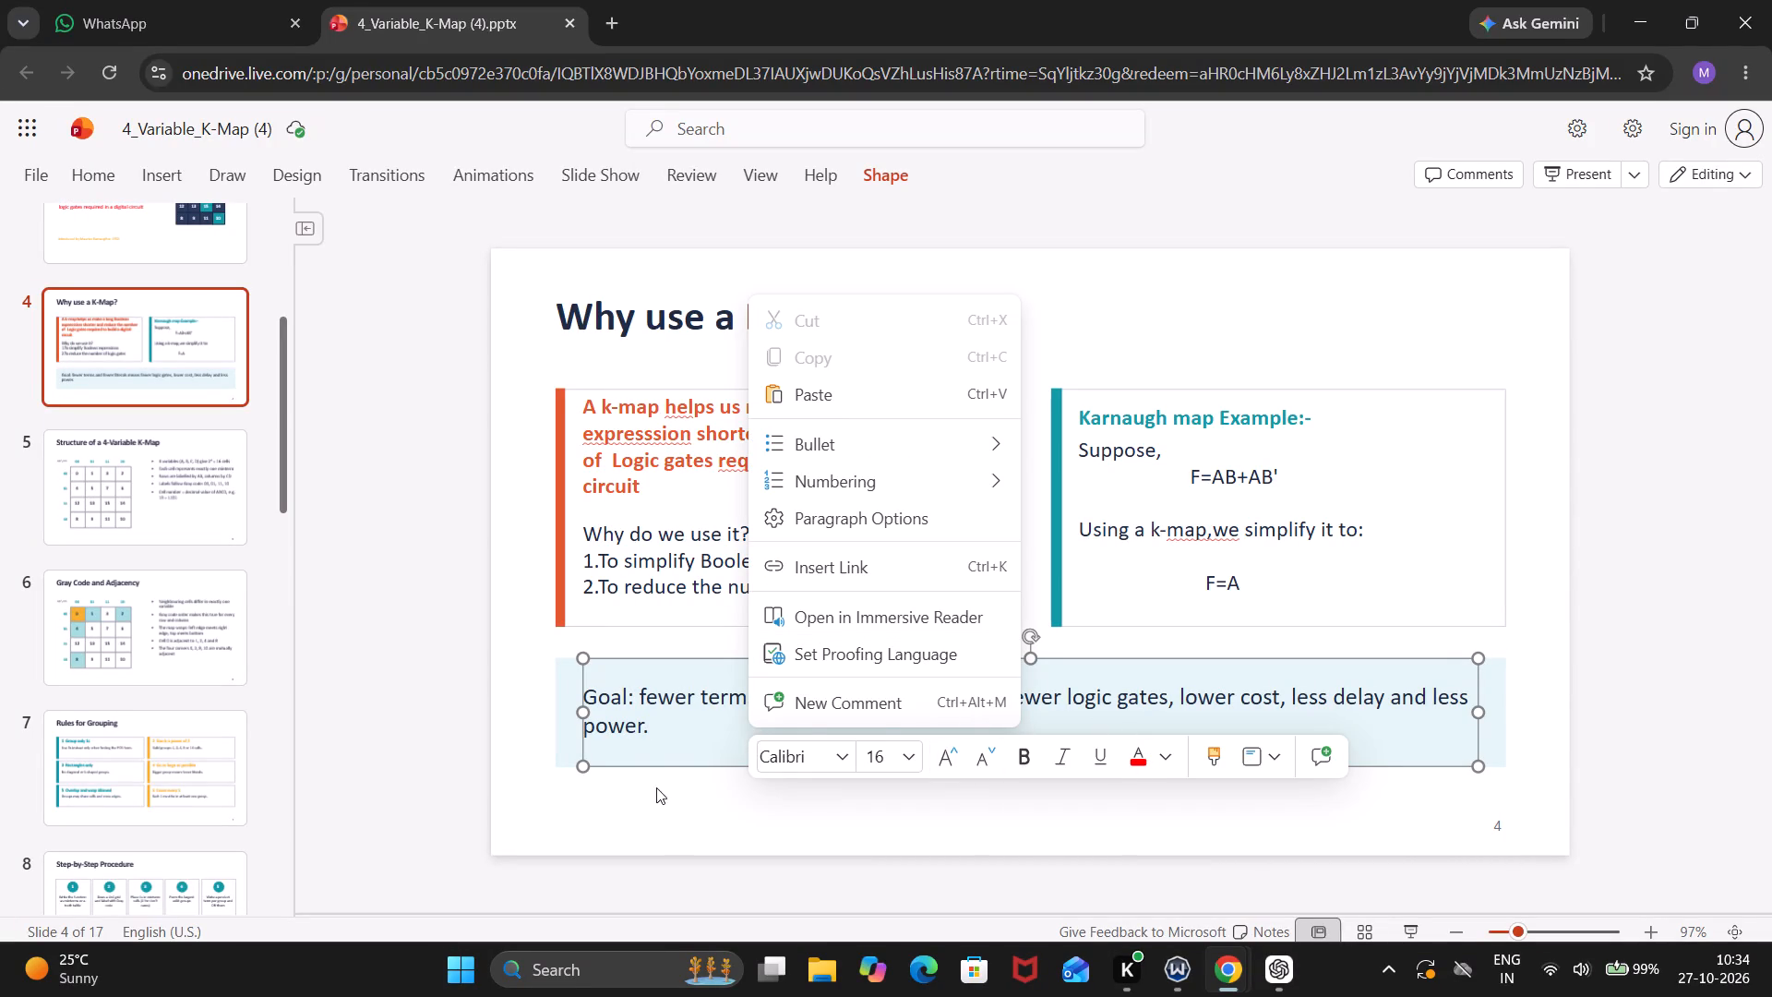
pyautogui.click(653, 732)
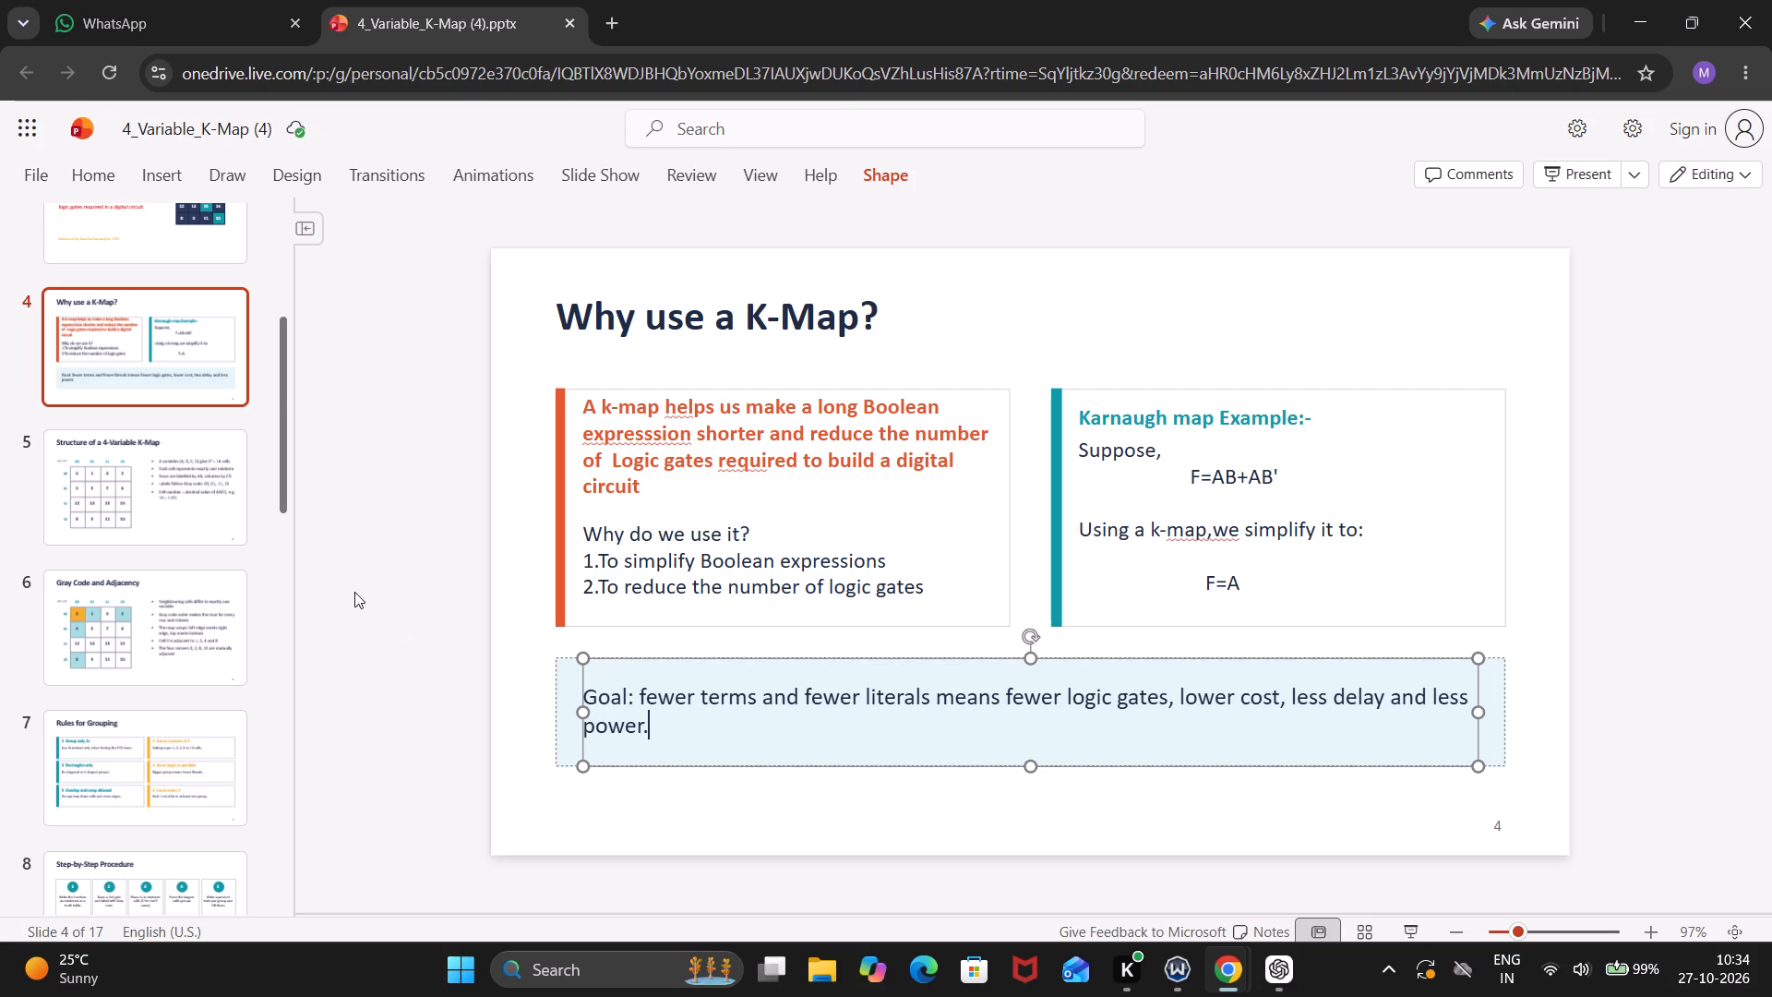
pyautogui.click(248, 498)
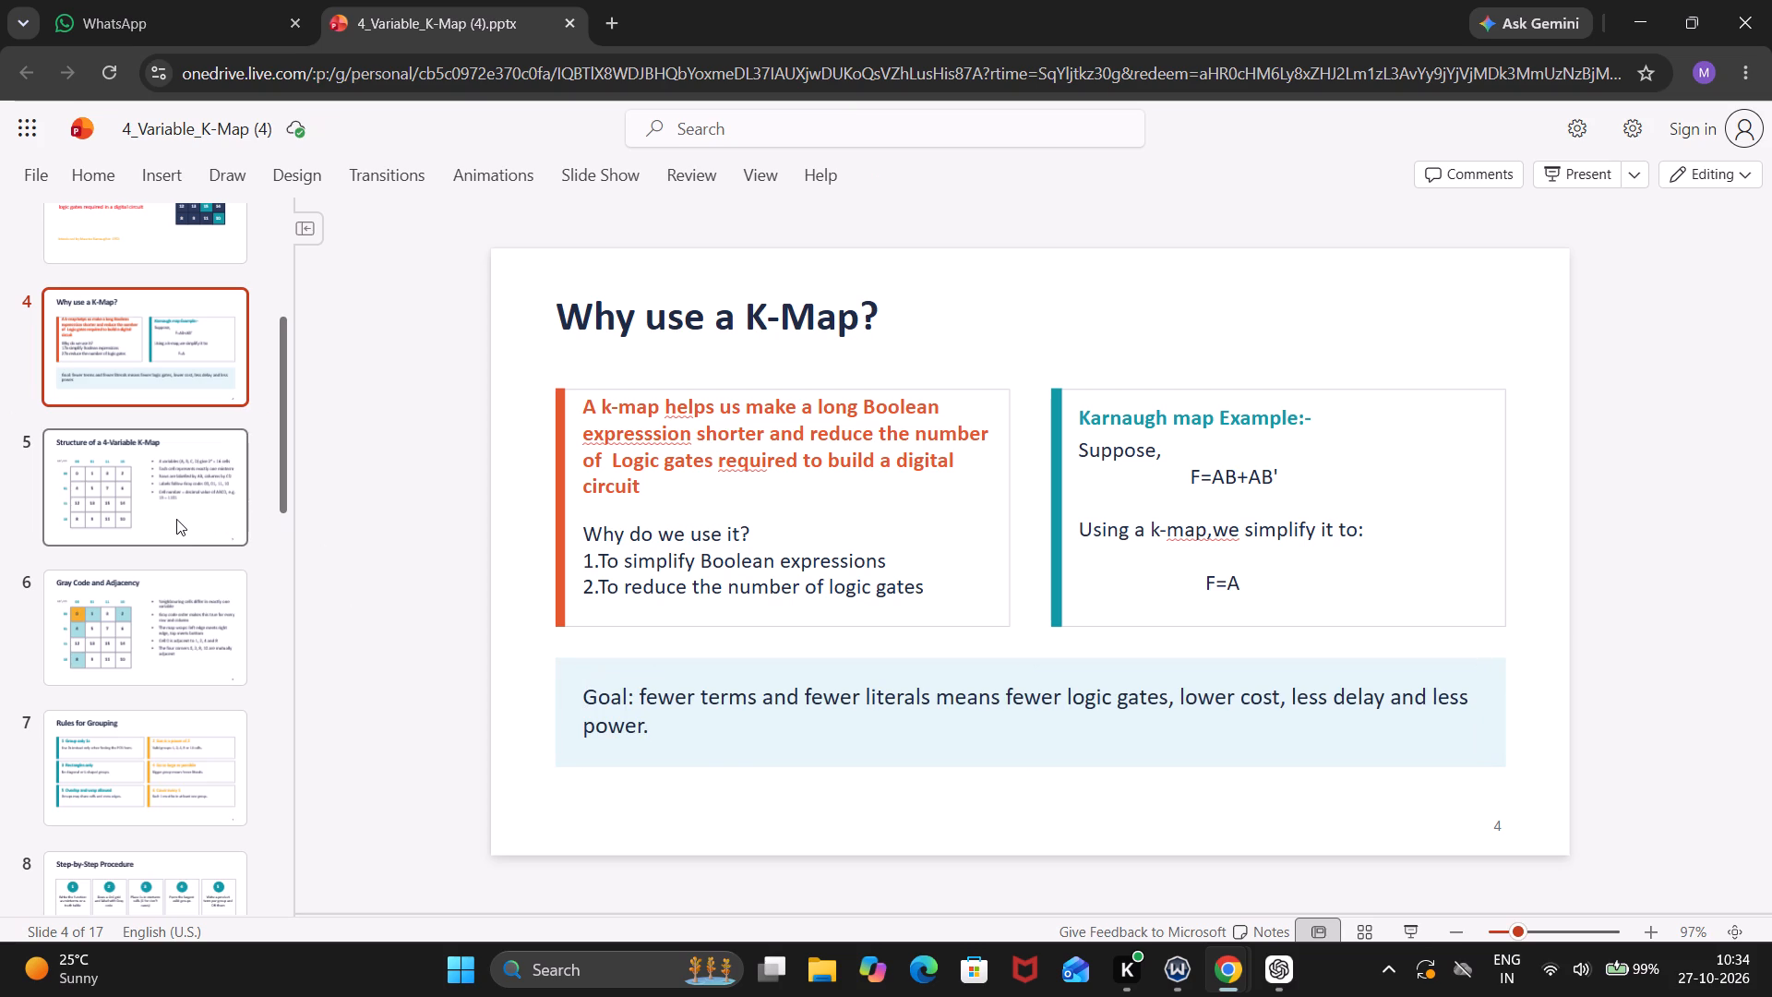
pyautogui.click(176, 519)
pyautogui.click(163, 636)
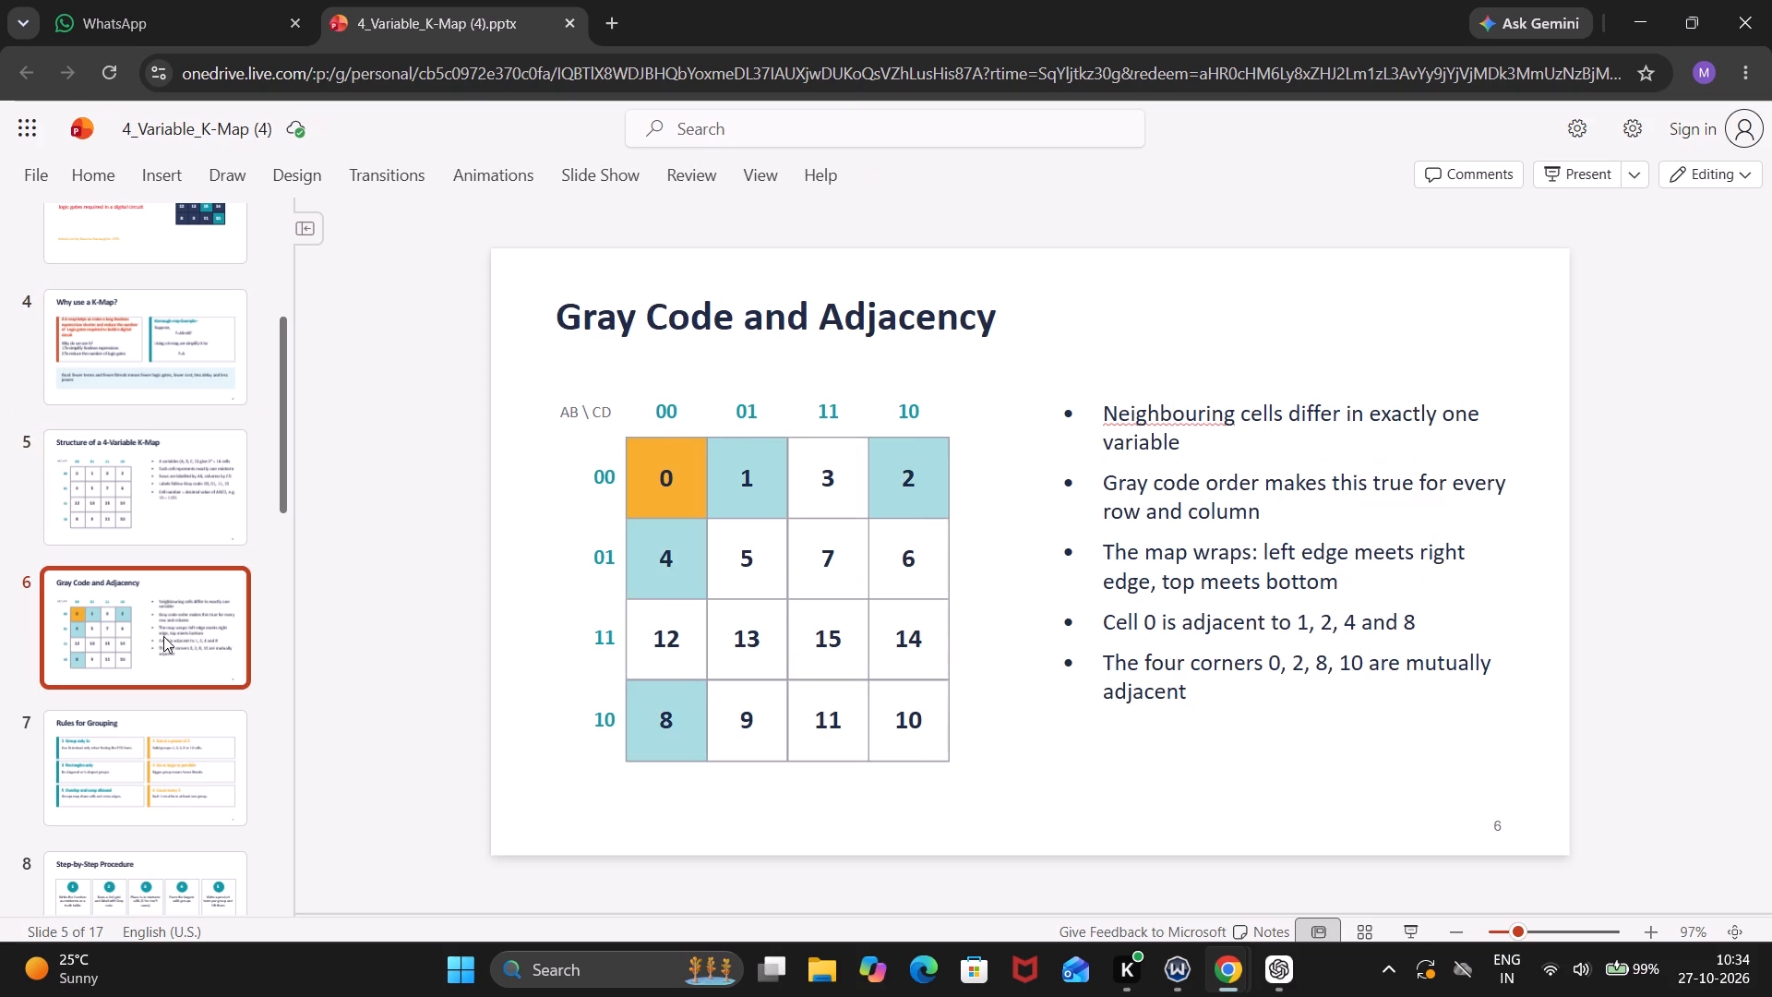
pyautogui.click(177, 727)
pyautogui.scroll(-1, 196, 675)
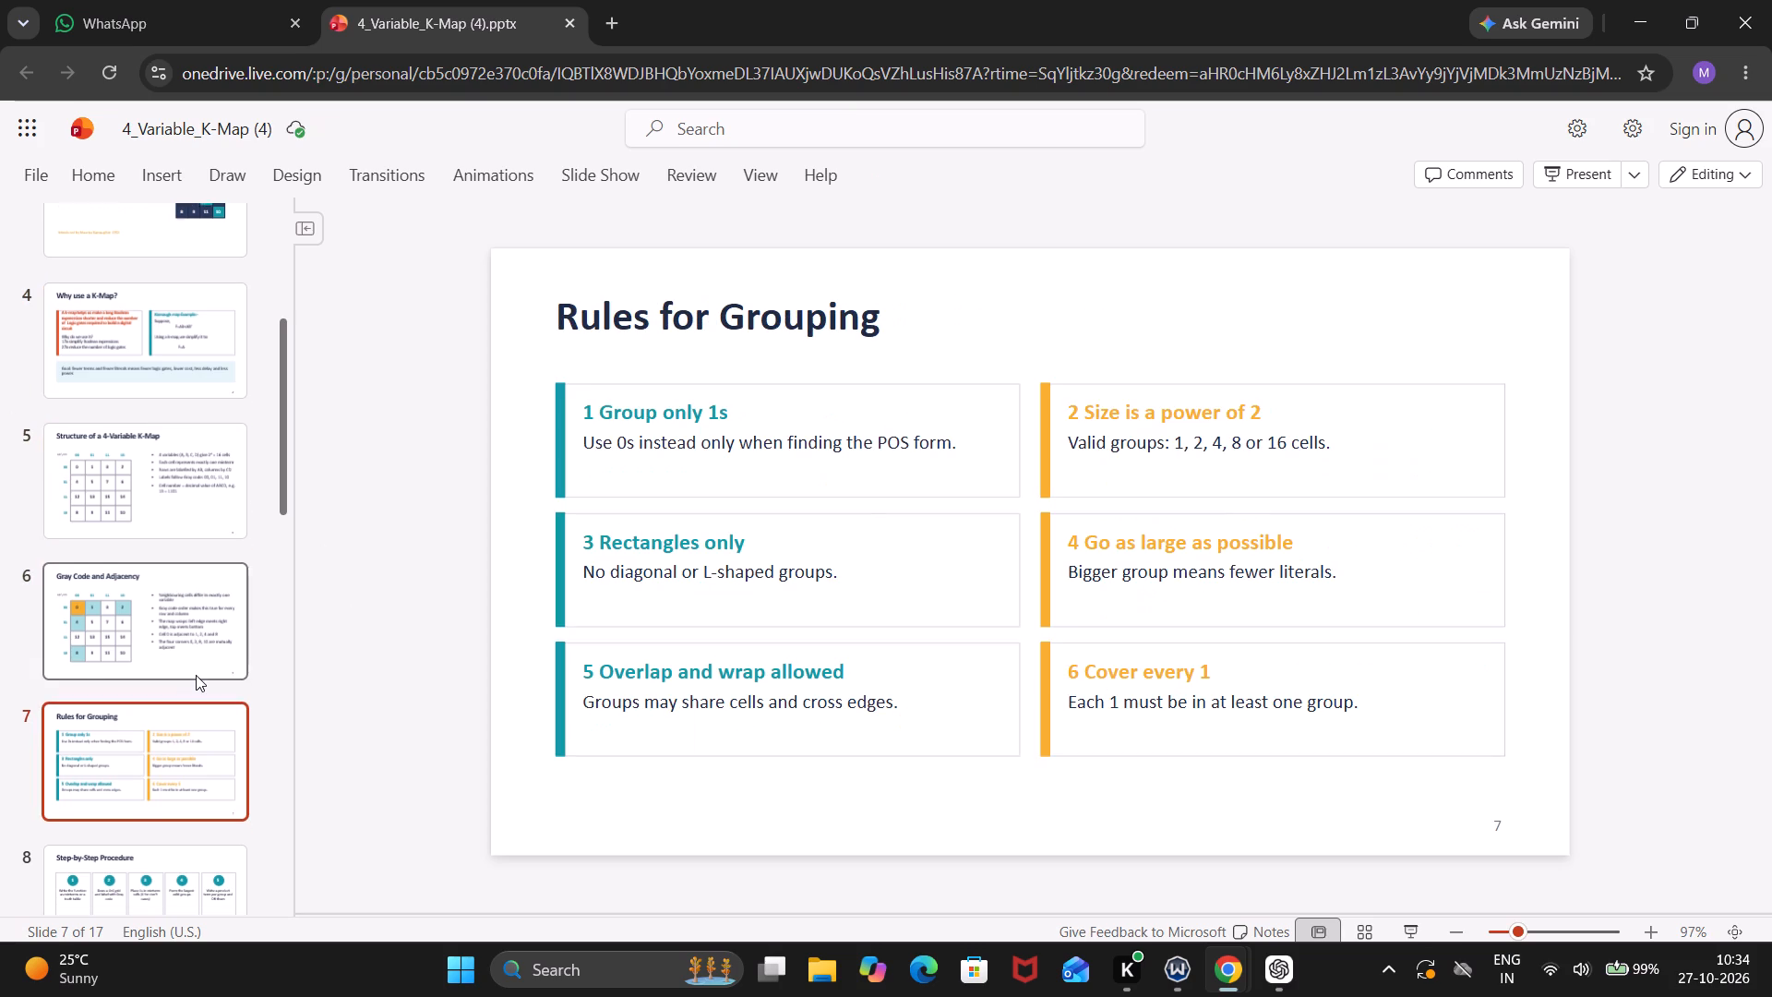
pyautogui.scroll(-1, 196, 675)
pyautogui.click(196, 675)
pyautogui.click(200, 746)
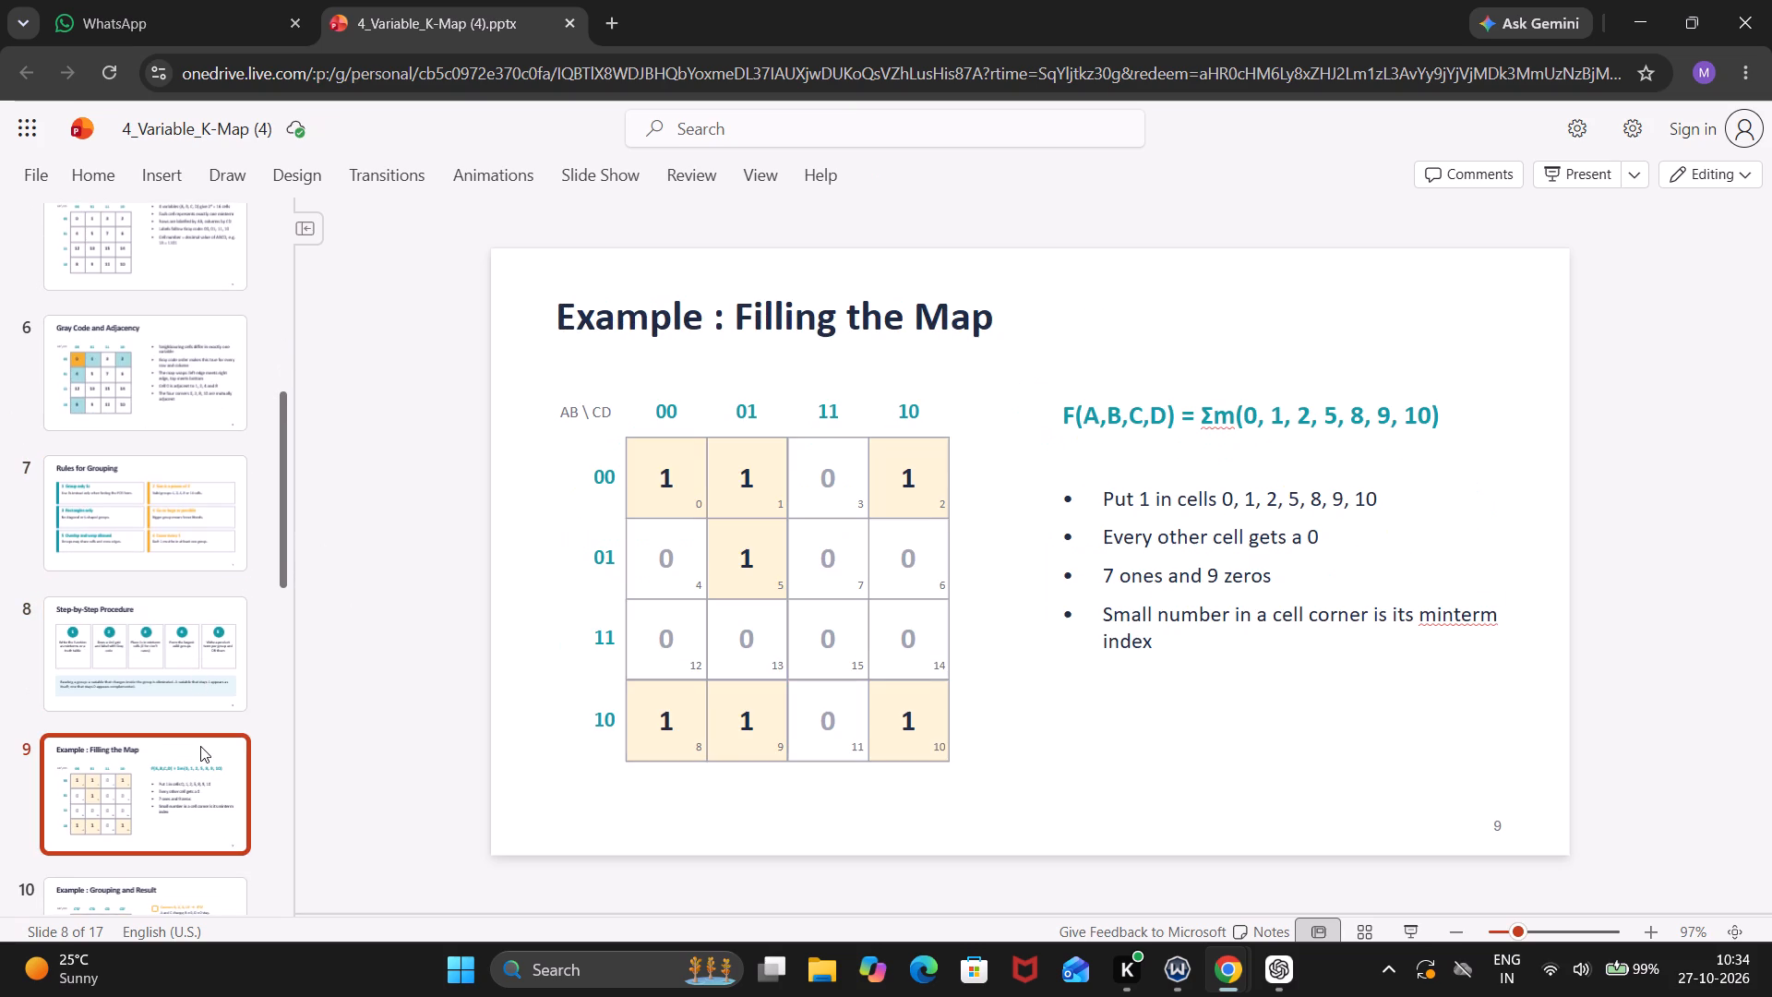
pyautogui.scroll(-1, 192, 667)
pyautogui.moveTo(192, 667); pyautogui.dragTo(199, 711)
pyautogui.click(199, 711)
pyautogui.scroll(-2, 199, 711)
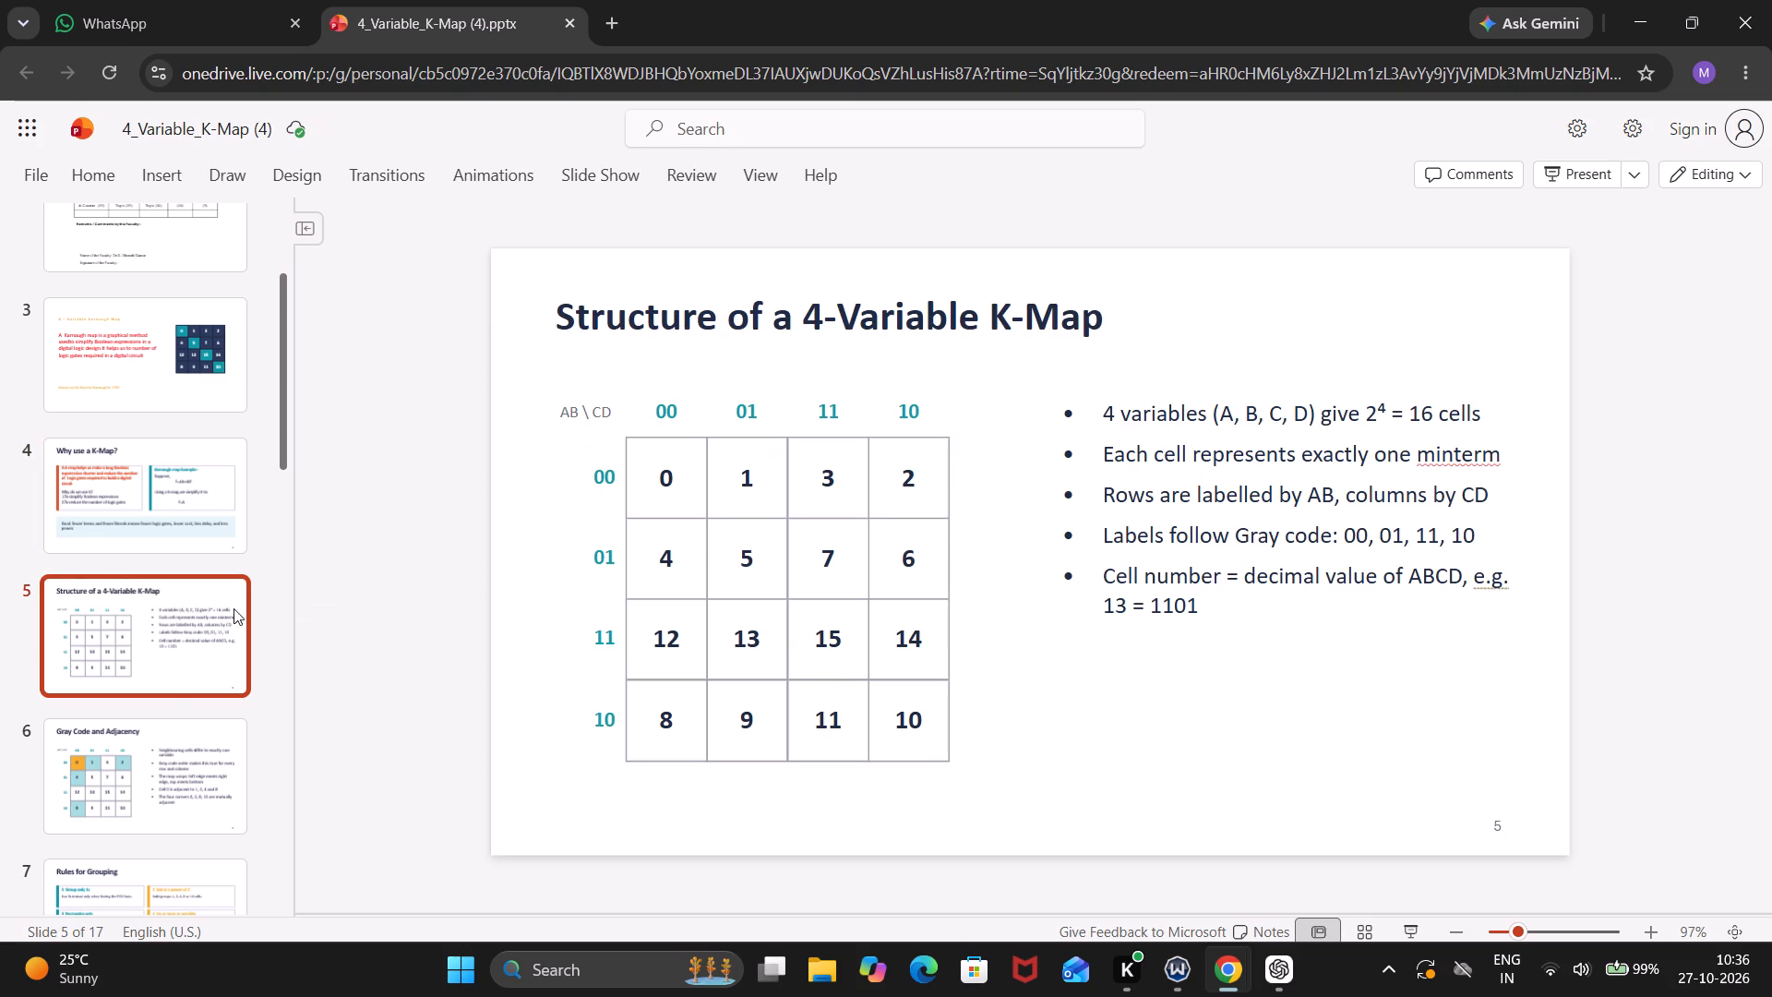
pyautogui.click(66, 763)
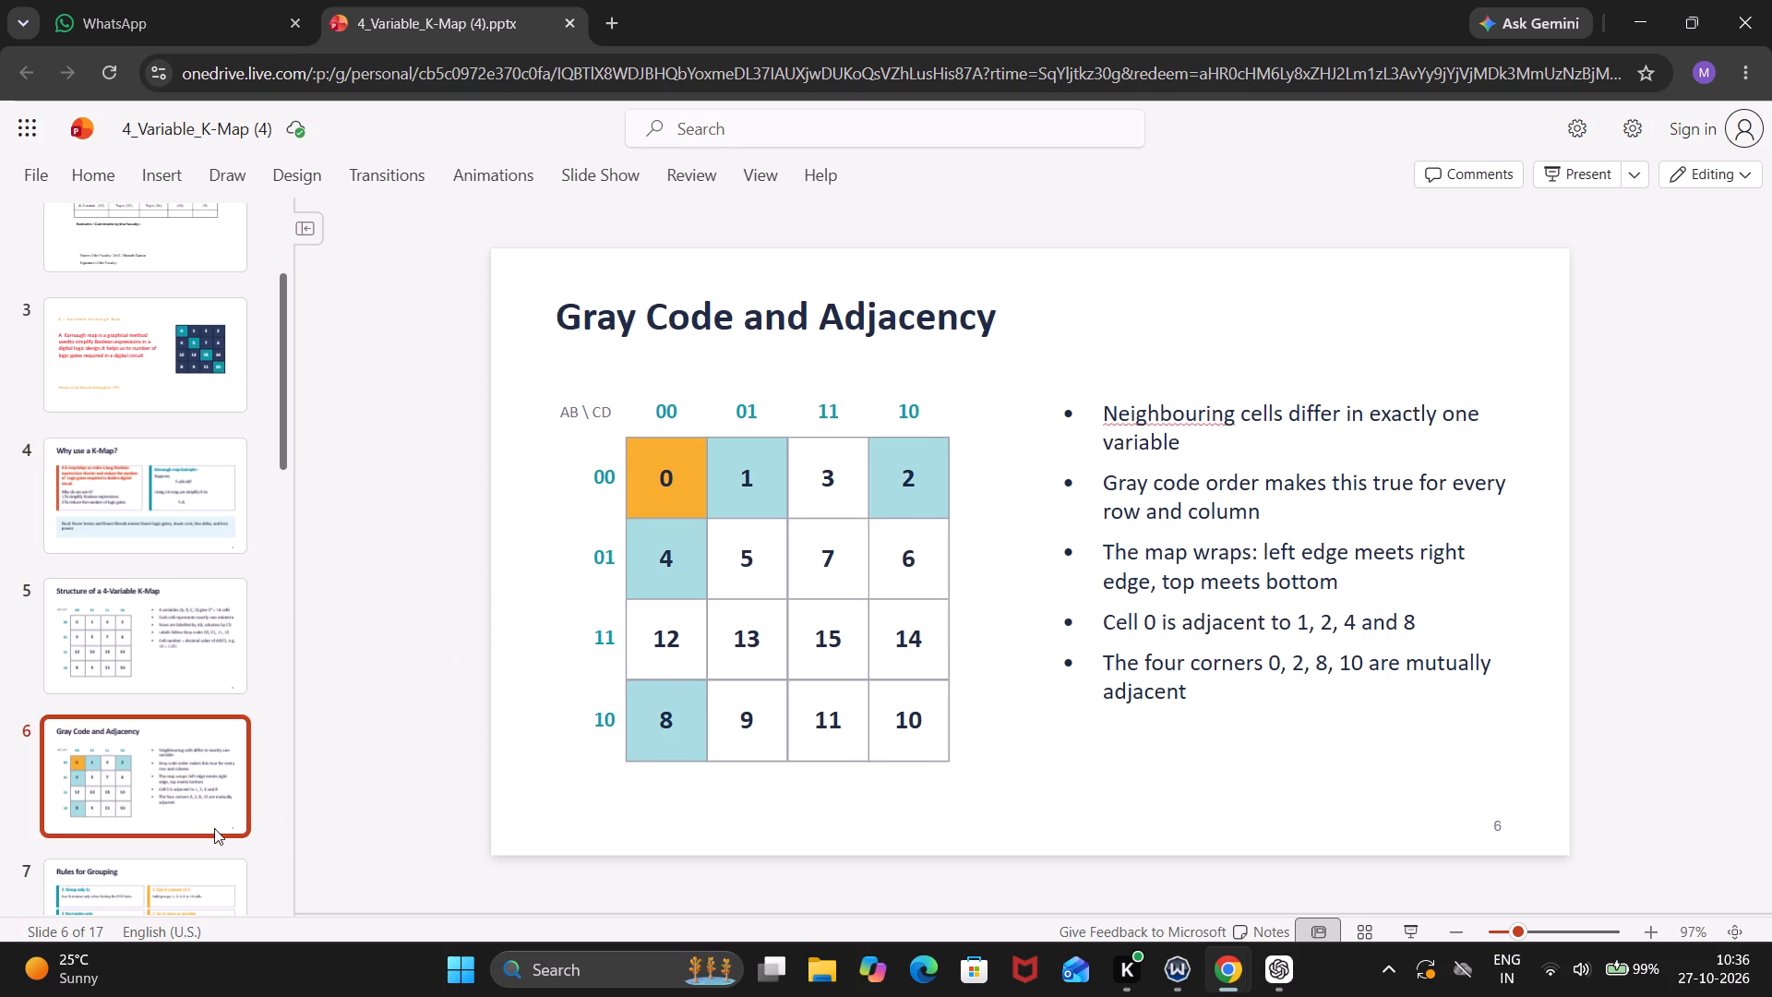
pyautogui.click(150, 889)
pyautogui.scroll(-2, 197, 727)
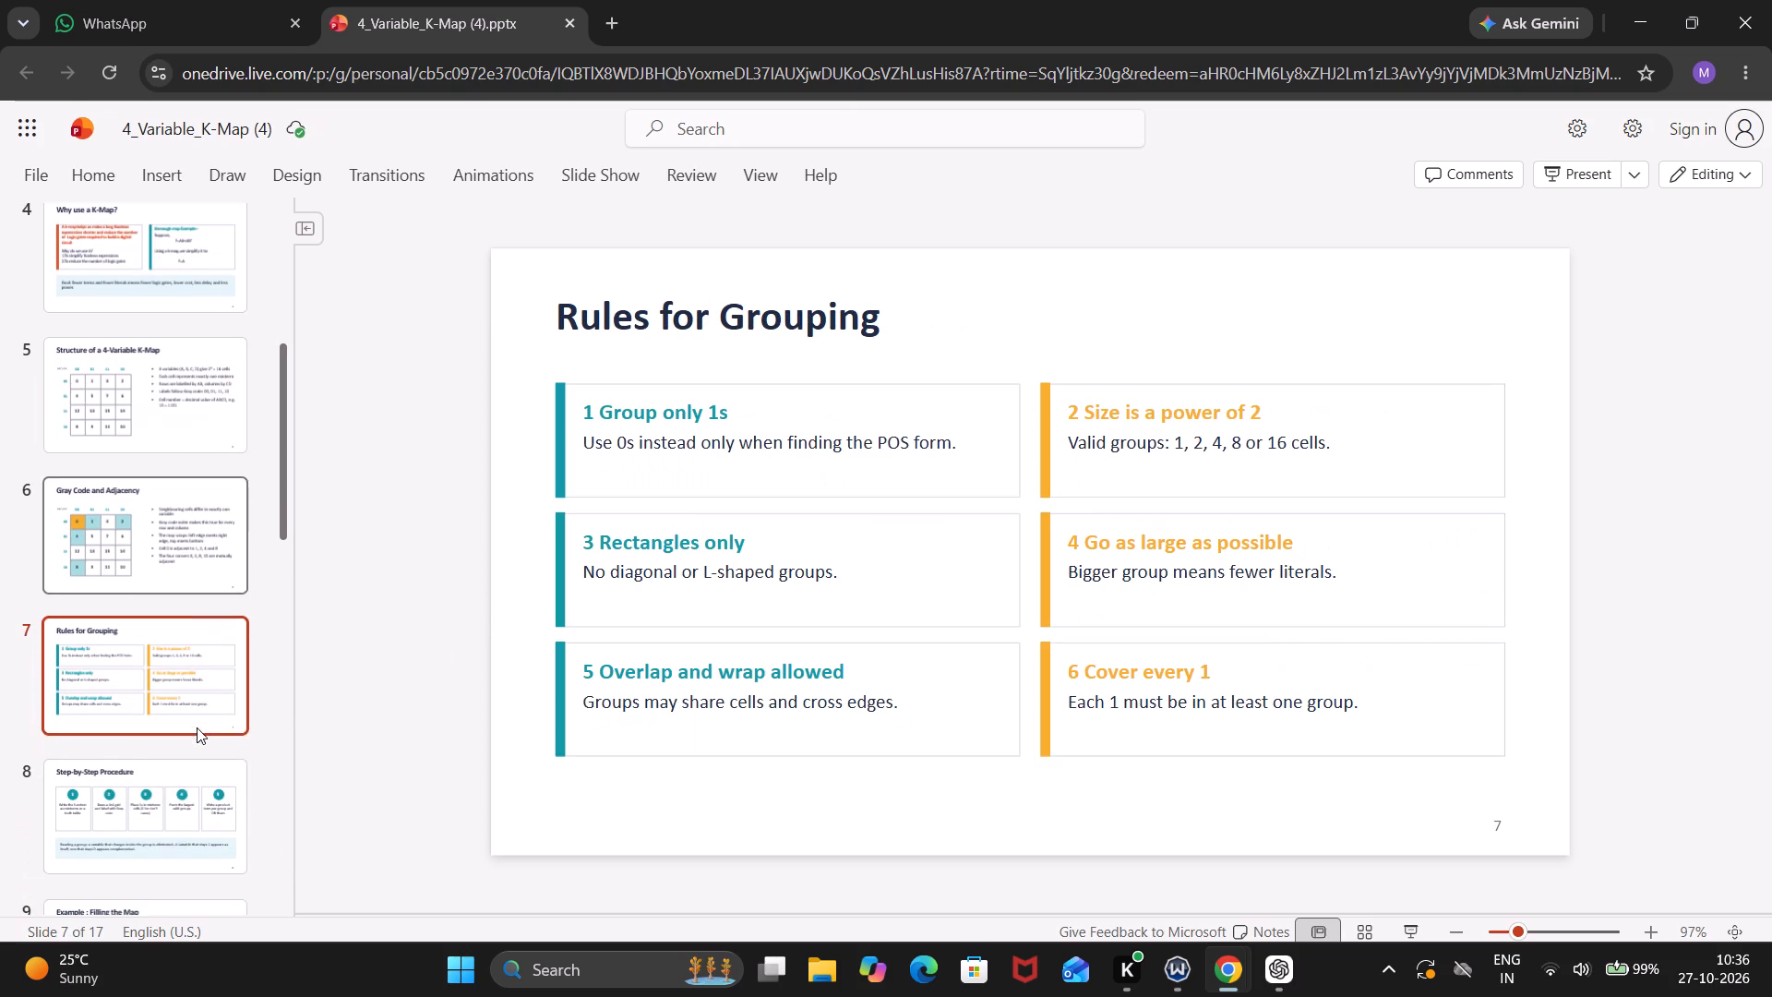
pyautogui.click(194, 744)
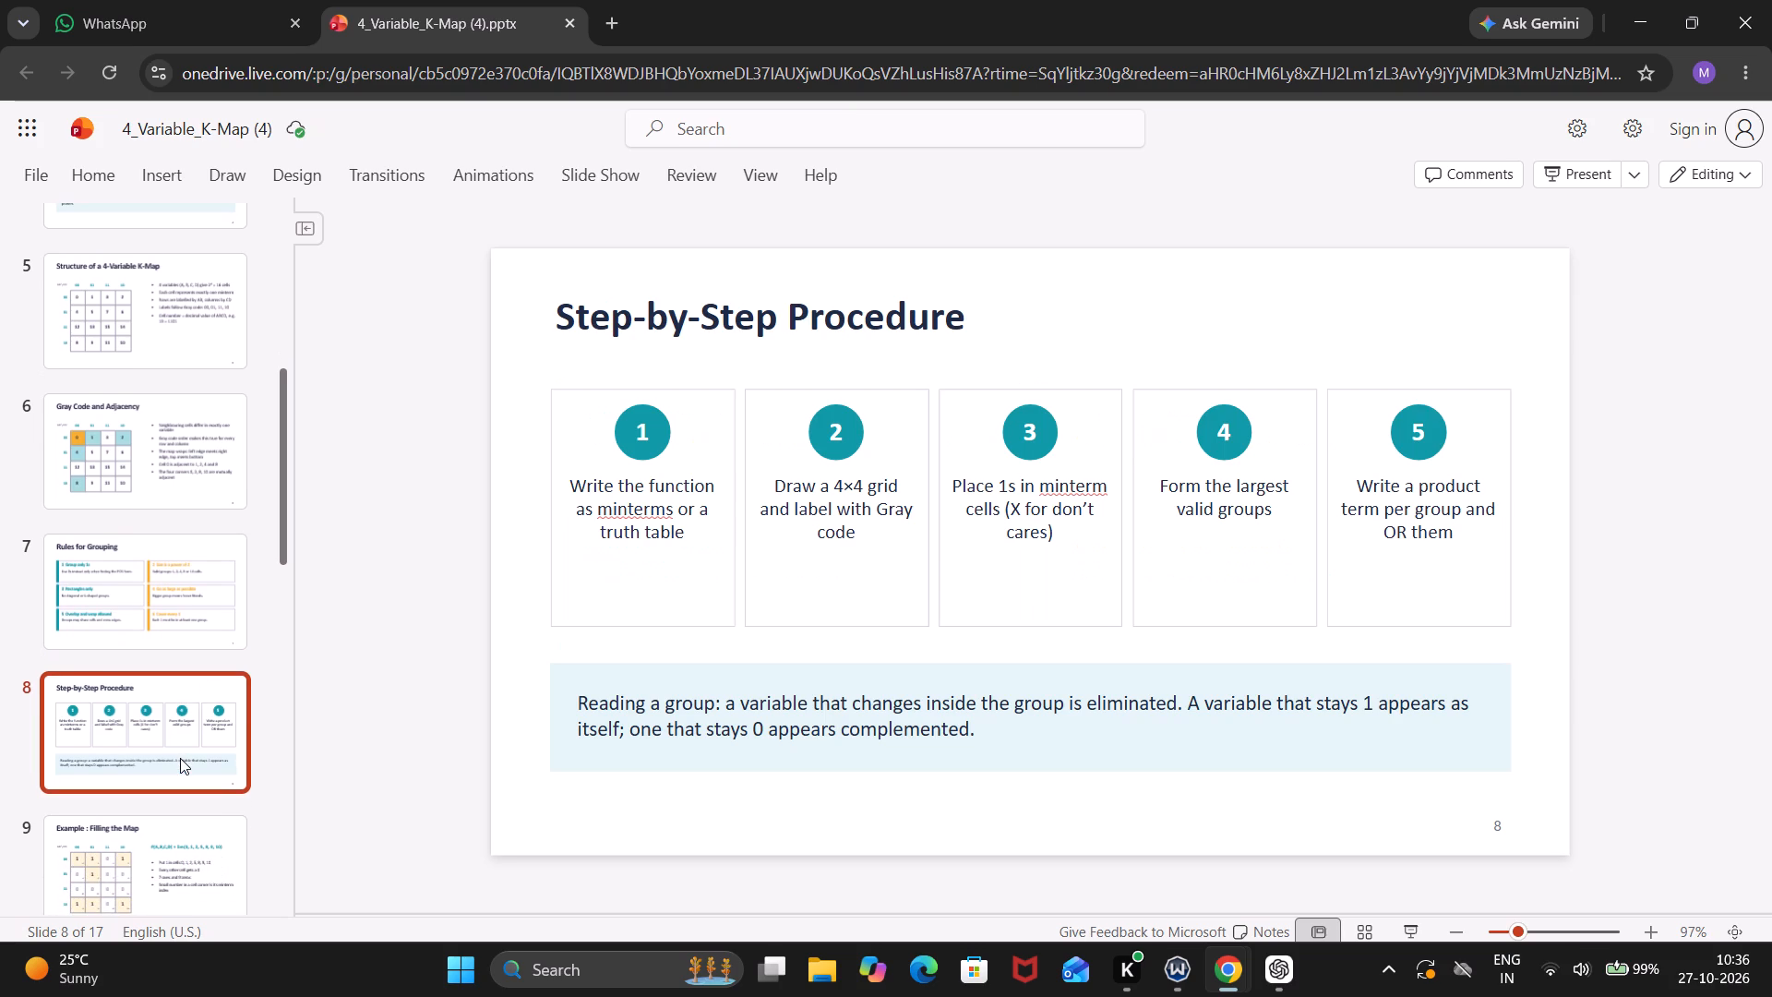
pyautogui.scroll(-1, 180, 758)
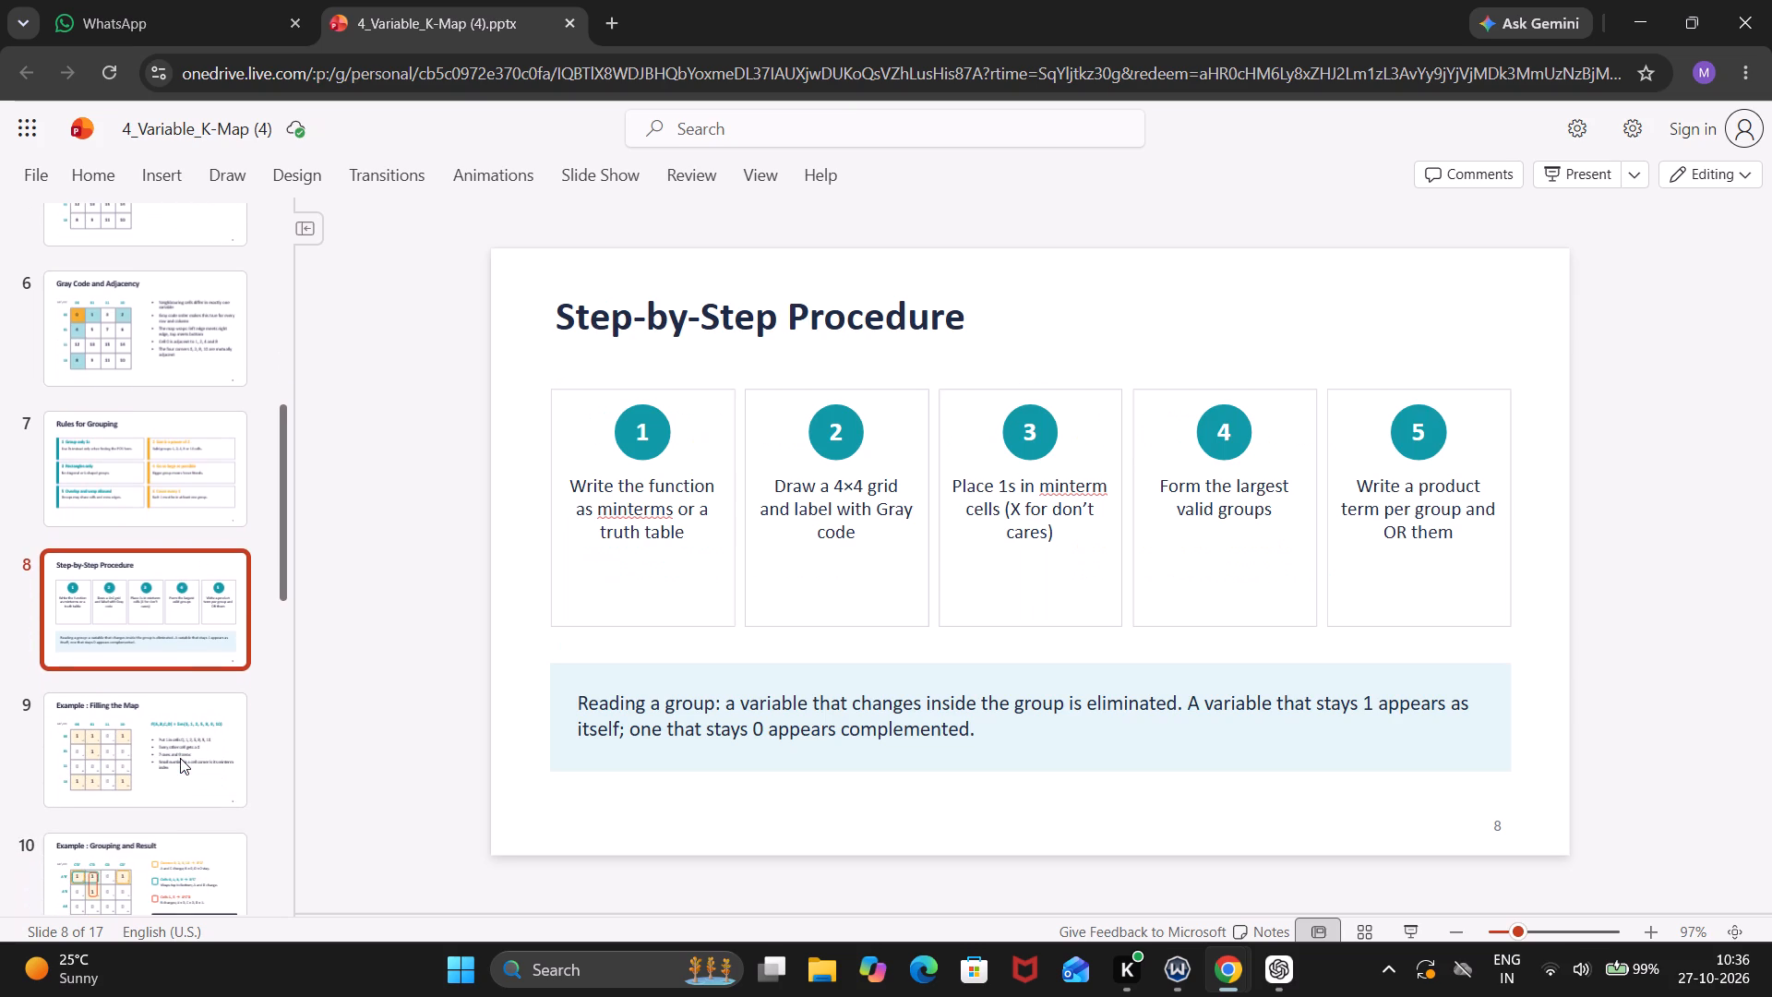
# Examine the worked example slides 9 to 12, comparing the "Grouping and Result" slide with "Don't Care Conditions".
pyautogui.click(138, 706)
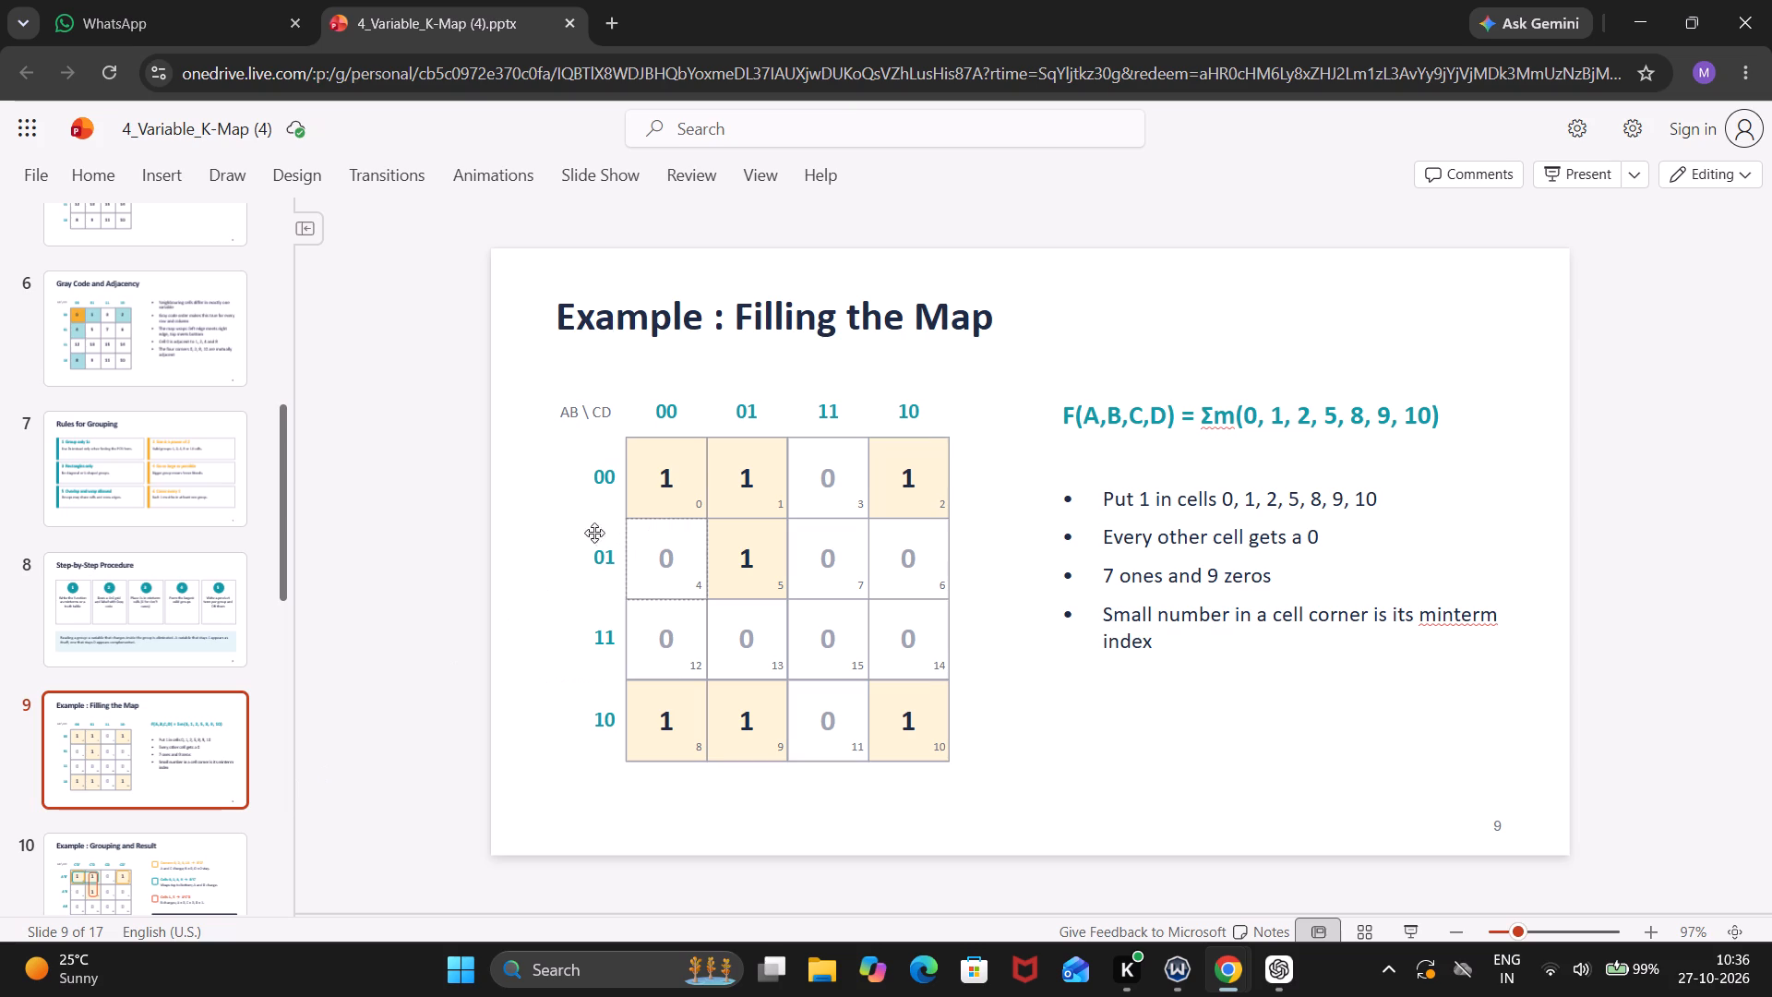
pyautogui.click(186, 893)
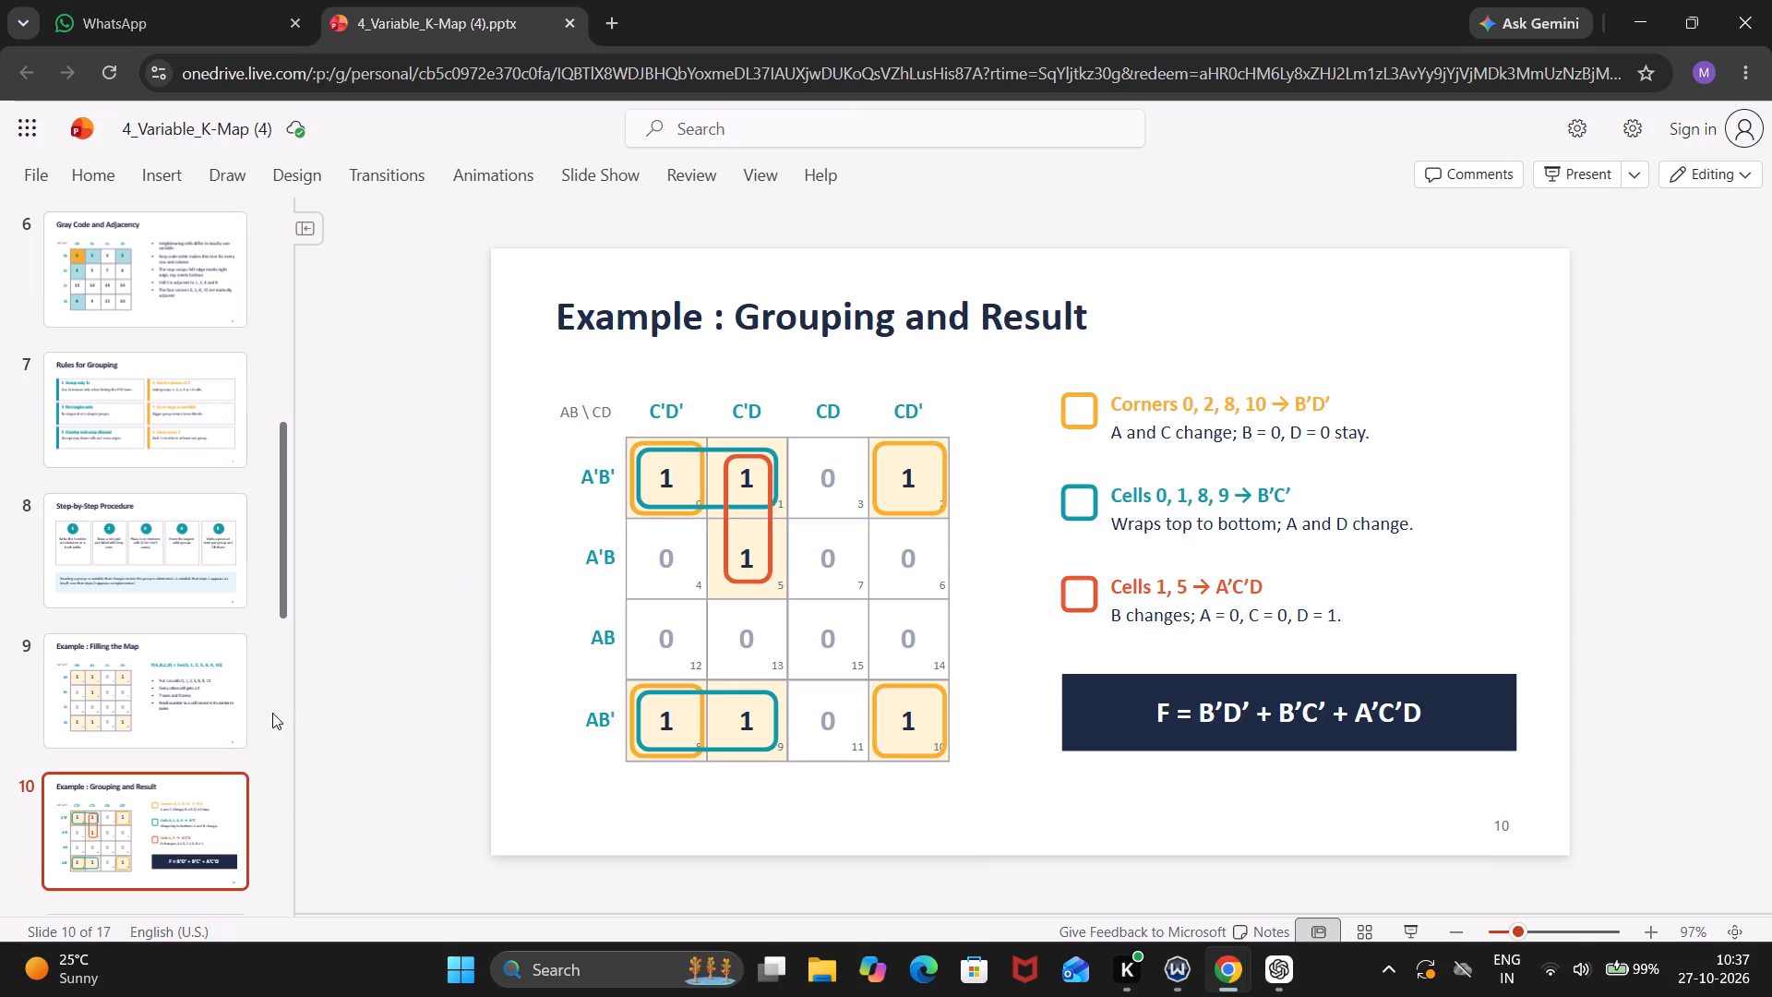
pyautogui.click(183, 733)
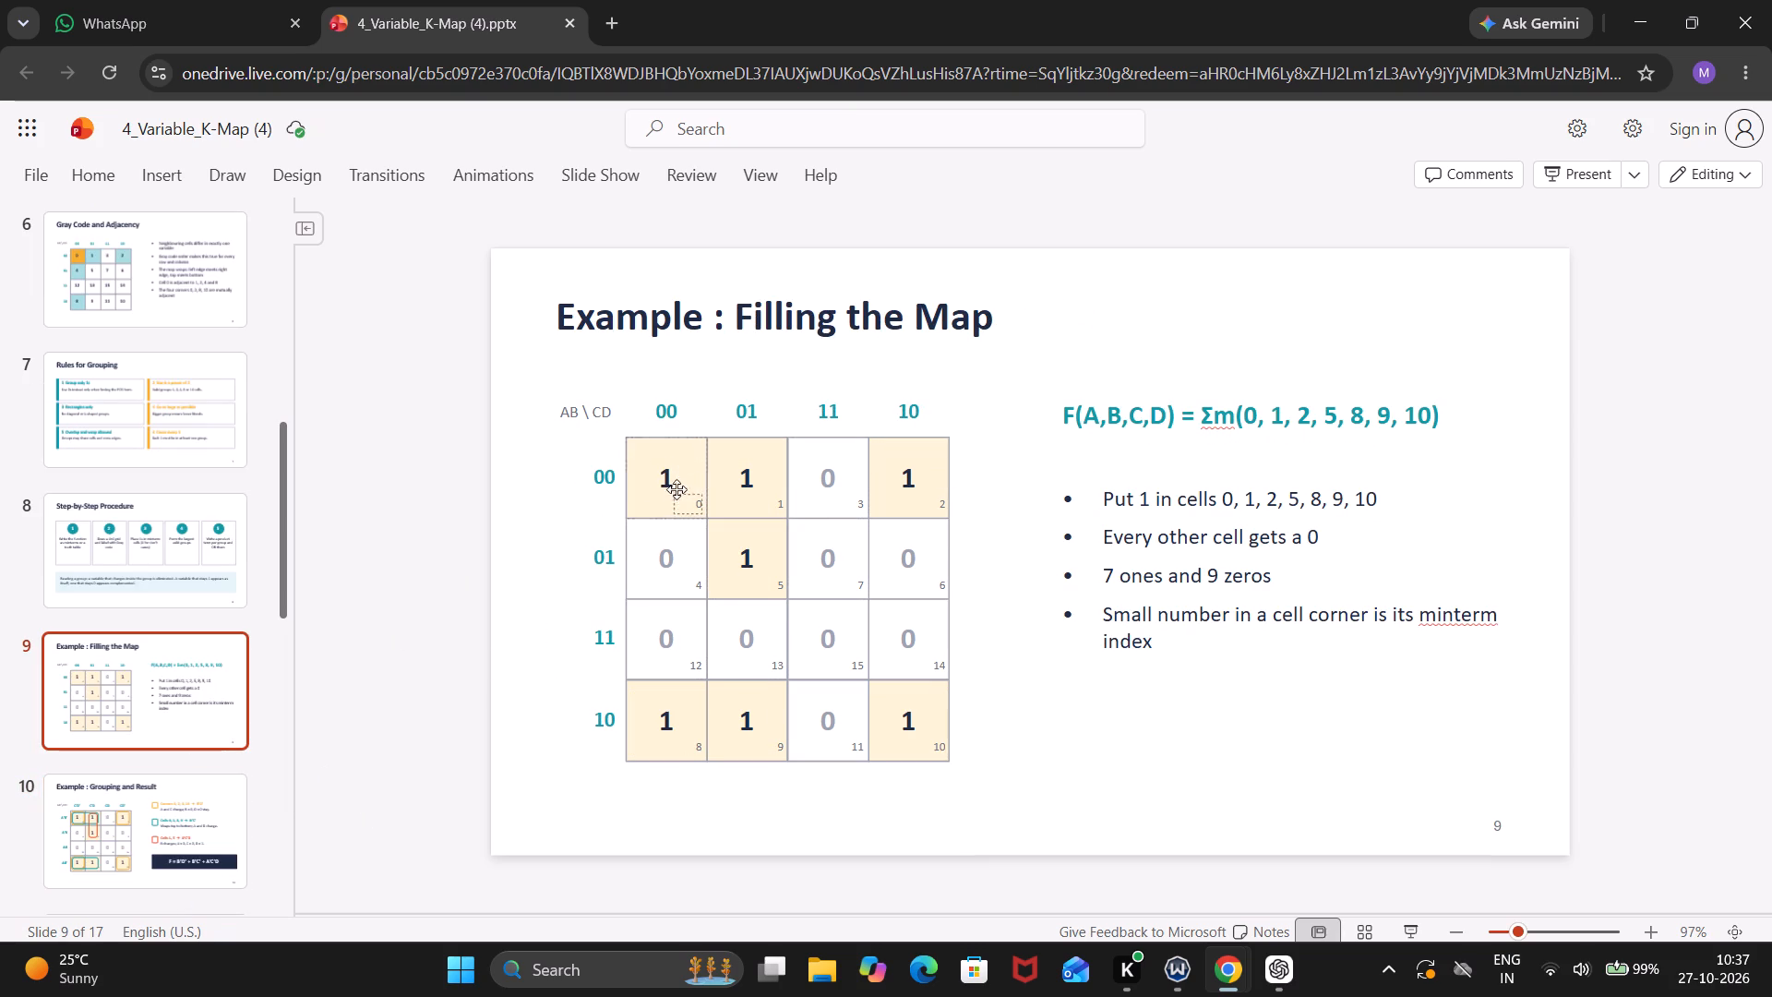
pyautogui.scroll(-1, 147, 881)
pyautogui.click(168, 796)
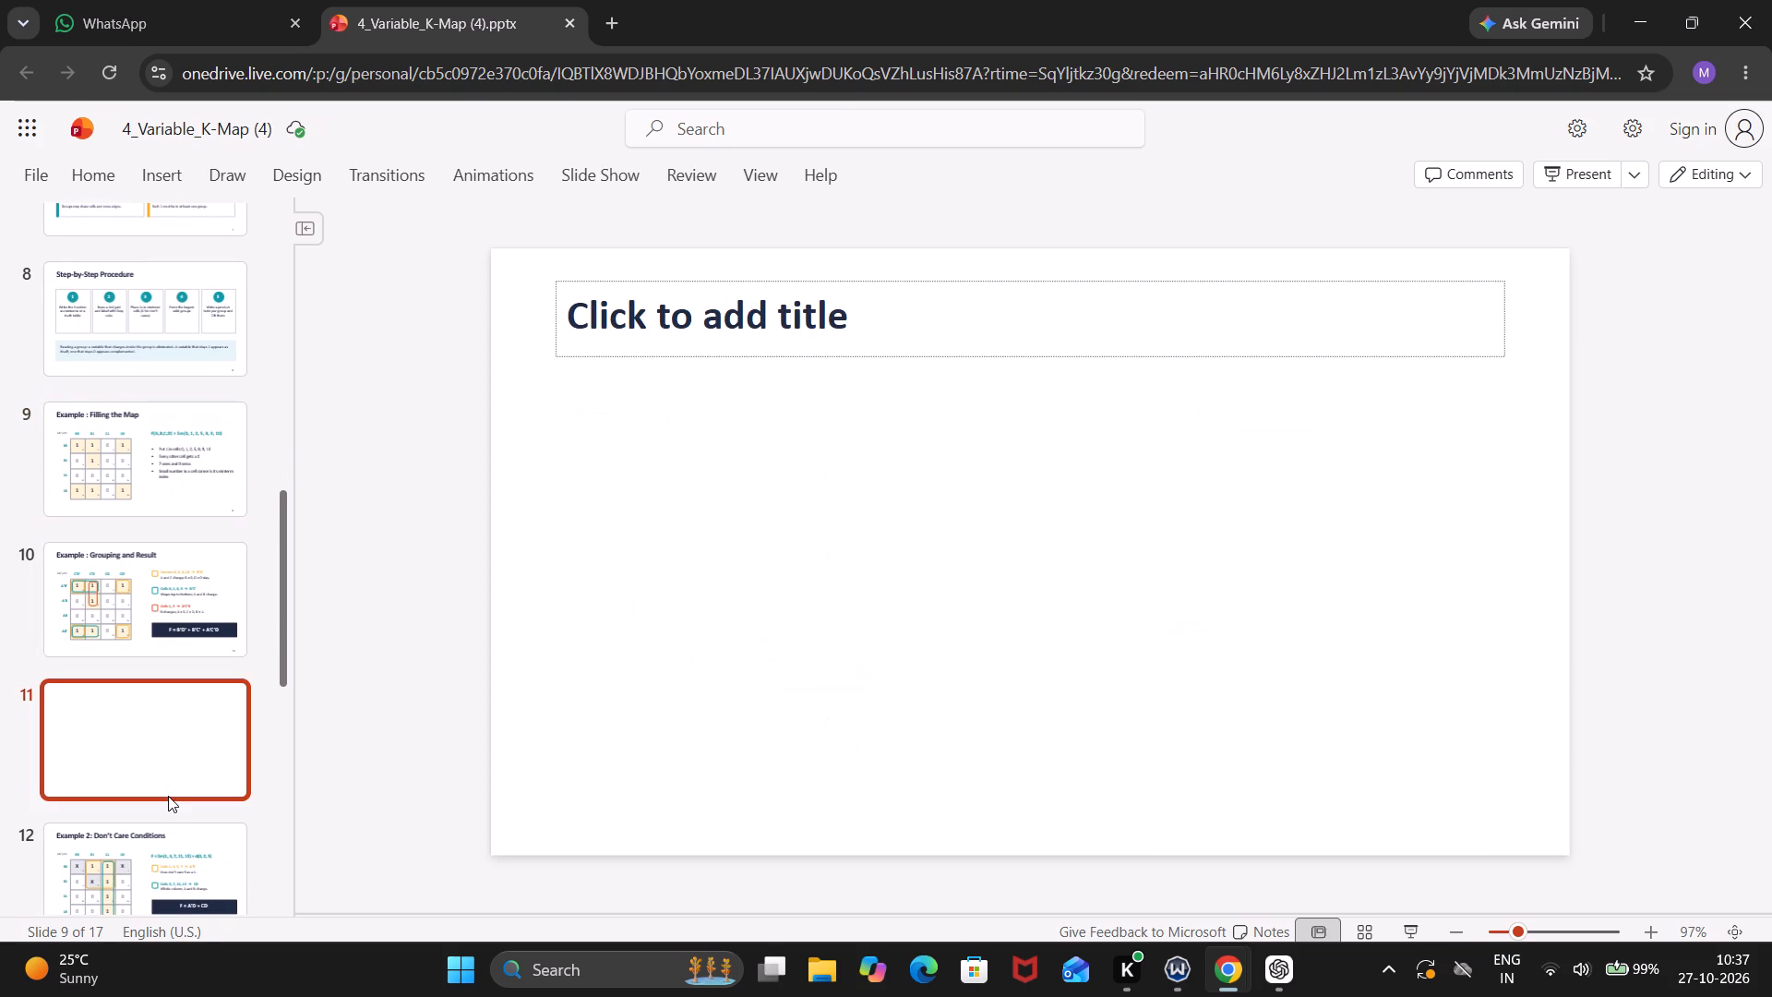
pyautogui.click(146, 863)
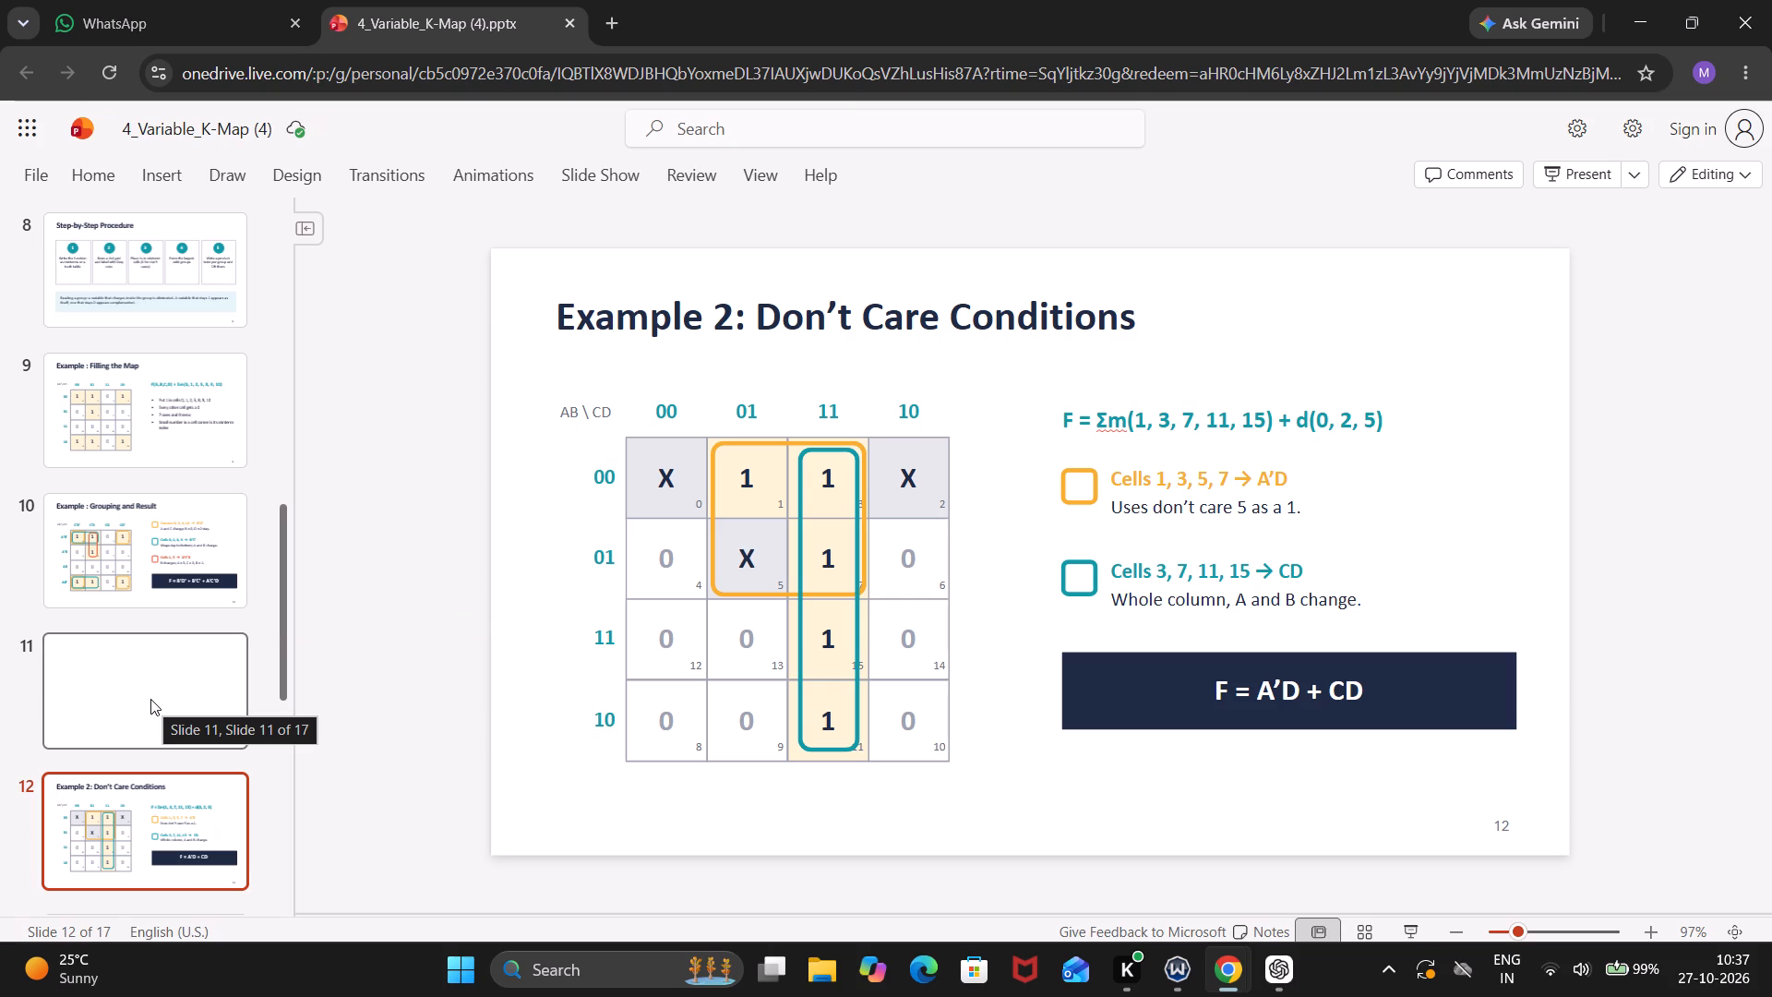
pyautogui.click(126, 583)
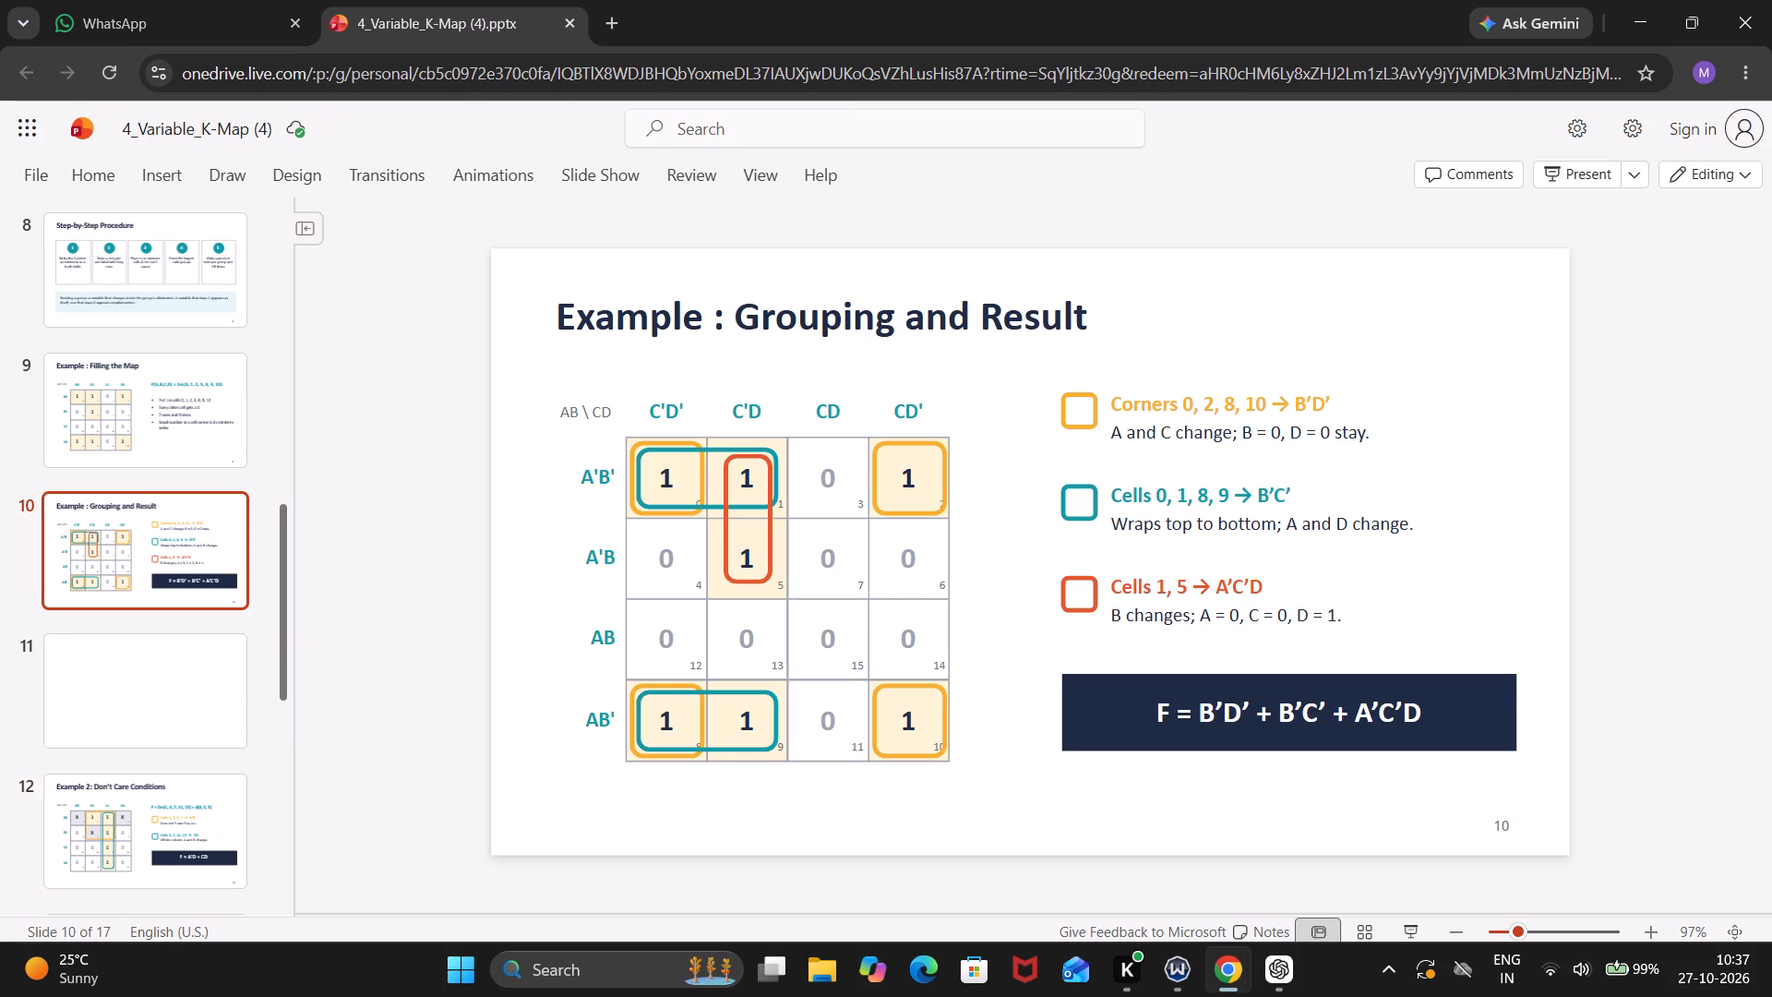
pyautogui.click(165, 827)
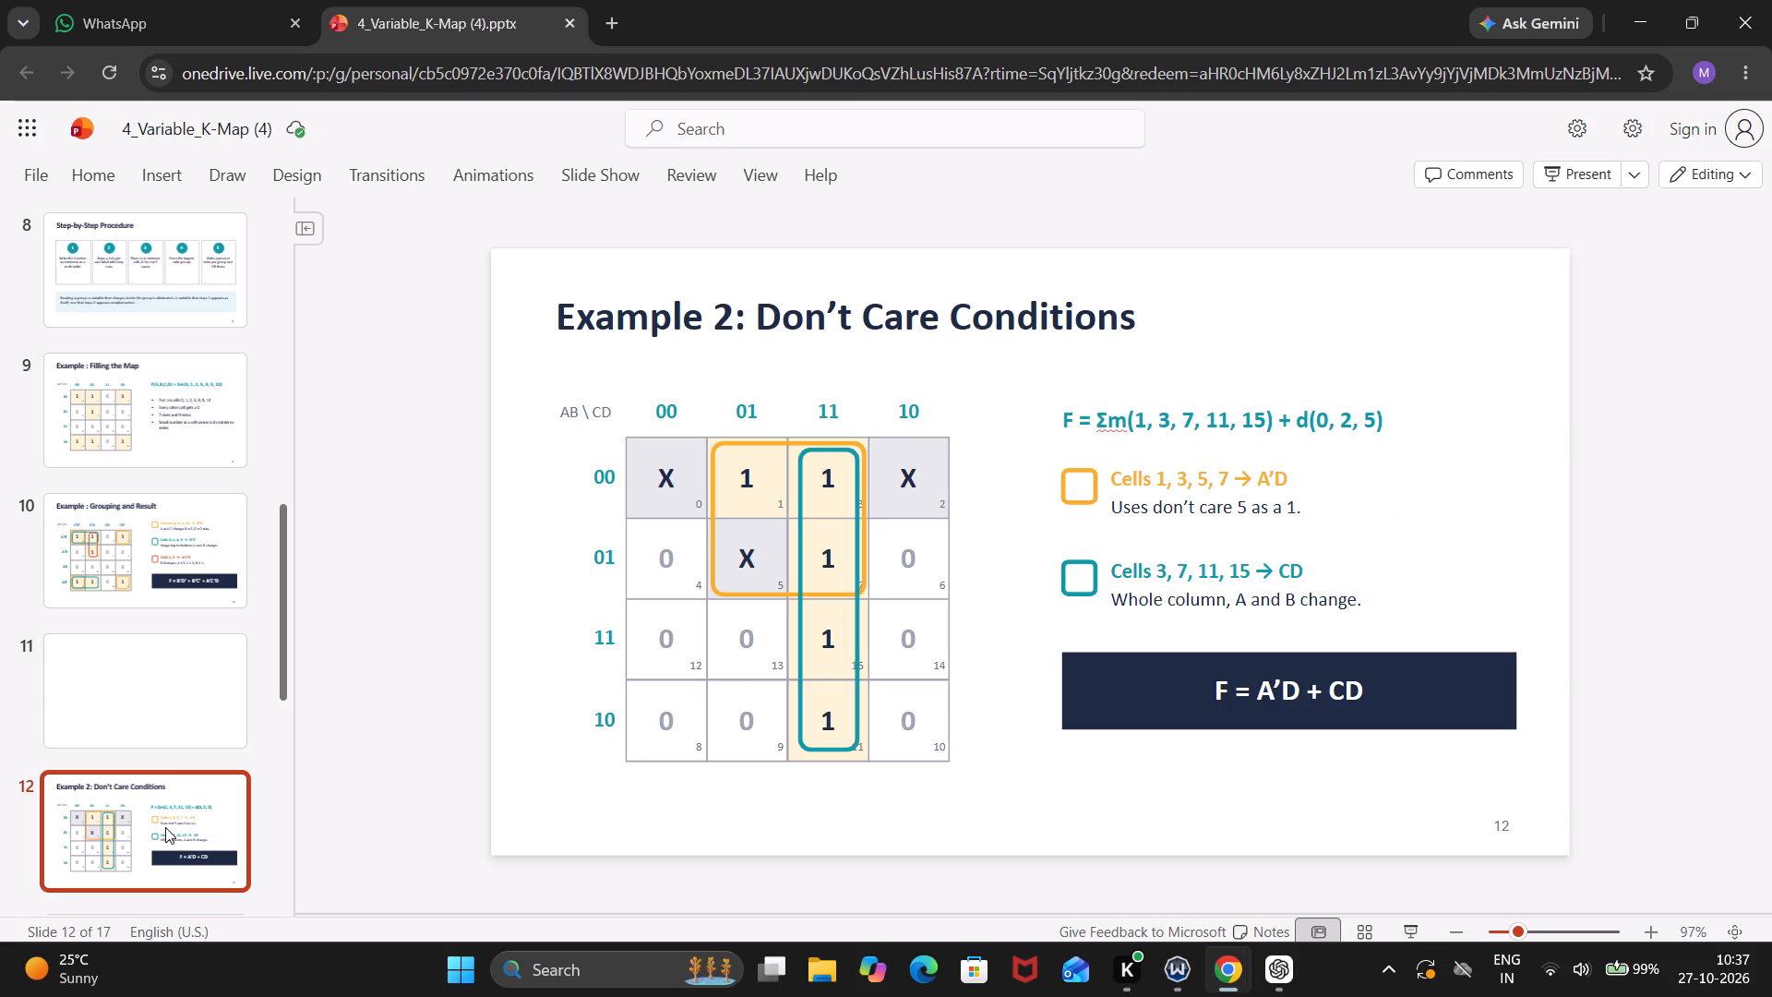
# Cut the blank slide 11 that sits between "Grouping and Result" and "Example 2: Don't Care Conditions".
pyautogui.click(111, 663)
pyautogui.rightClick(111, 663)
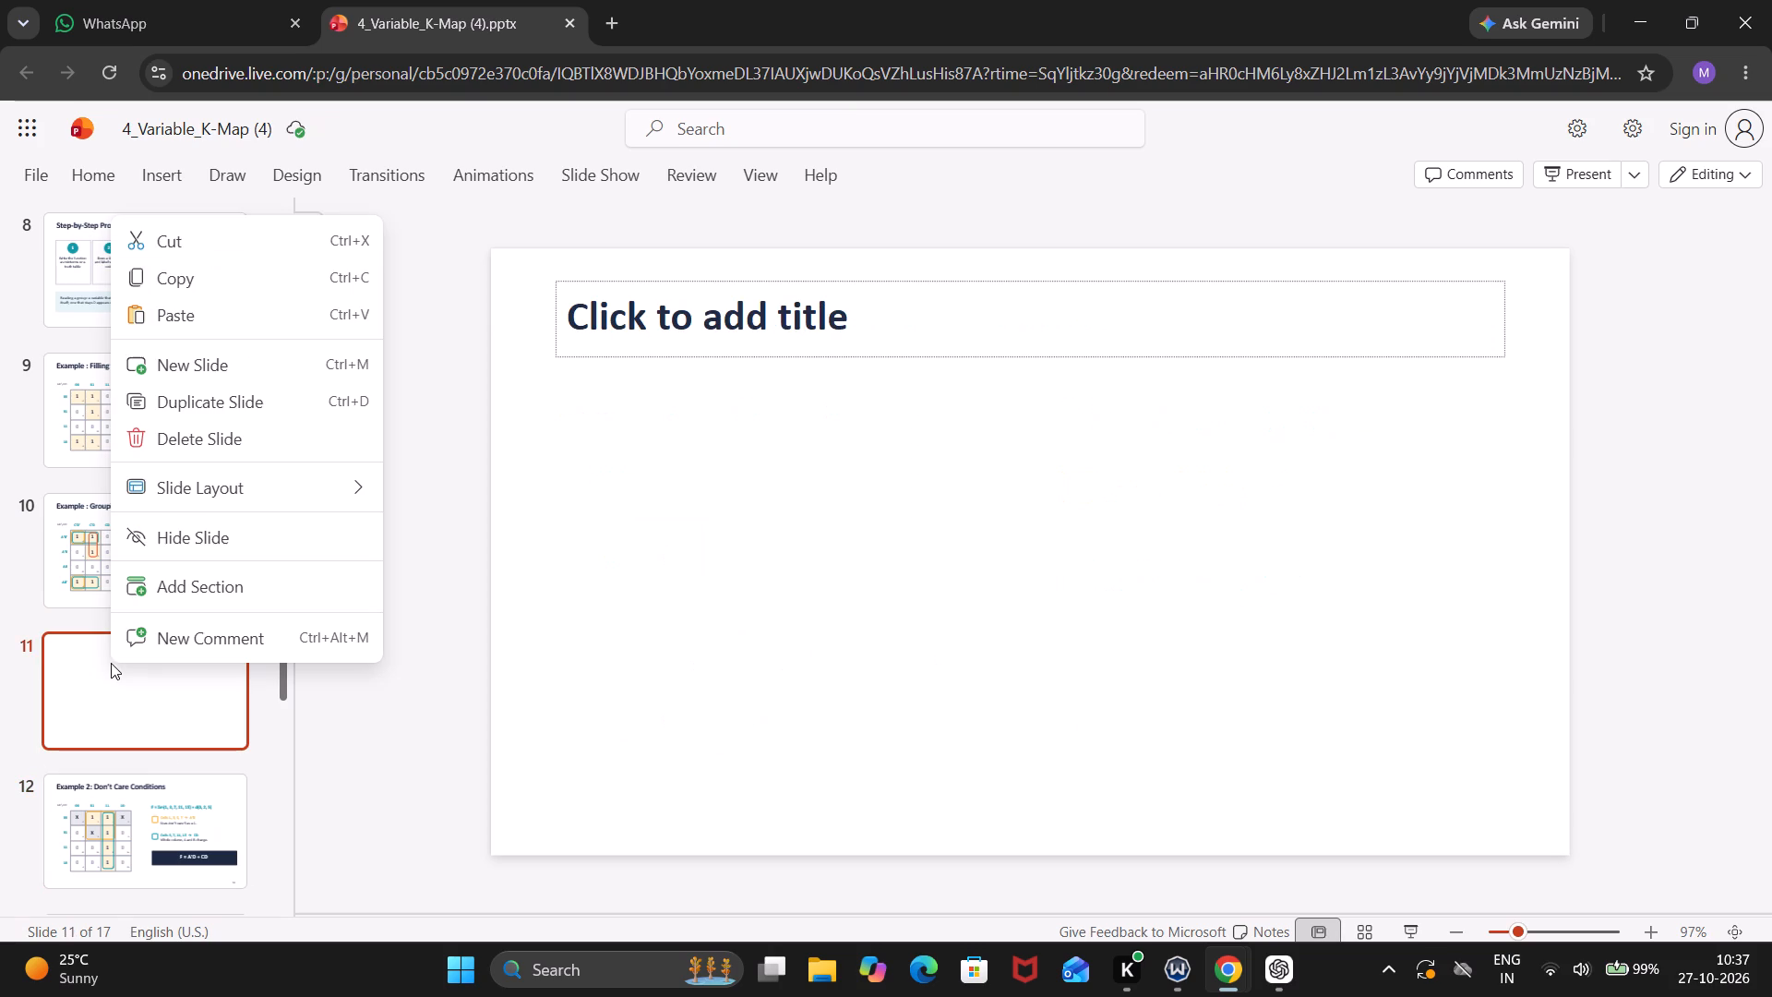
pyautogui.click(198, 255)
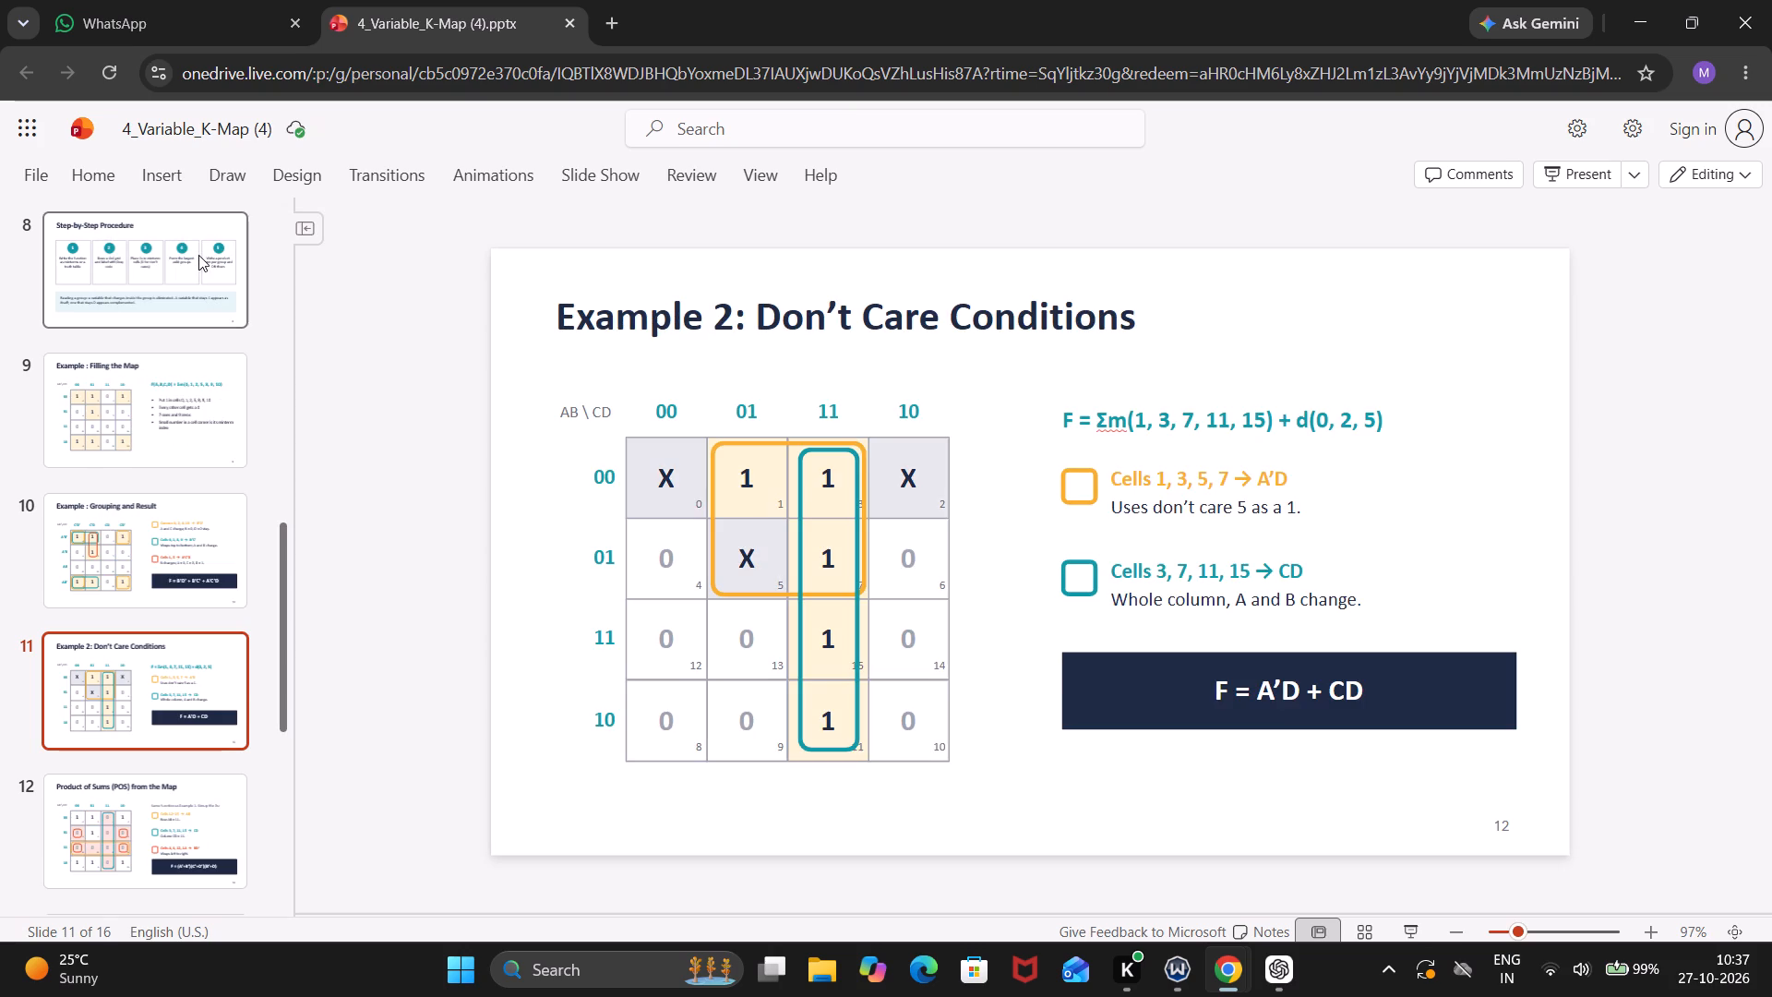
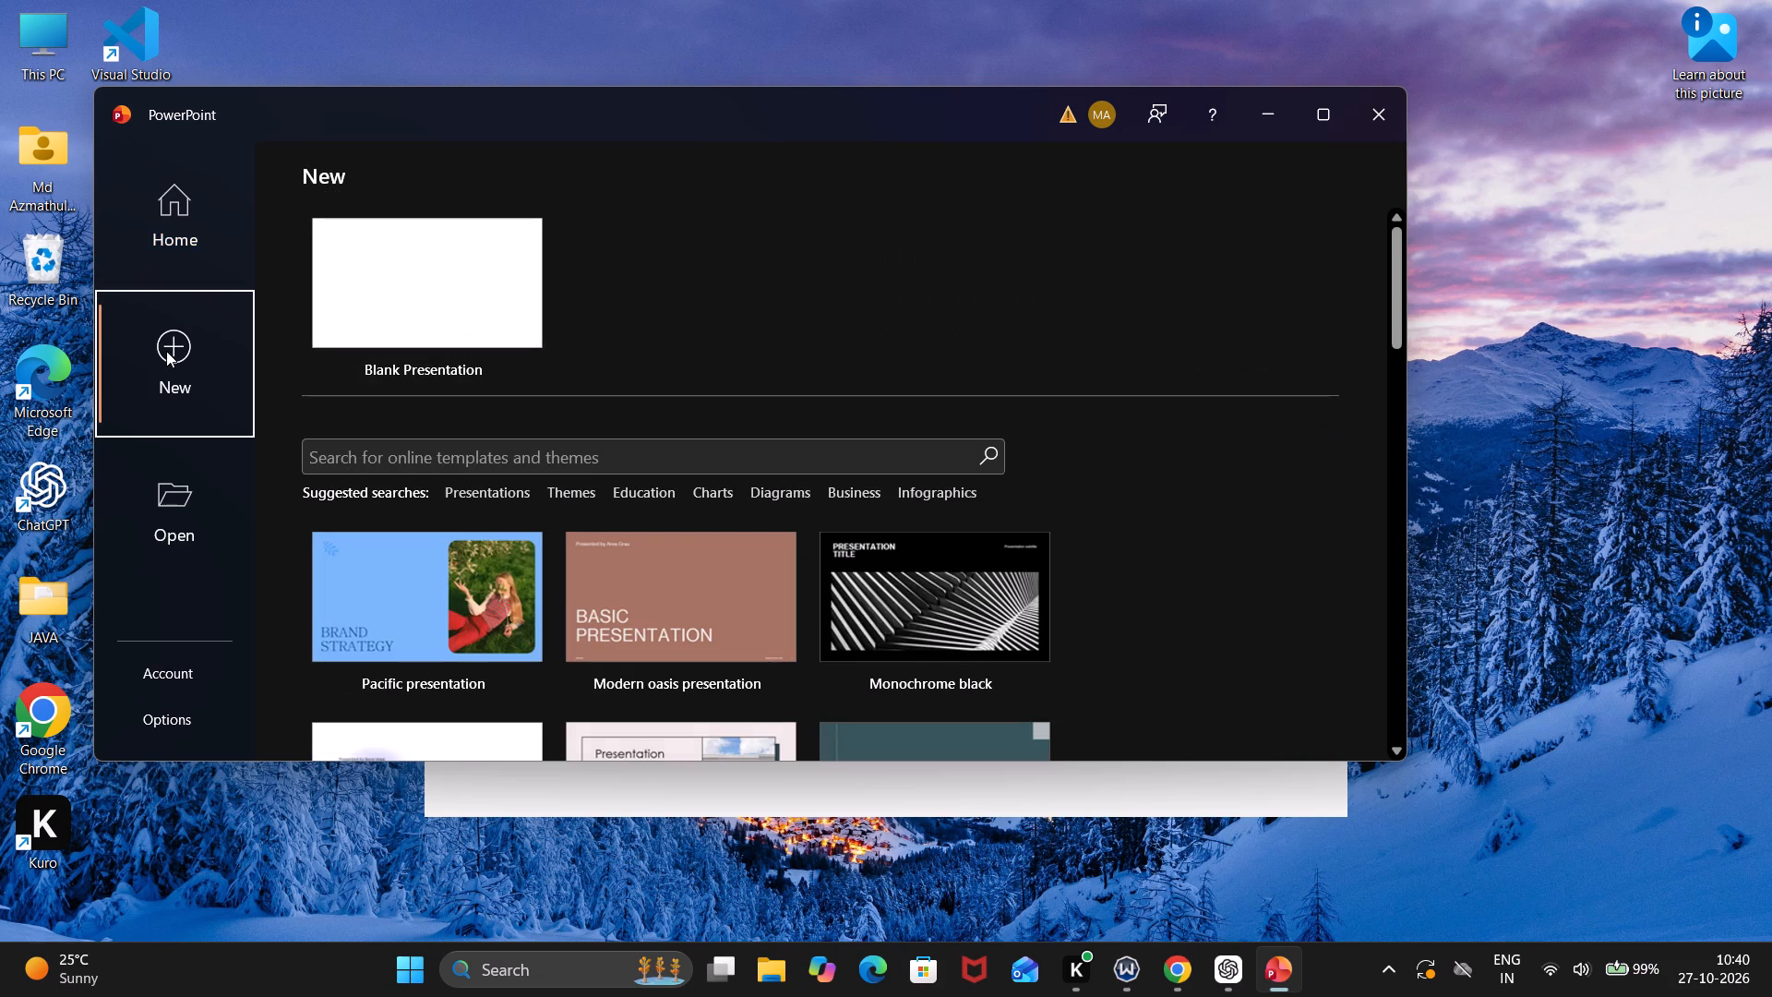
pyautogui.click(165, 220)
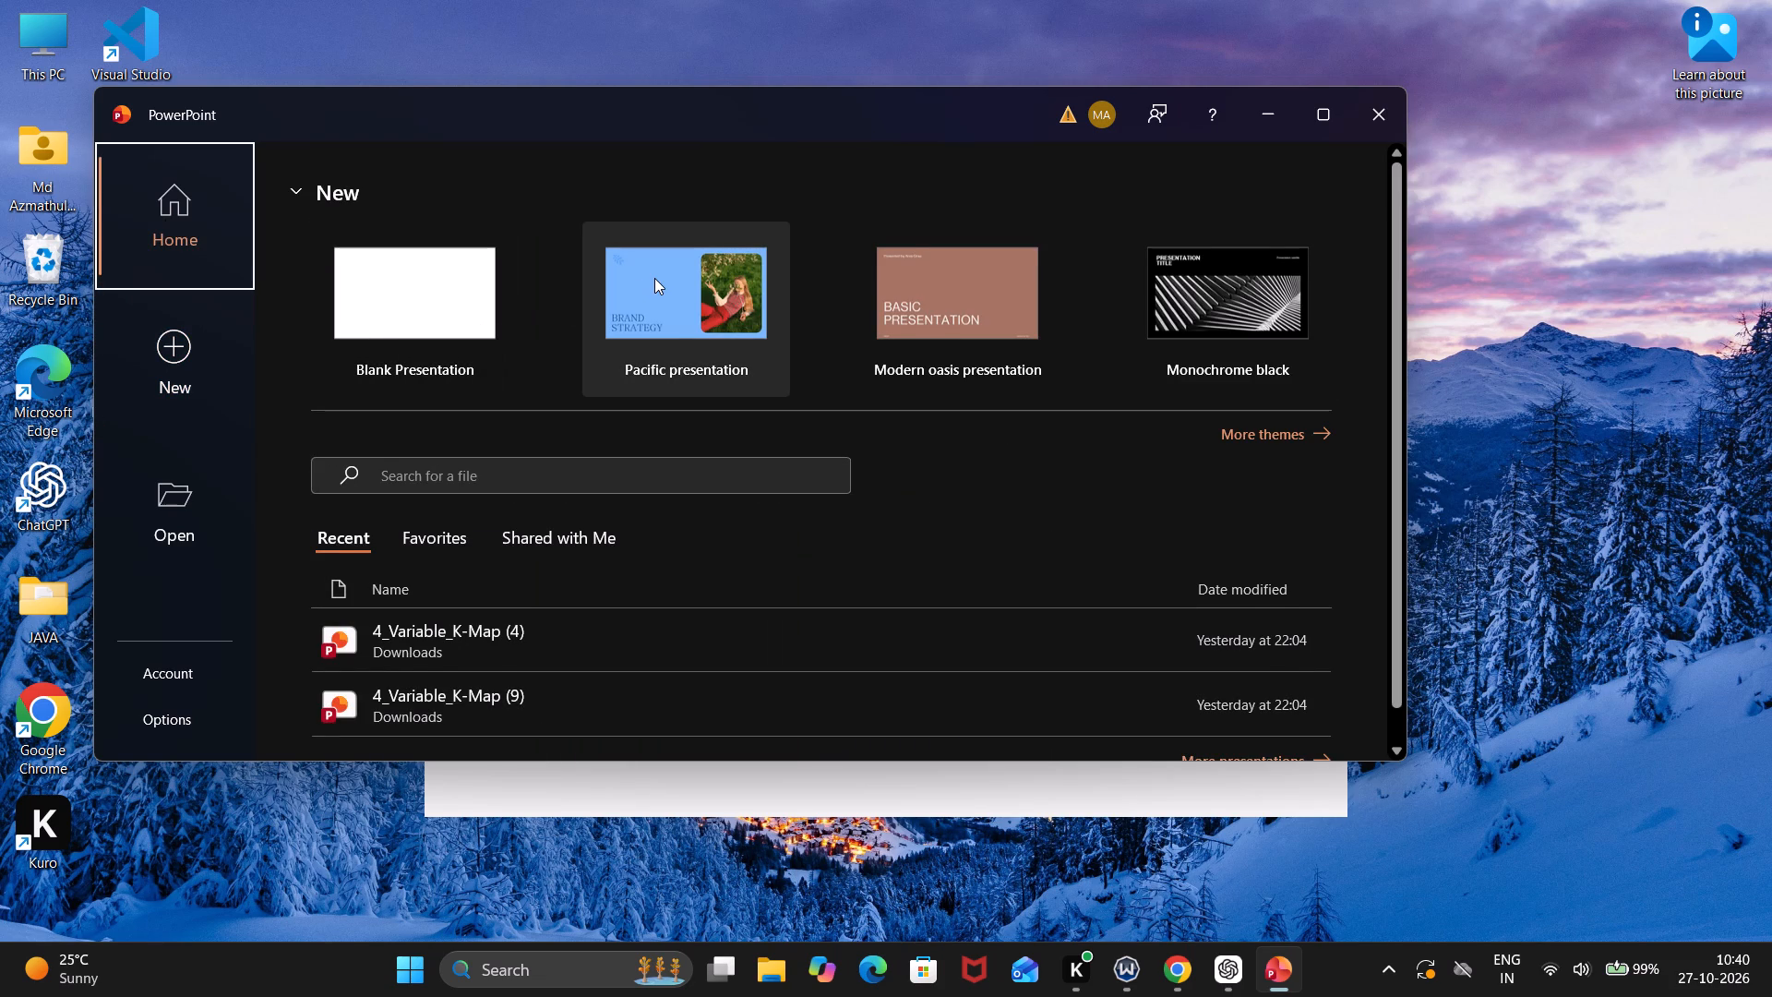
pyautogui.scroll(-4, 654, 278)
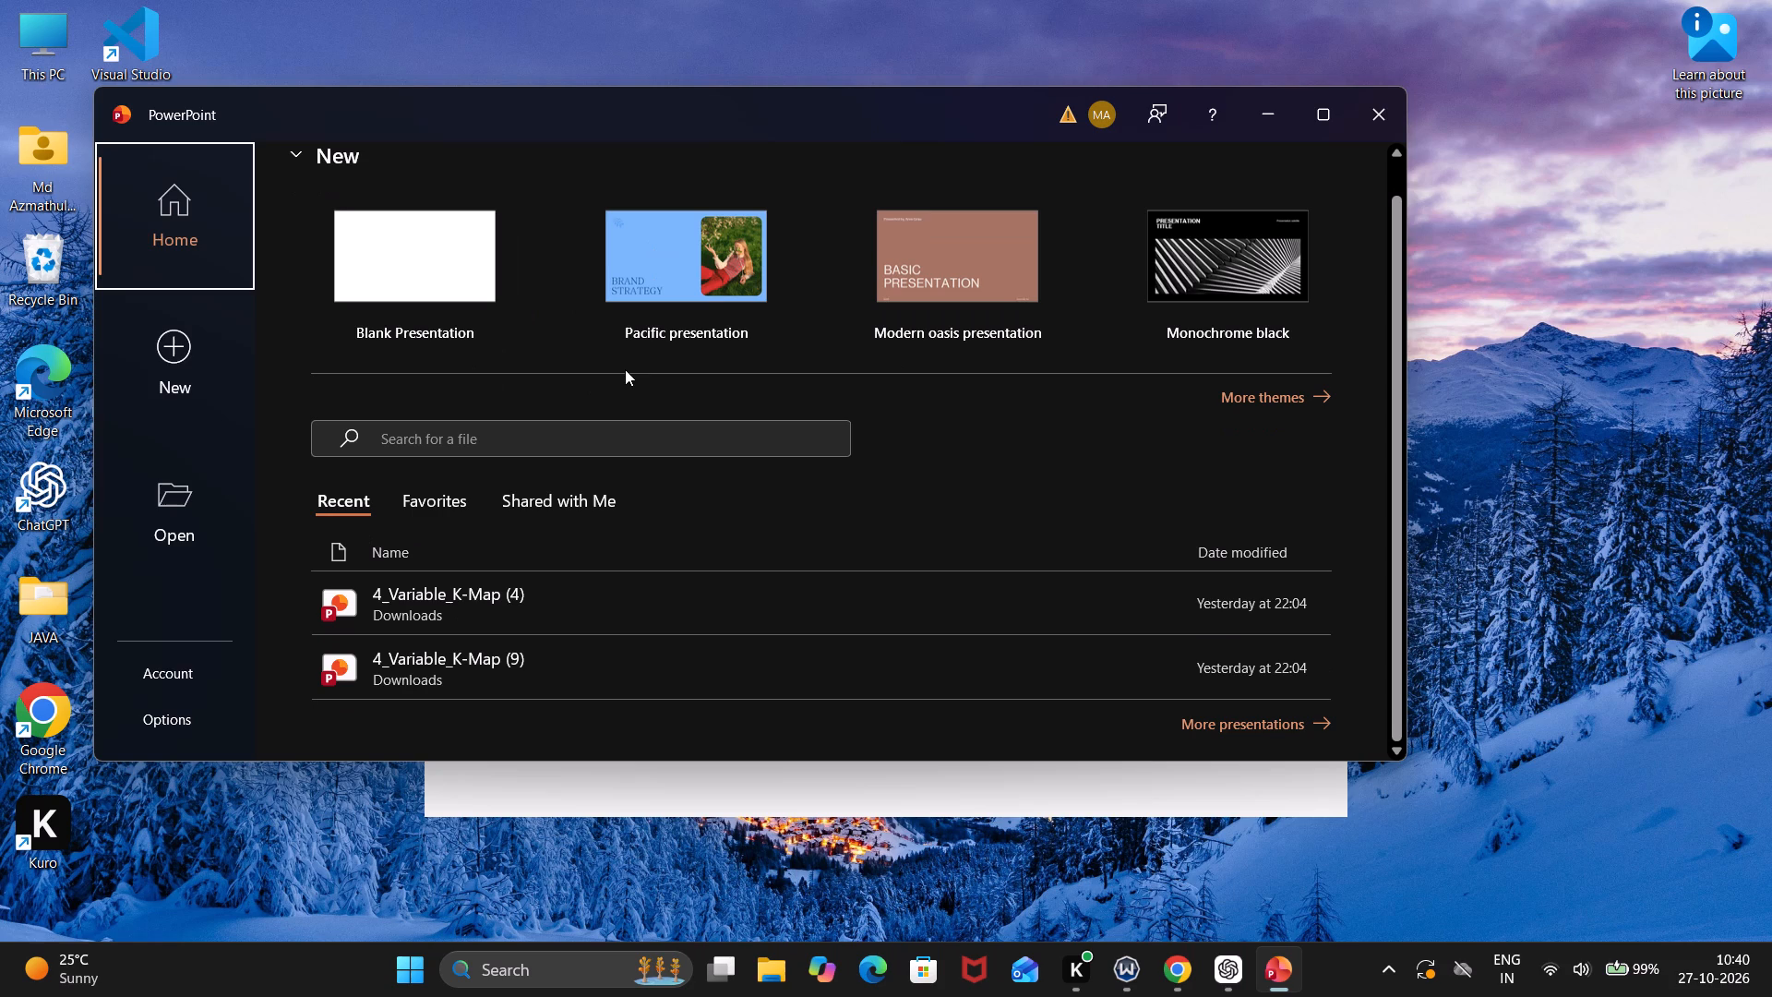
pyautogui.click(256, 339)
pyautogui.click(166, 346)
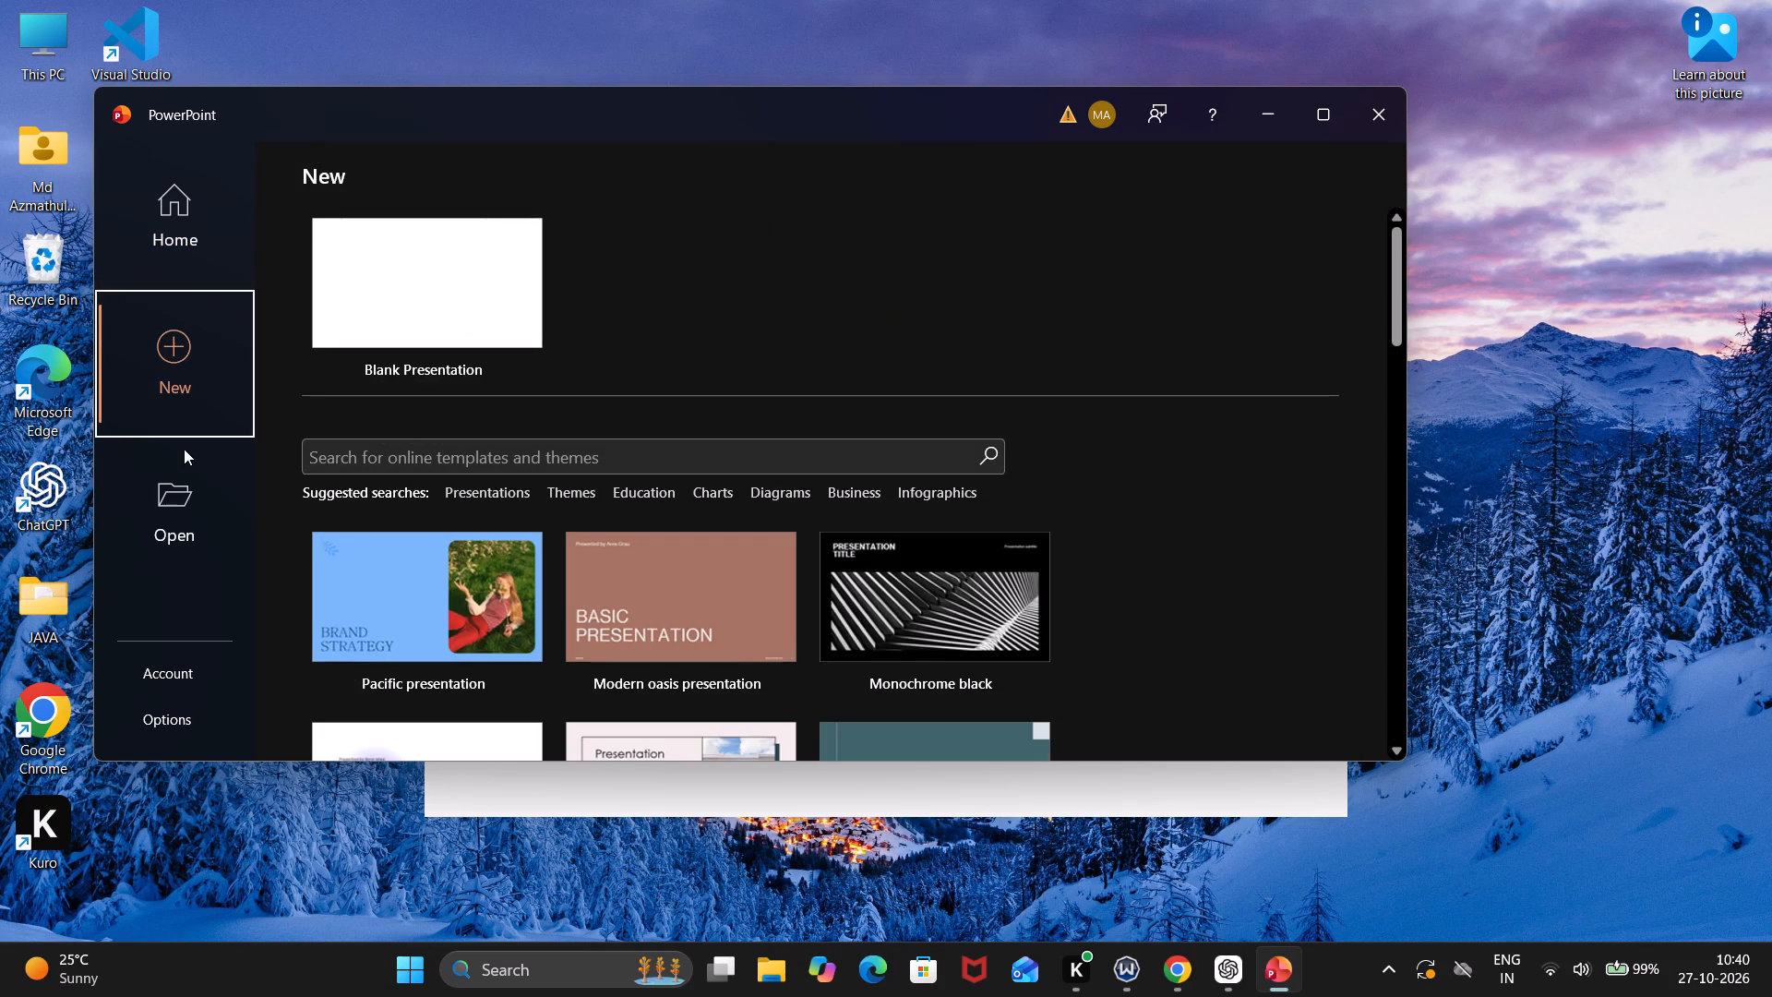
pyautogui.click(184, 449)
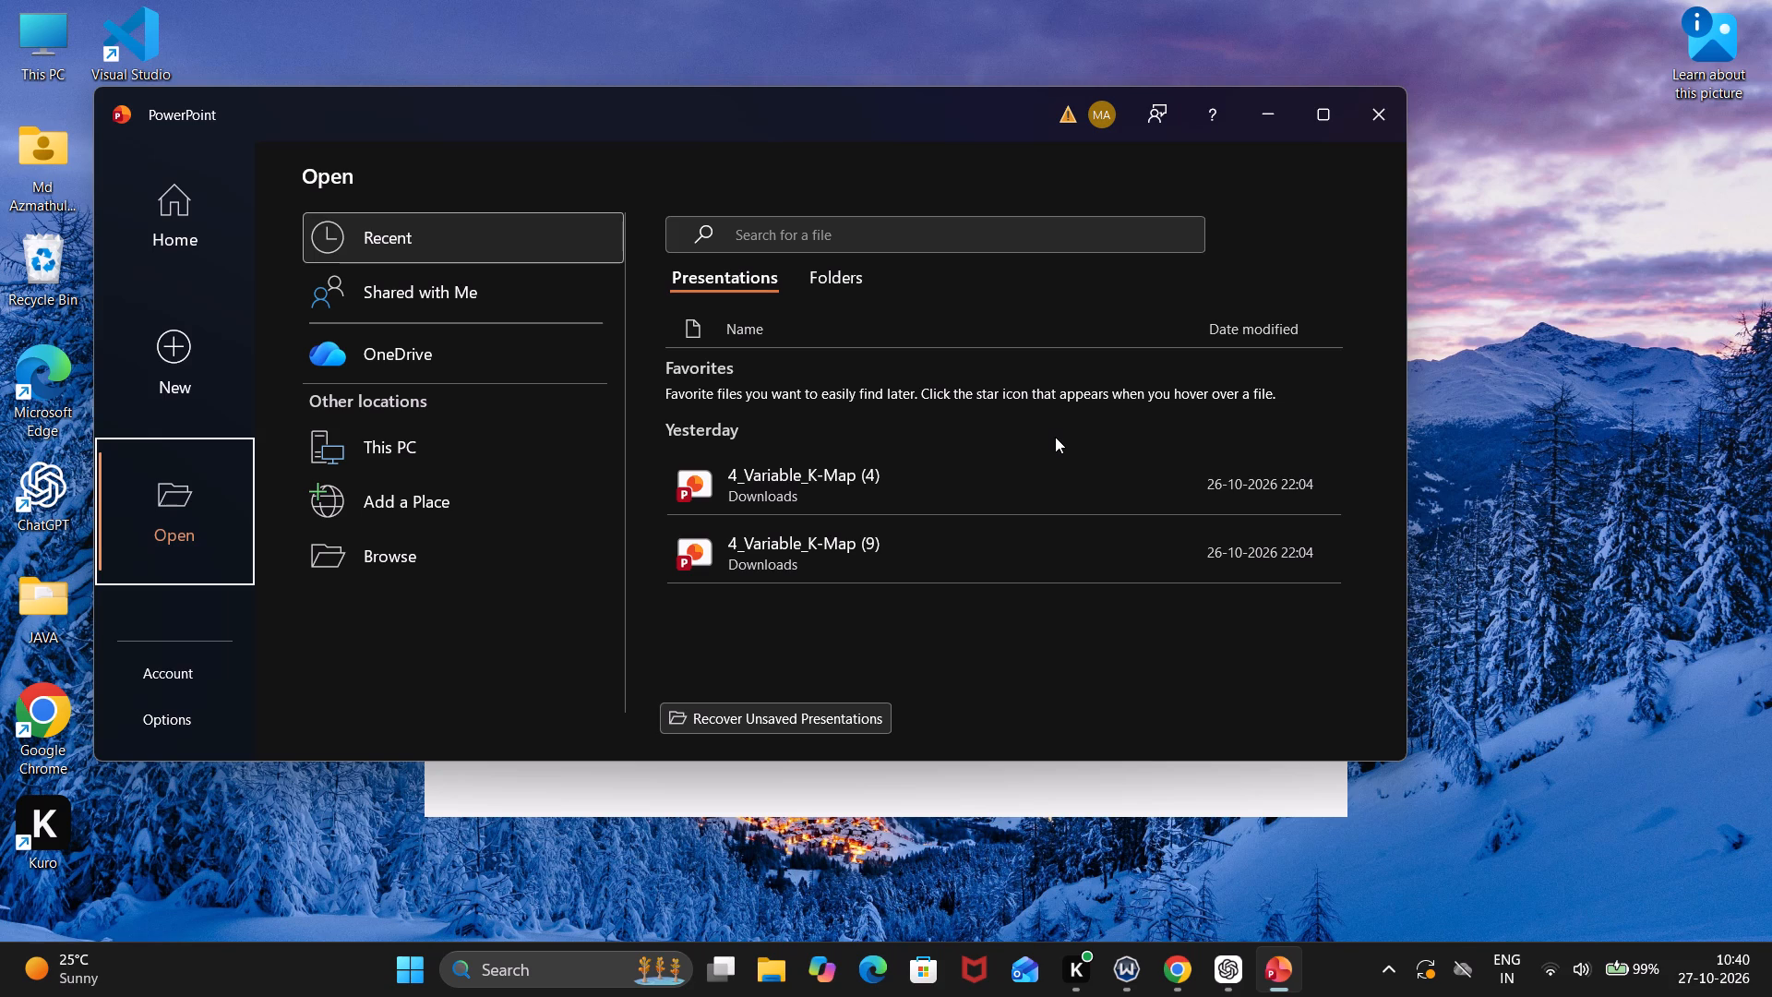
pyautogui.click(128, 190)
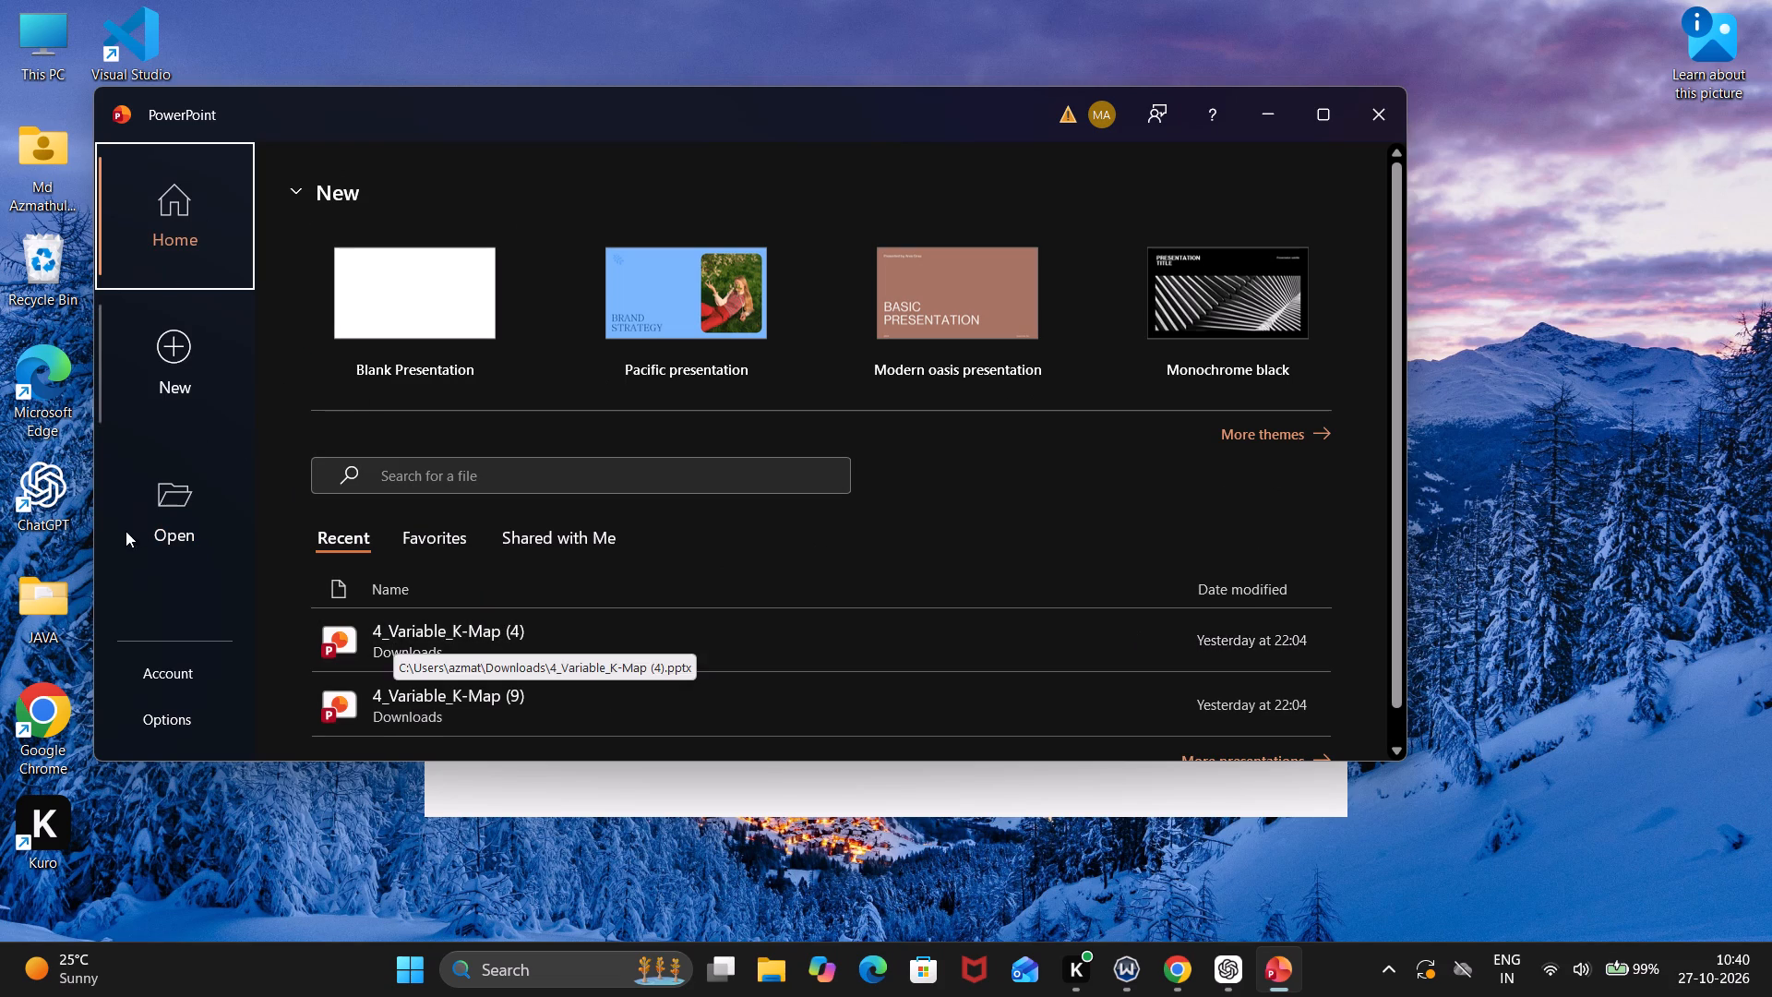
# Maximize the start window and open the recent presentation 4_Variable_K-Map (4) from Downloads.
pyautogui.doubleClick(920, 112)
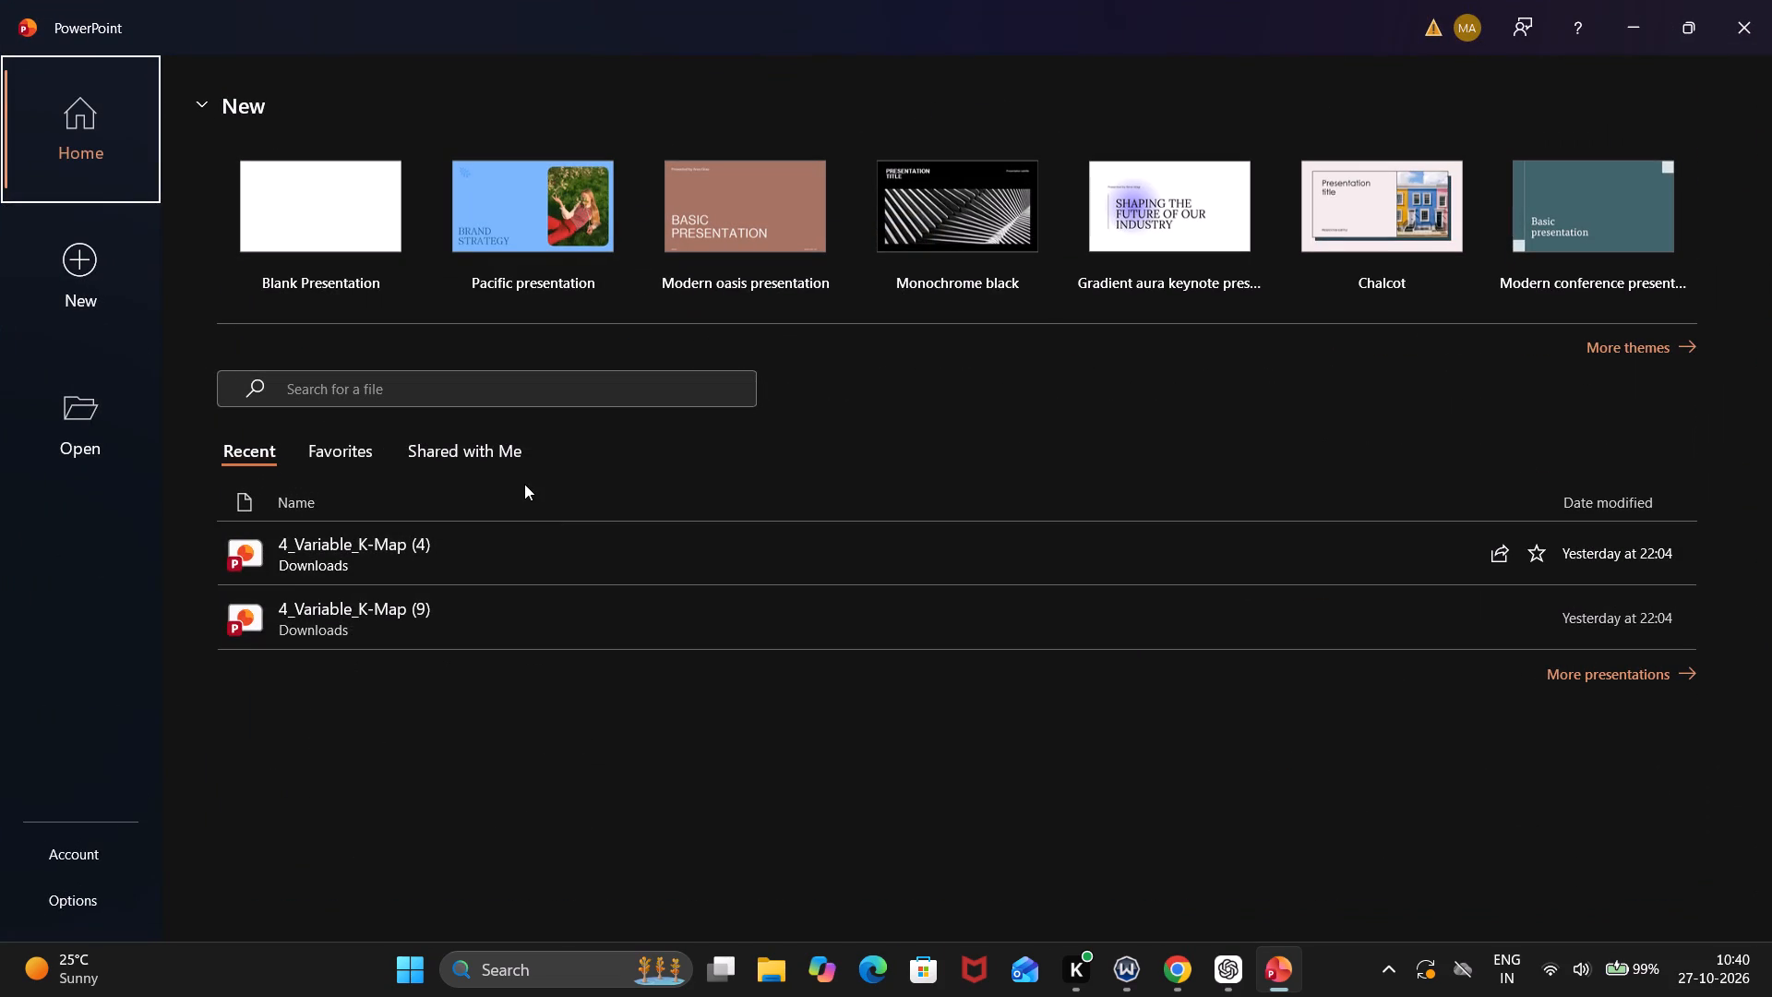
pyautogui.doubleClick(520, 540)
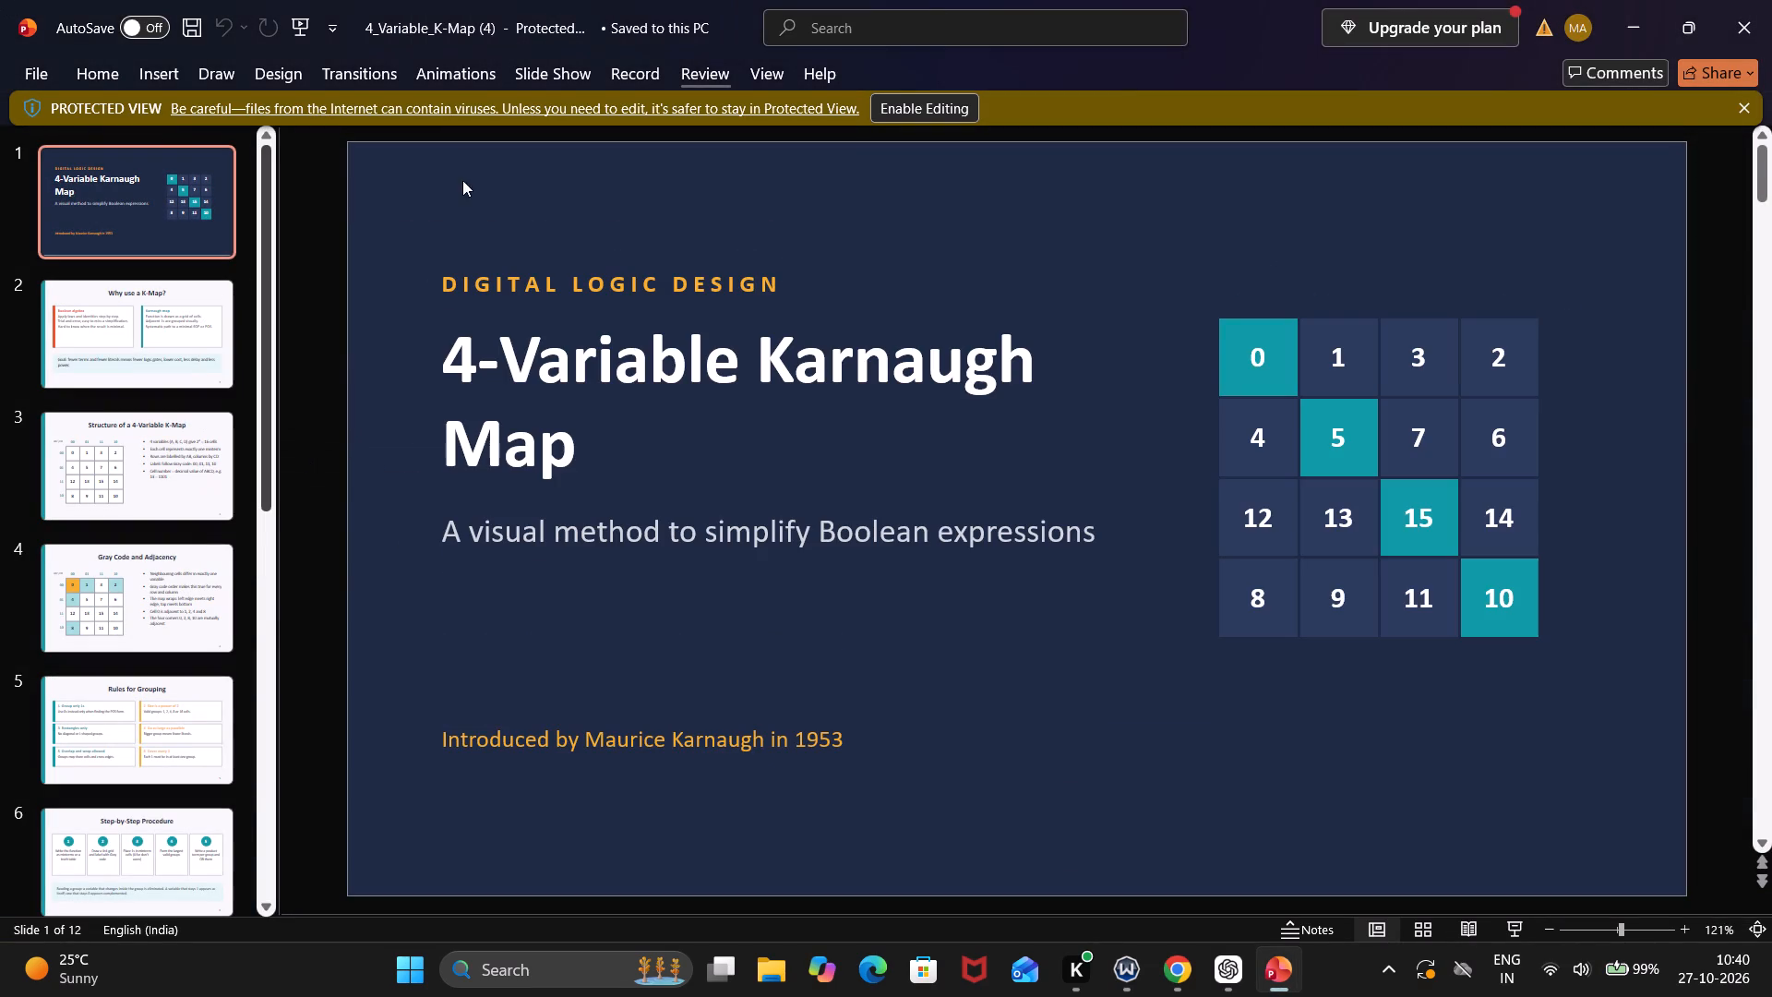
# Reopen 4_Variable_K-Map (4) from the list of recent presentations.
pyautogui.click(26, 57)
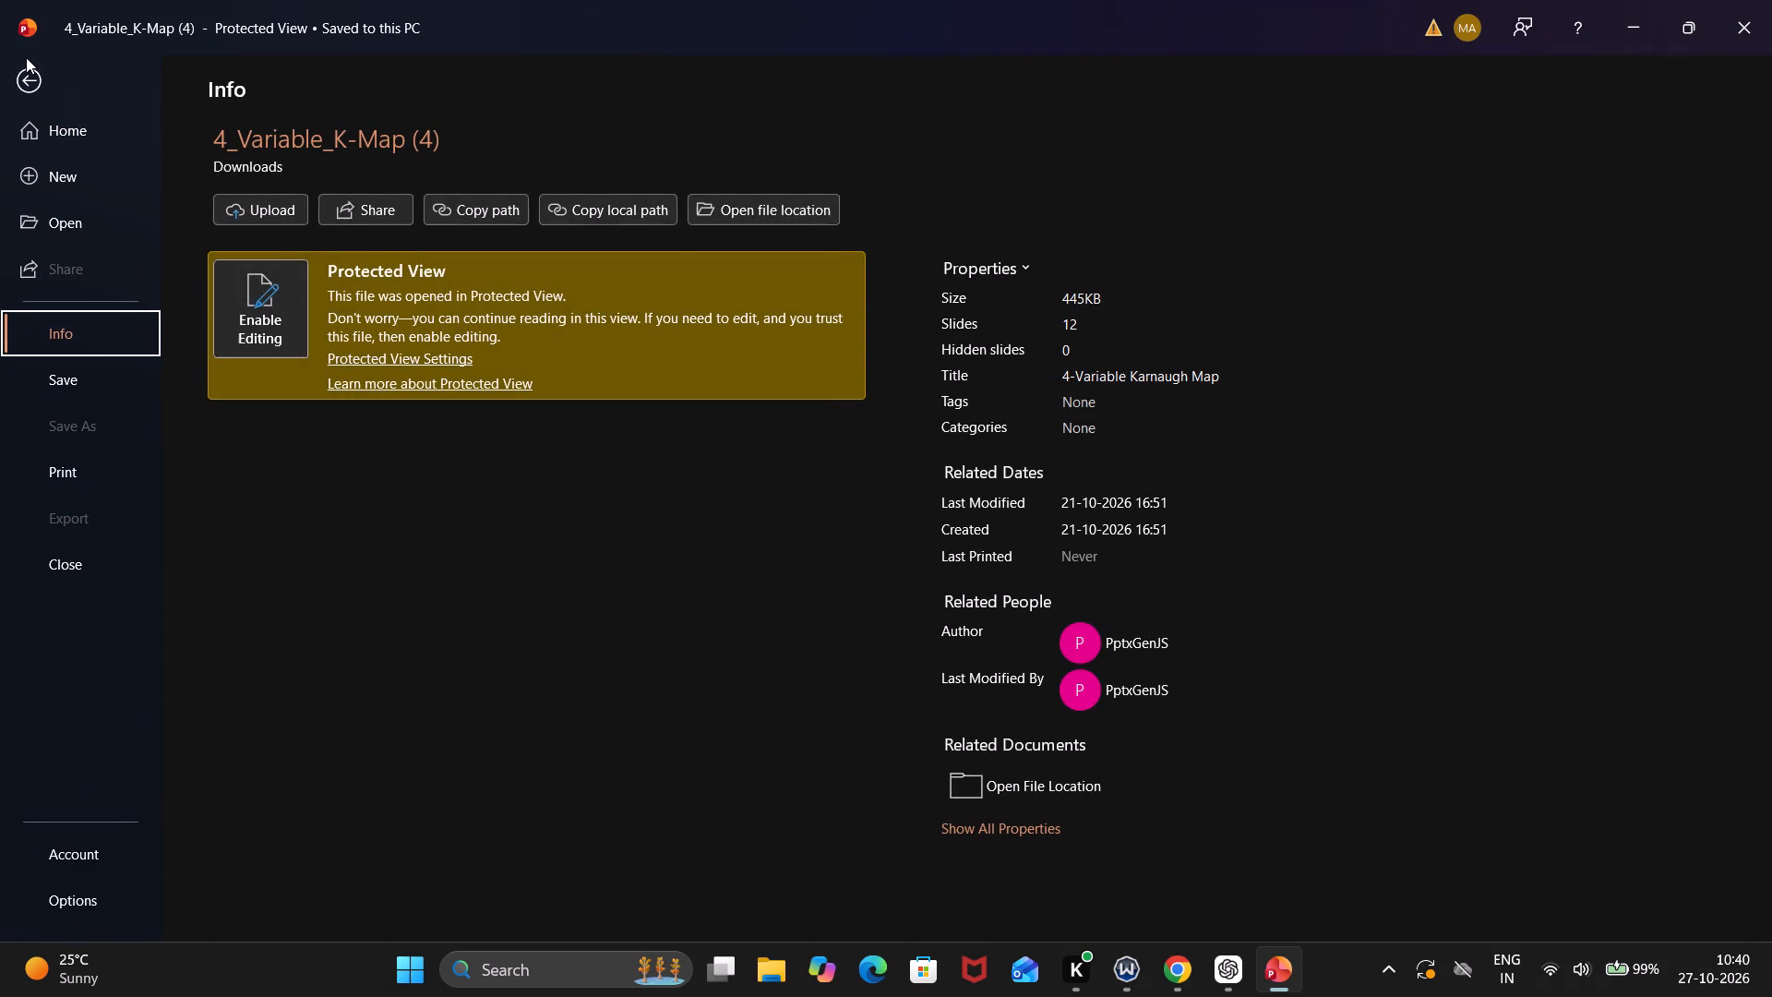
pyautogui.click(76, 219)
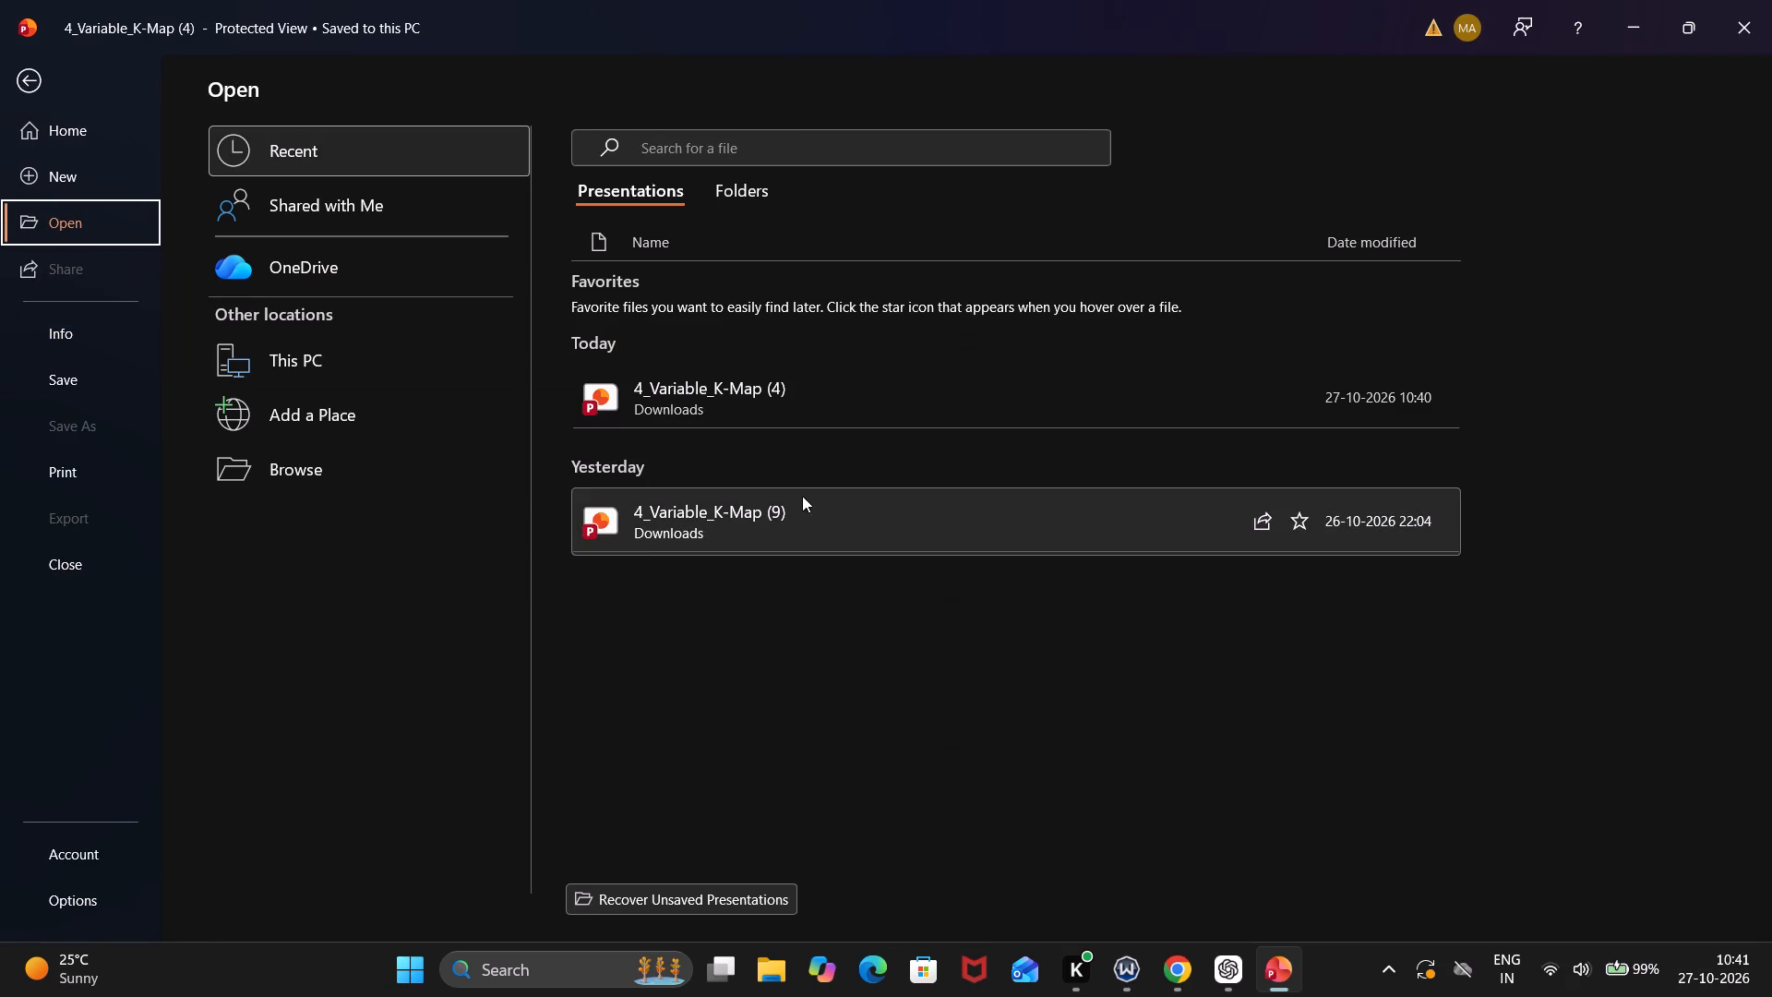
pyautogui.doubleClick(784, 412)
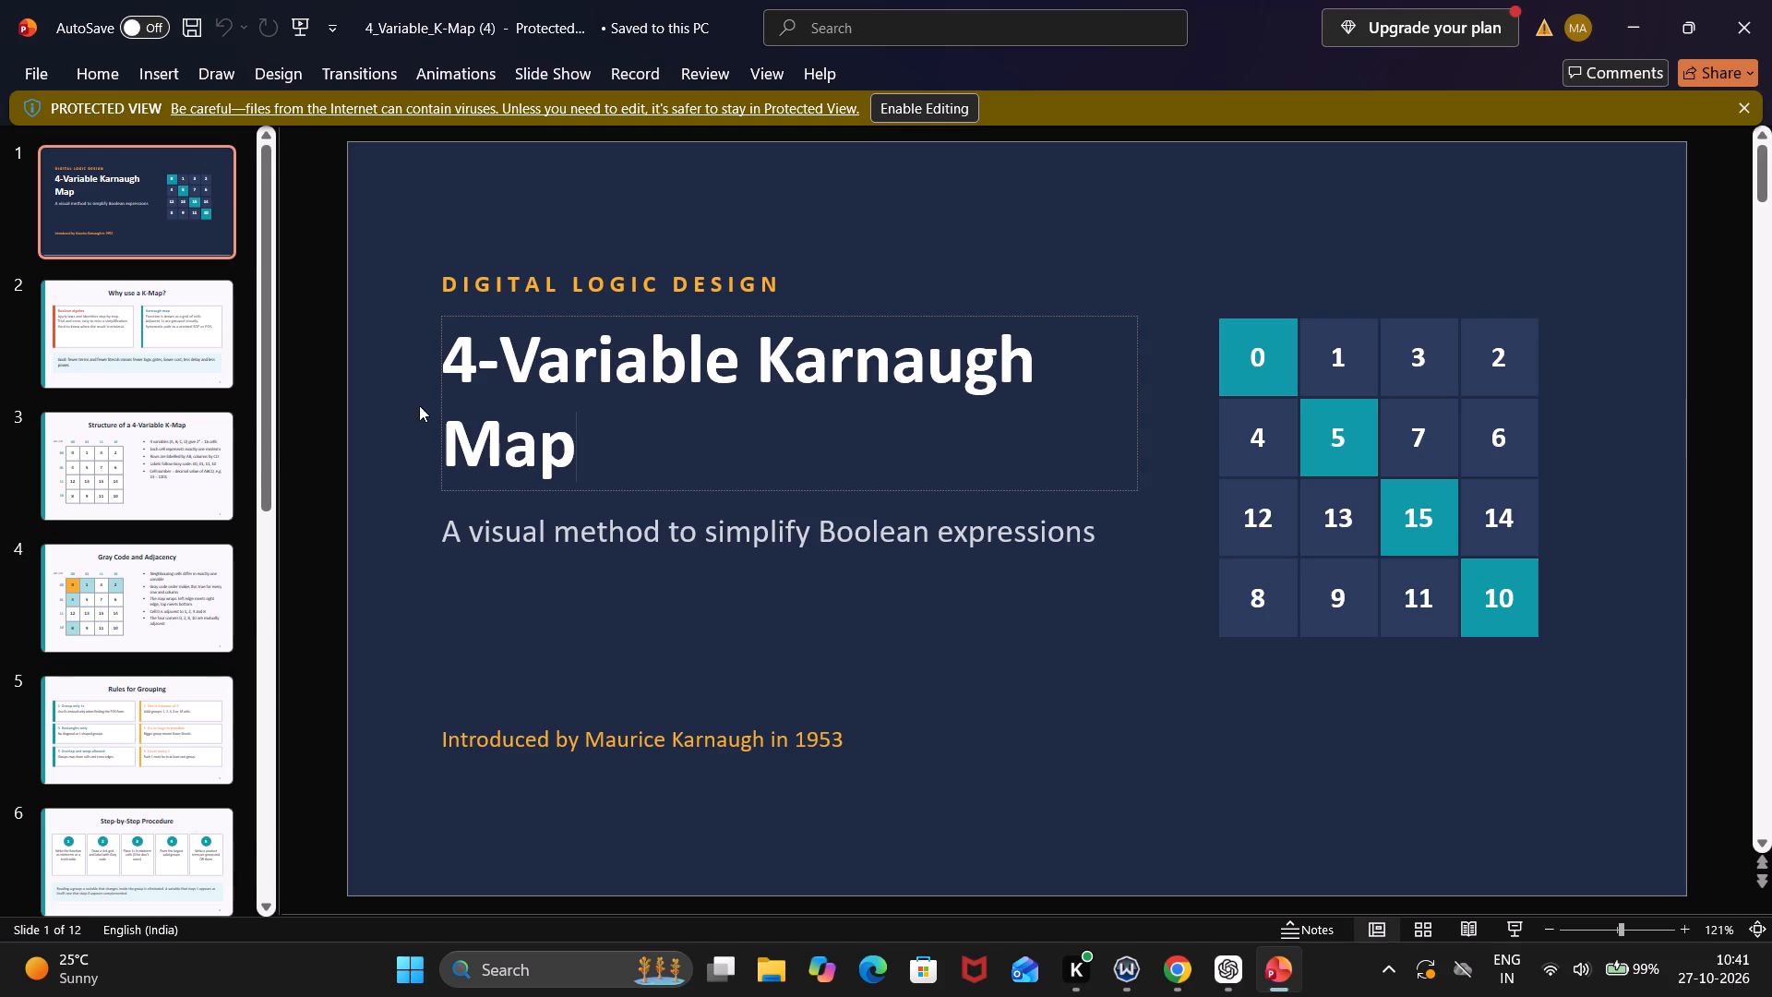
# Display the "Why use a K-Map?" slide and look through the remaining slide thumbnails to the Summary slide.
pyautogui.click(162, 411)
pyautogui.click(125, 349)
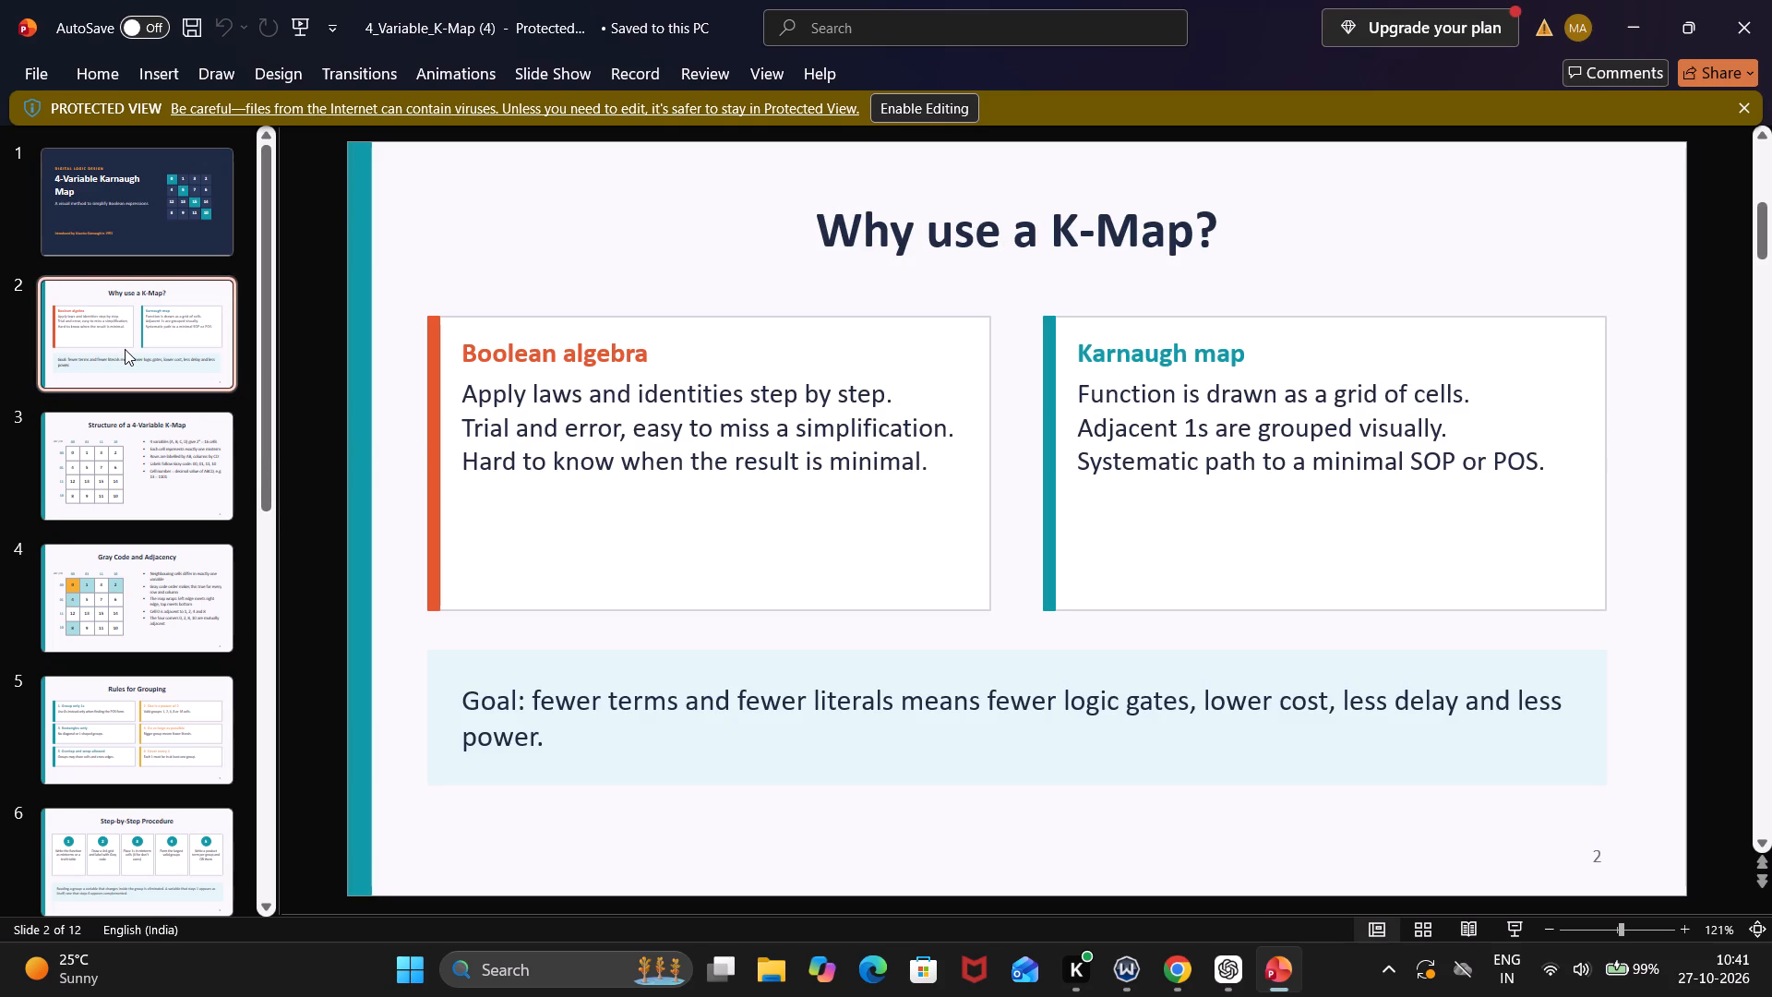
pyautogui.scroll(-6, 112, 472)
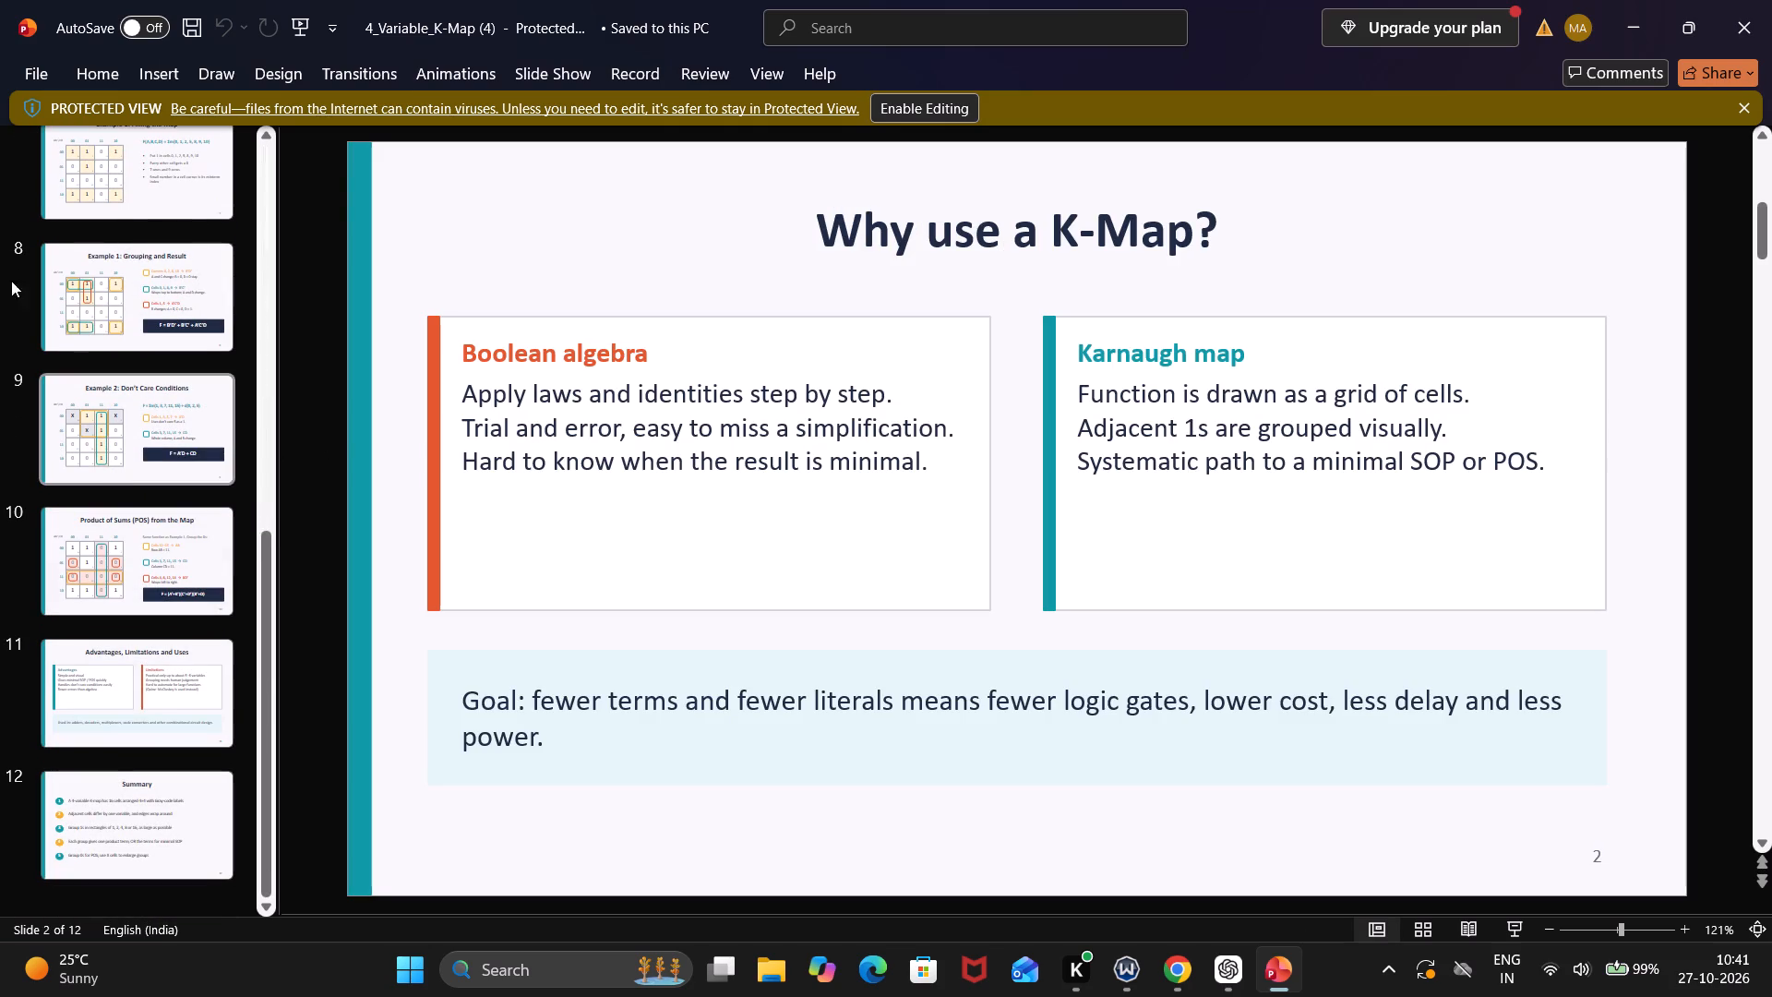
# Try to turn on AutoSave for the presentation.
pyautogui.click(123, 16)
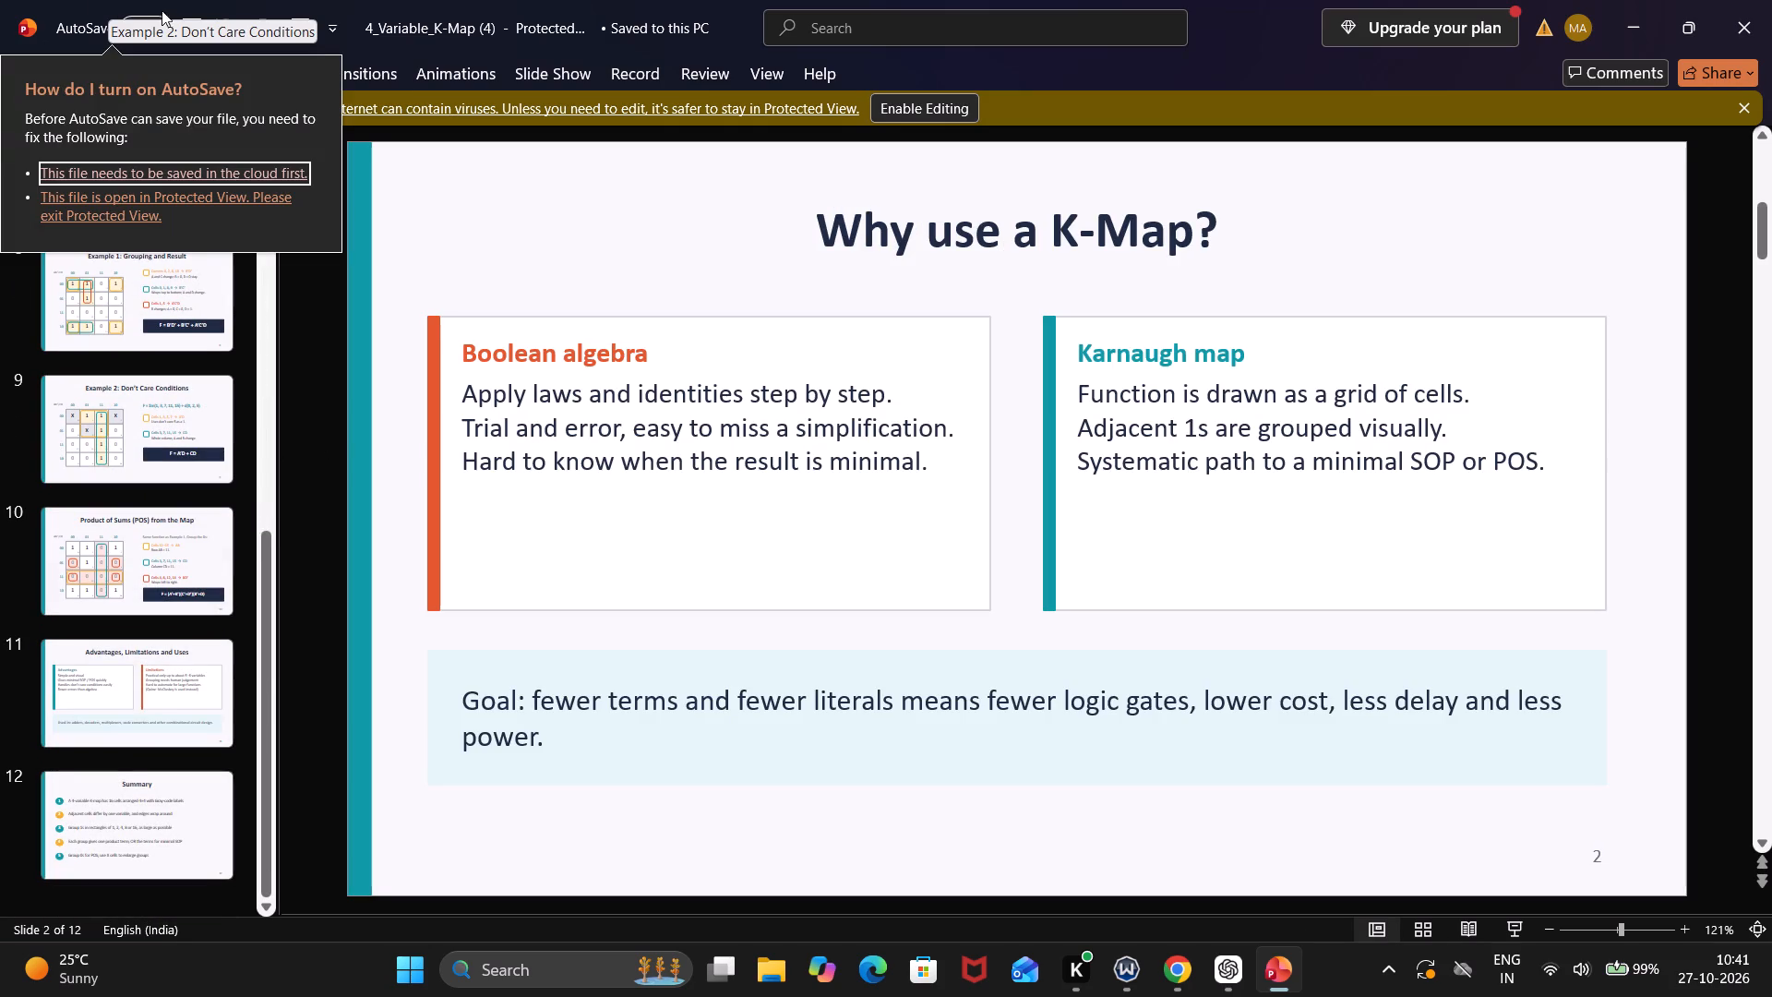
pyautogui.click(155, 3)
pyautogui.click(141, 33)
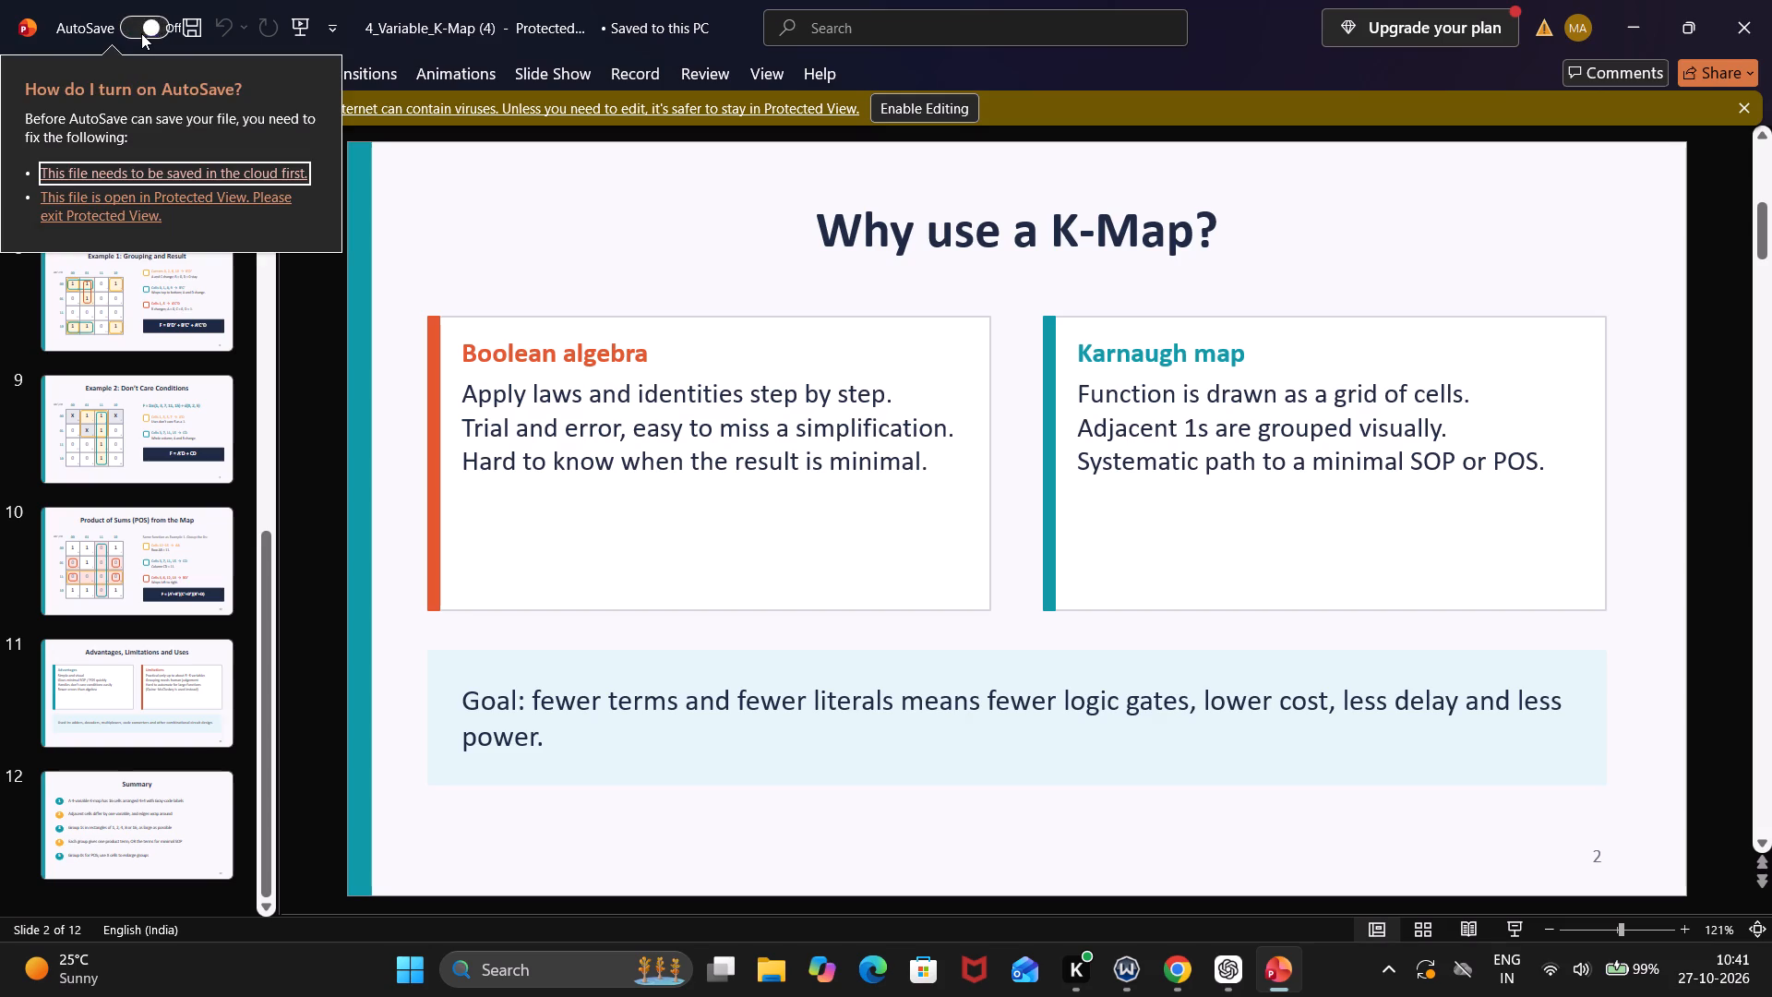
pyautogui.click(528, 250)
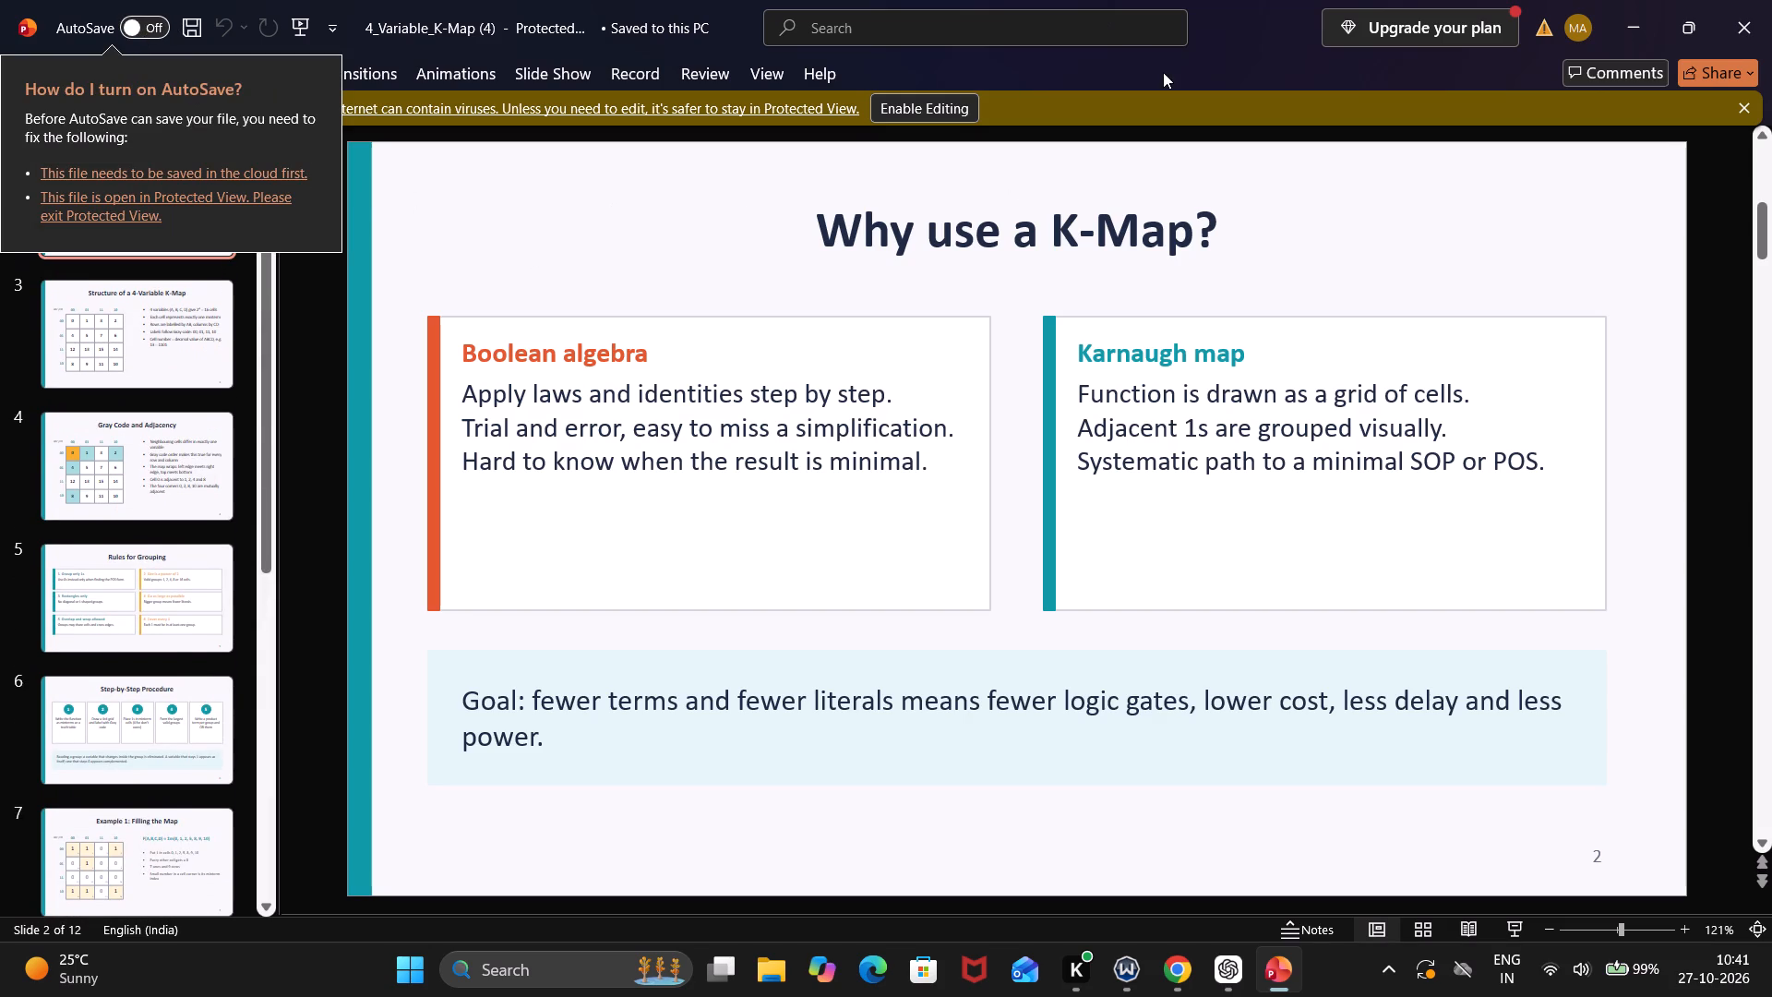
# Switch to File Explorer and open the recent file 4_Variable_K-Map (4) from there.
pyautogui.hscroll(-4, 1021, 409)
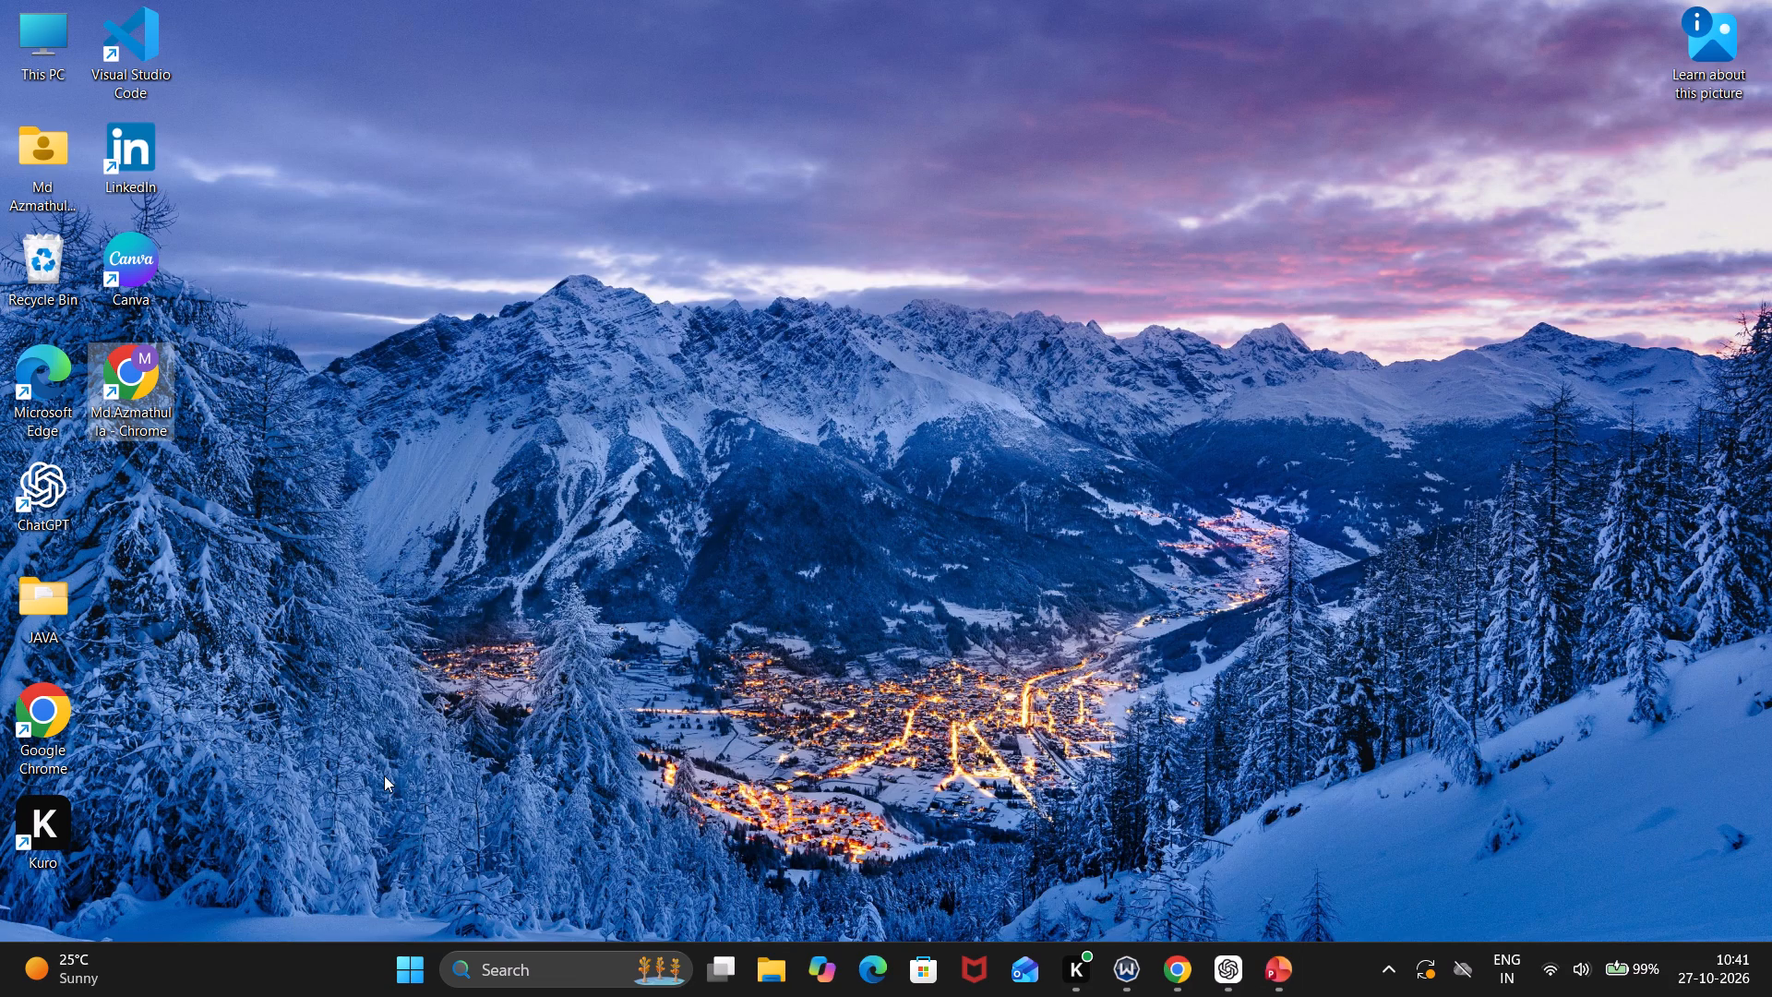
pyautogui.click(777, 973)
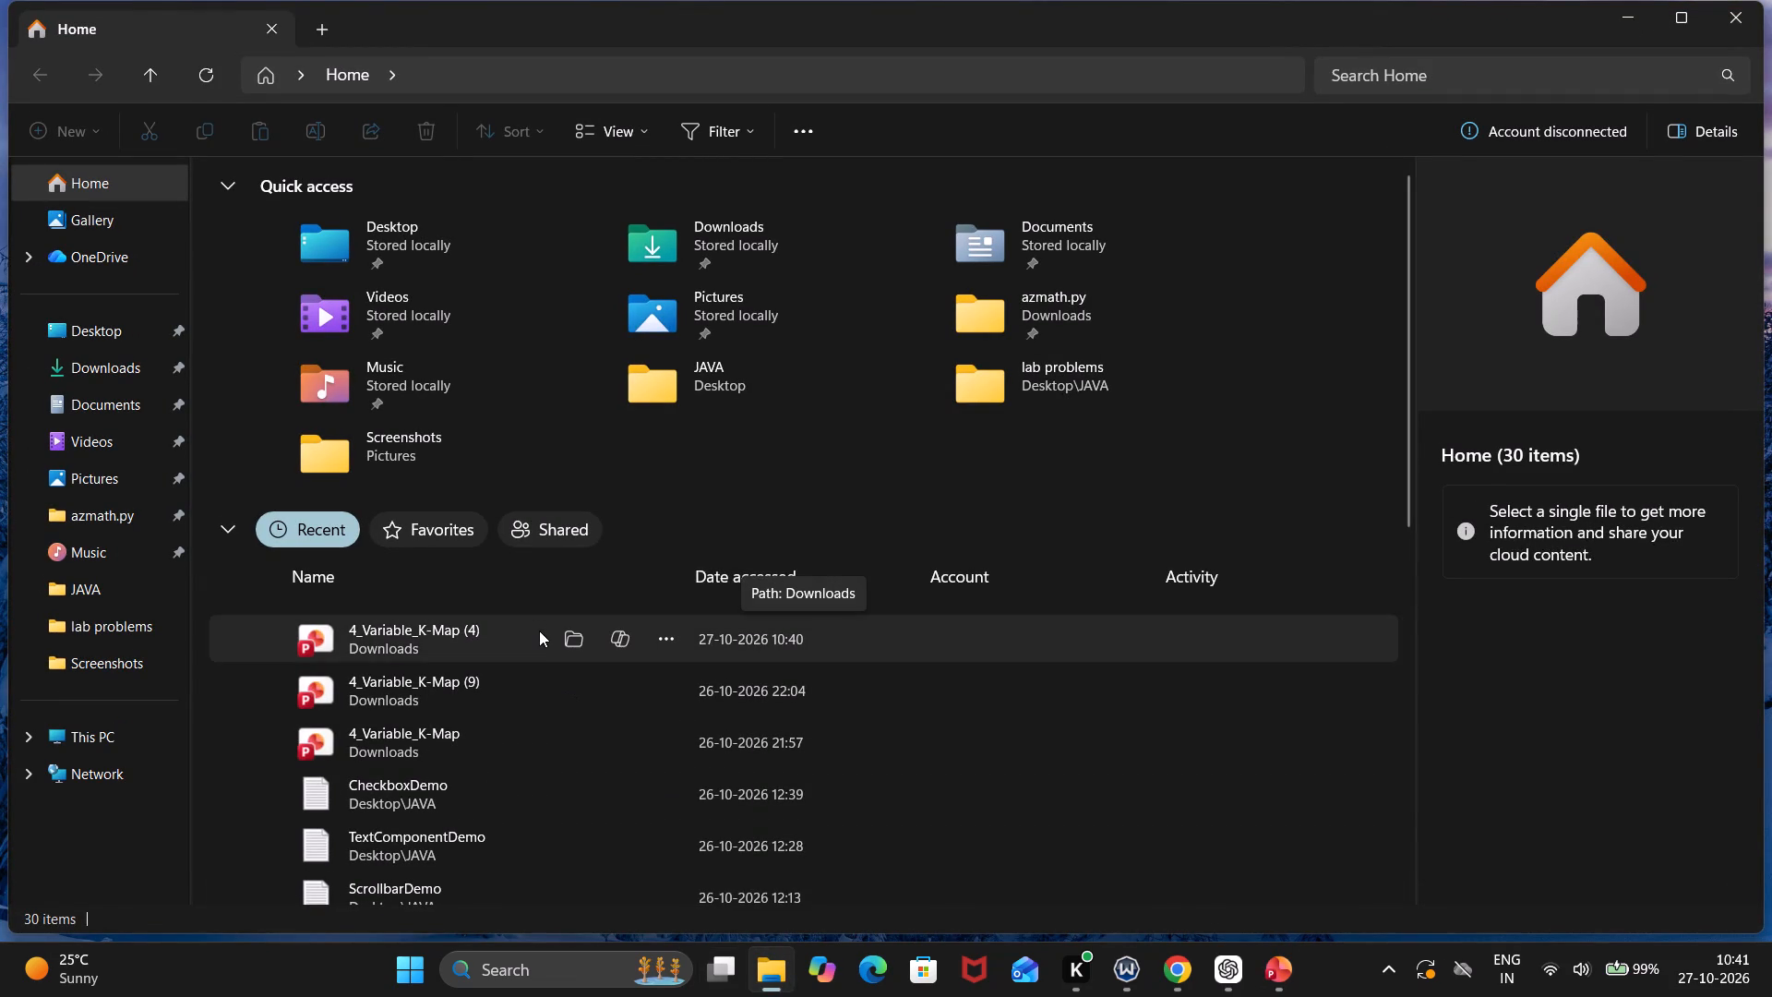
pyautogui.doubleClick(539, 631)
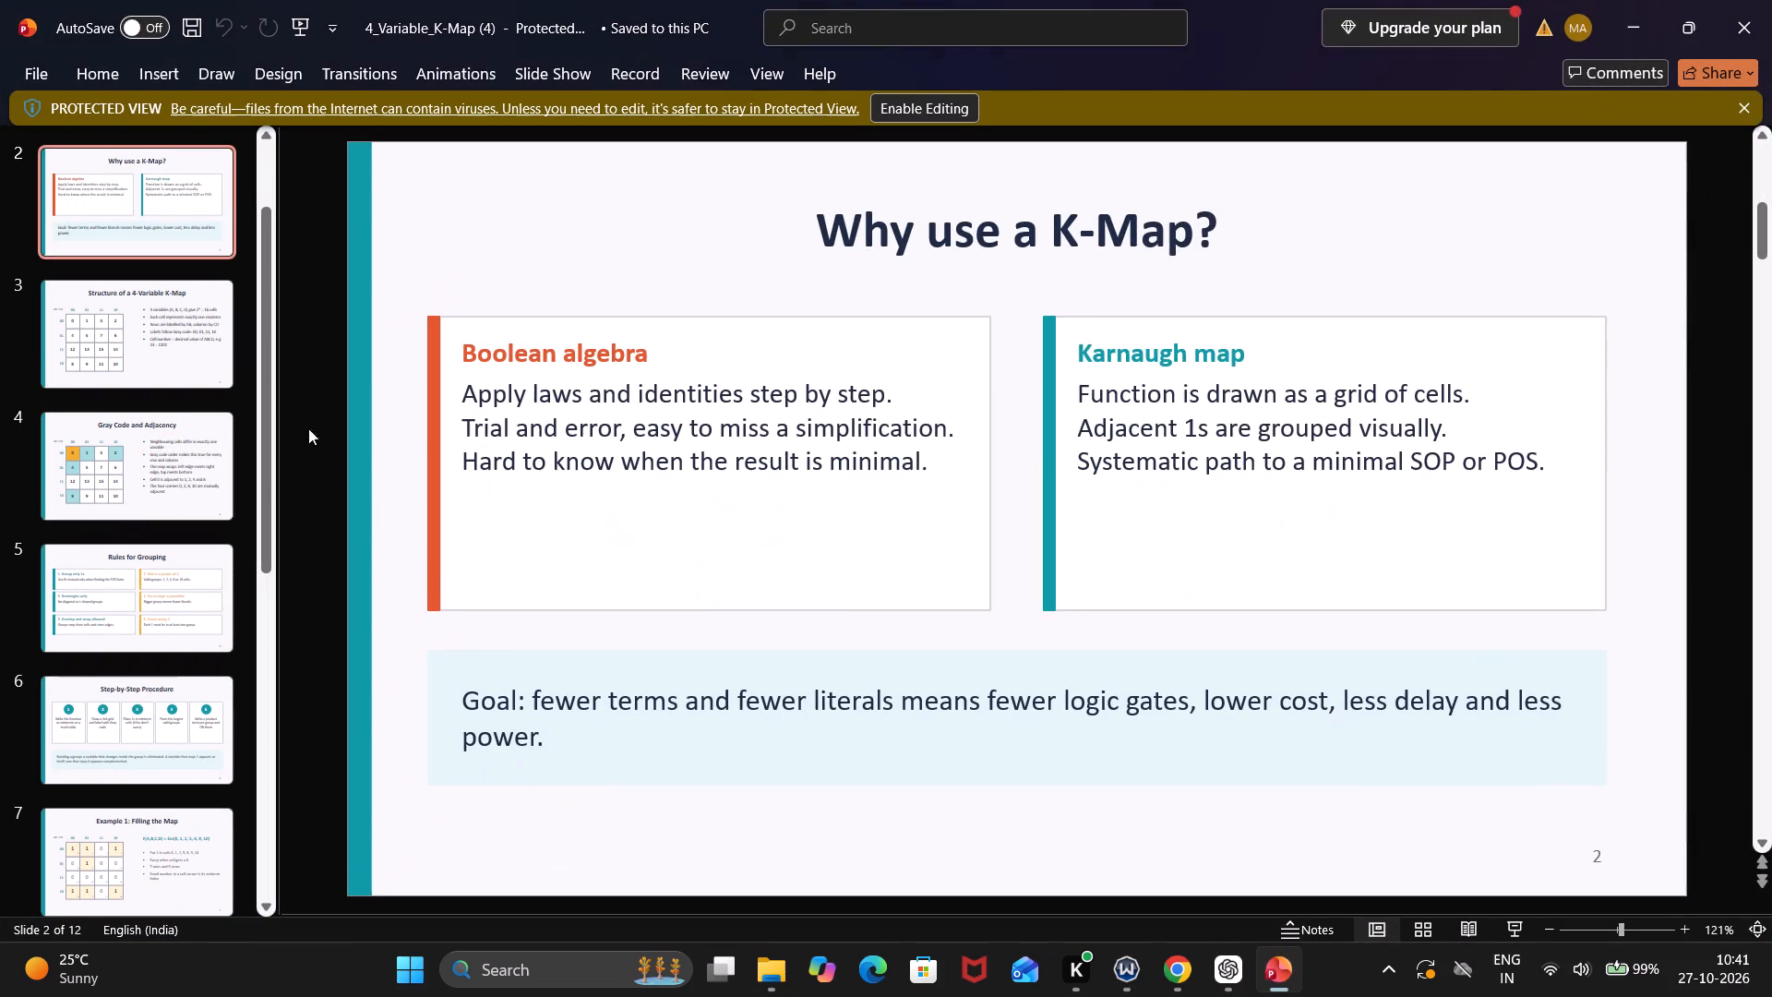
# View the "Structure of a 4-Variable K-Map" slide and return to the "4-Variable Karnaugh Map" title slide.
pyautogui.click(174, 353)
pyautogui.scroll(2, 89, 273)
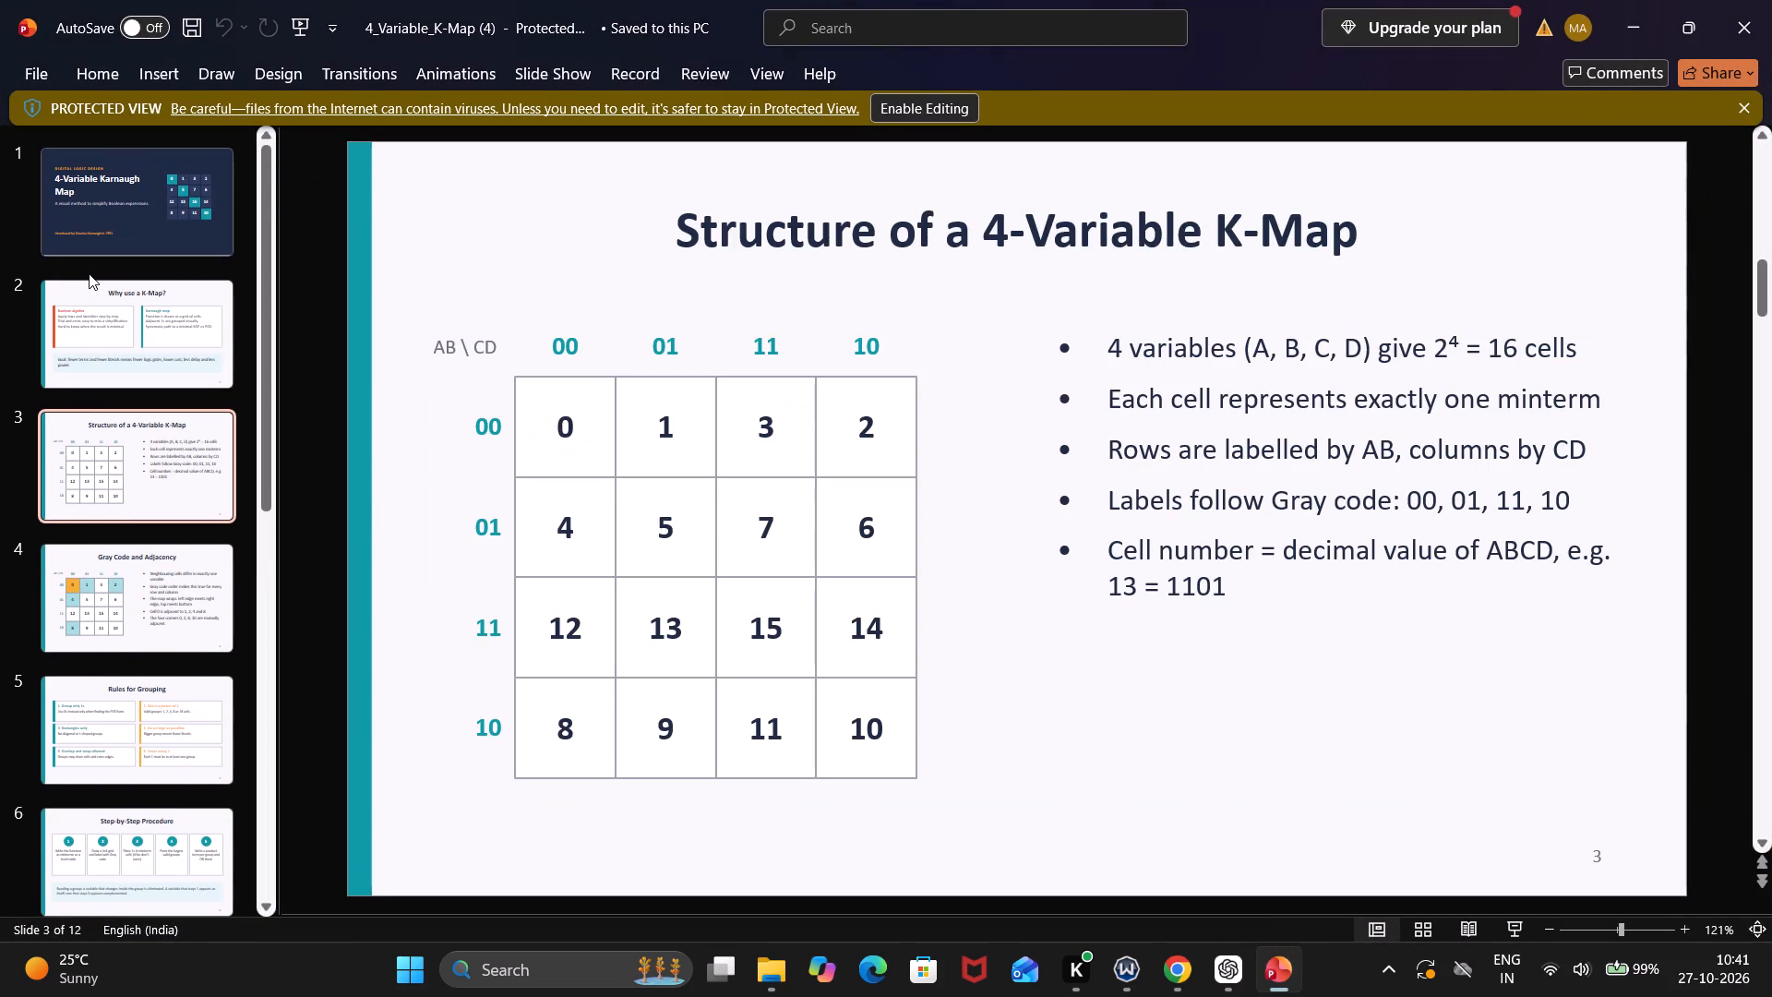
pyautogui.click(102, 211)
pyautogui.scroll(2, 102, 211)
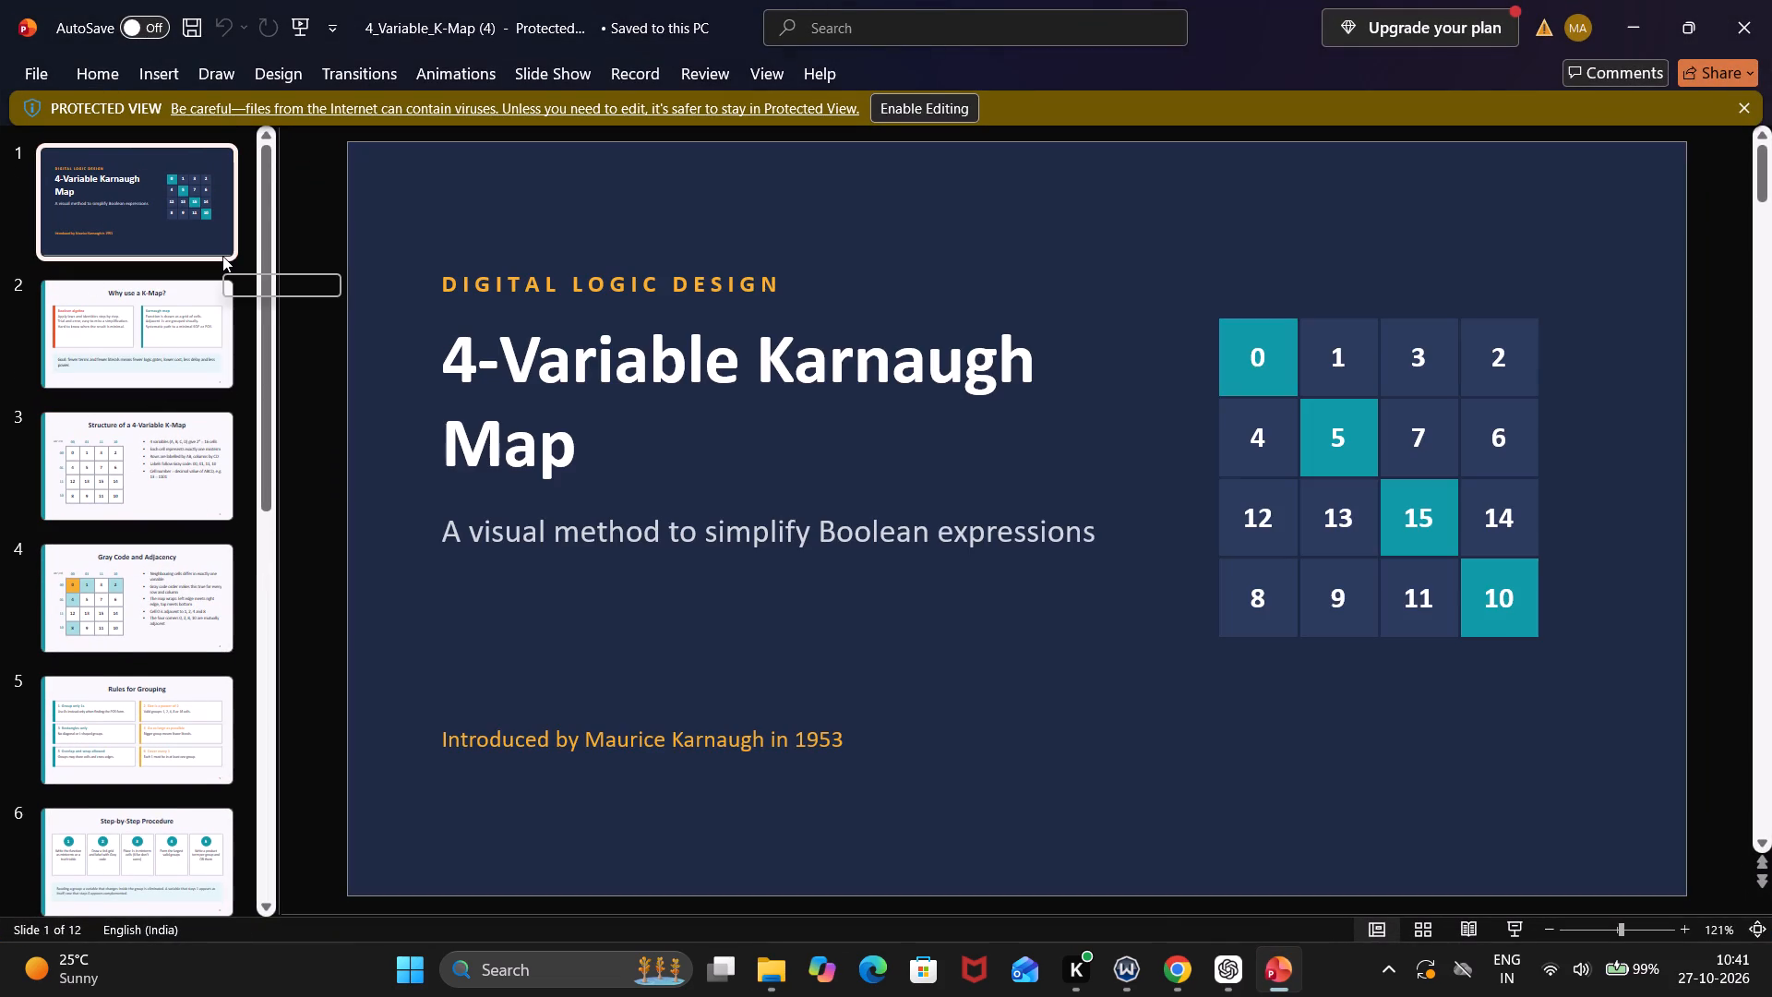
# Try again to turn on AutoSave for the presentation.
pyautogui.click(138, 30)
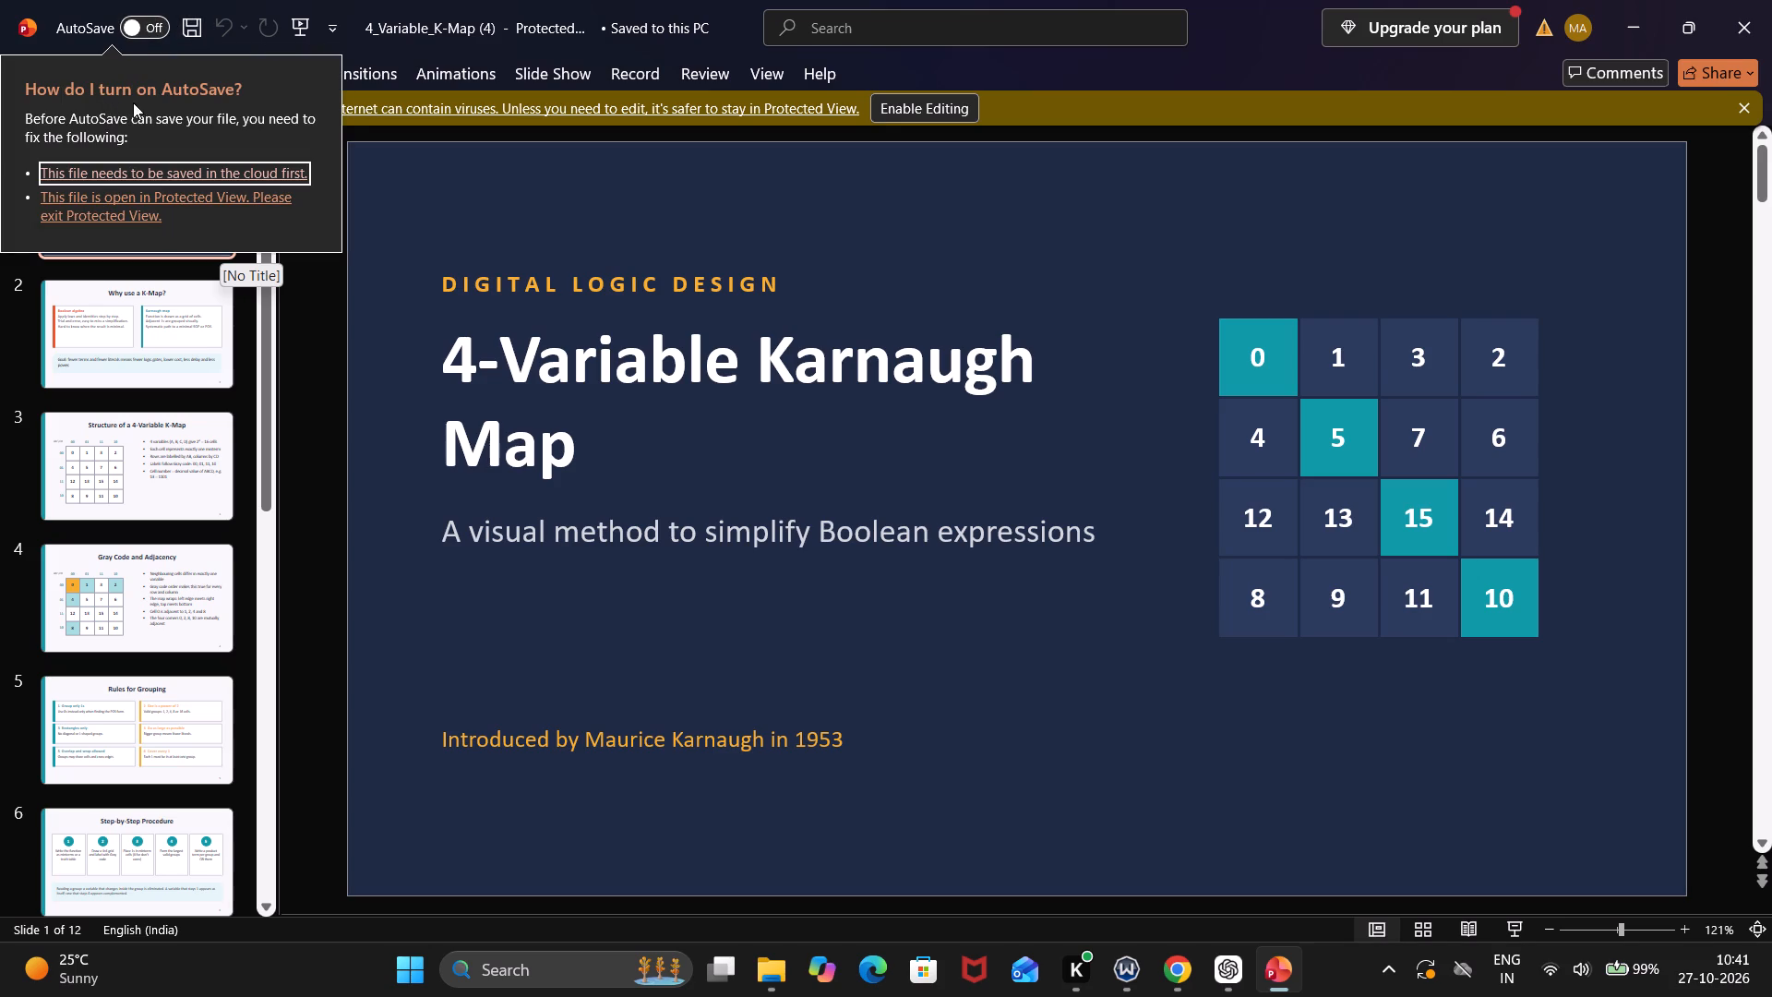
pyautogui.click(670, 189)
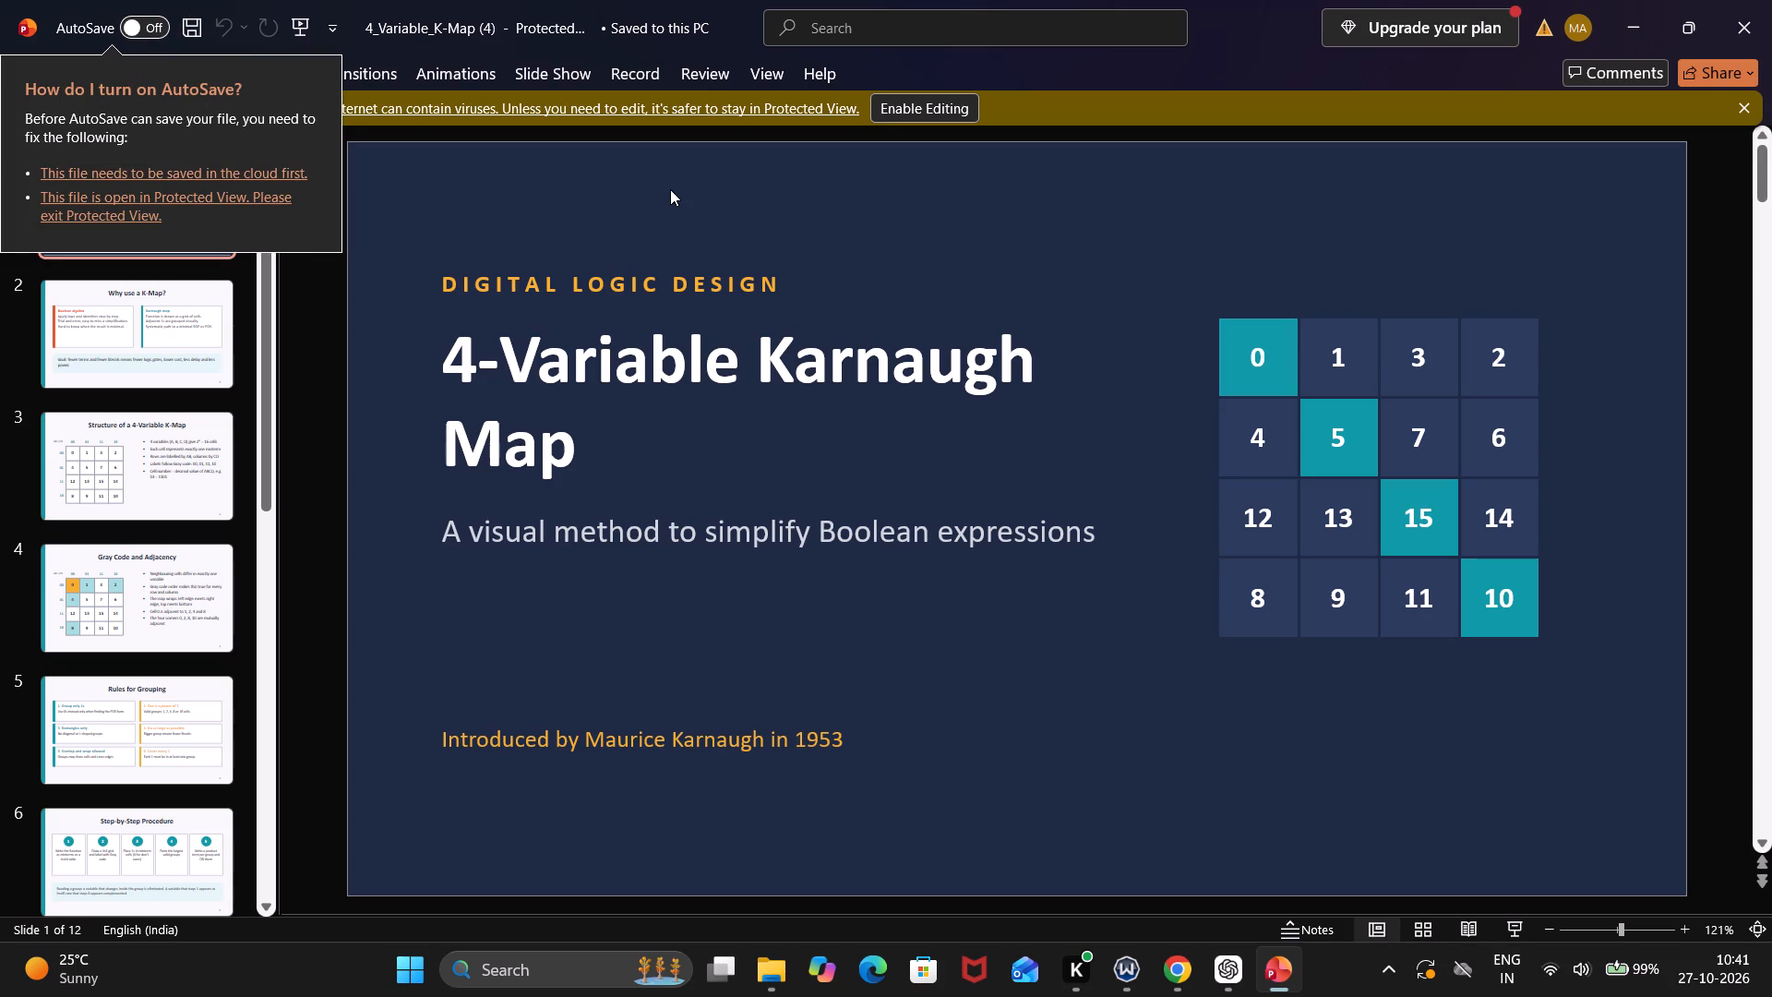
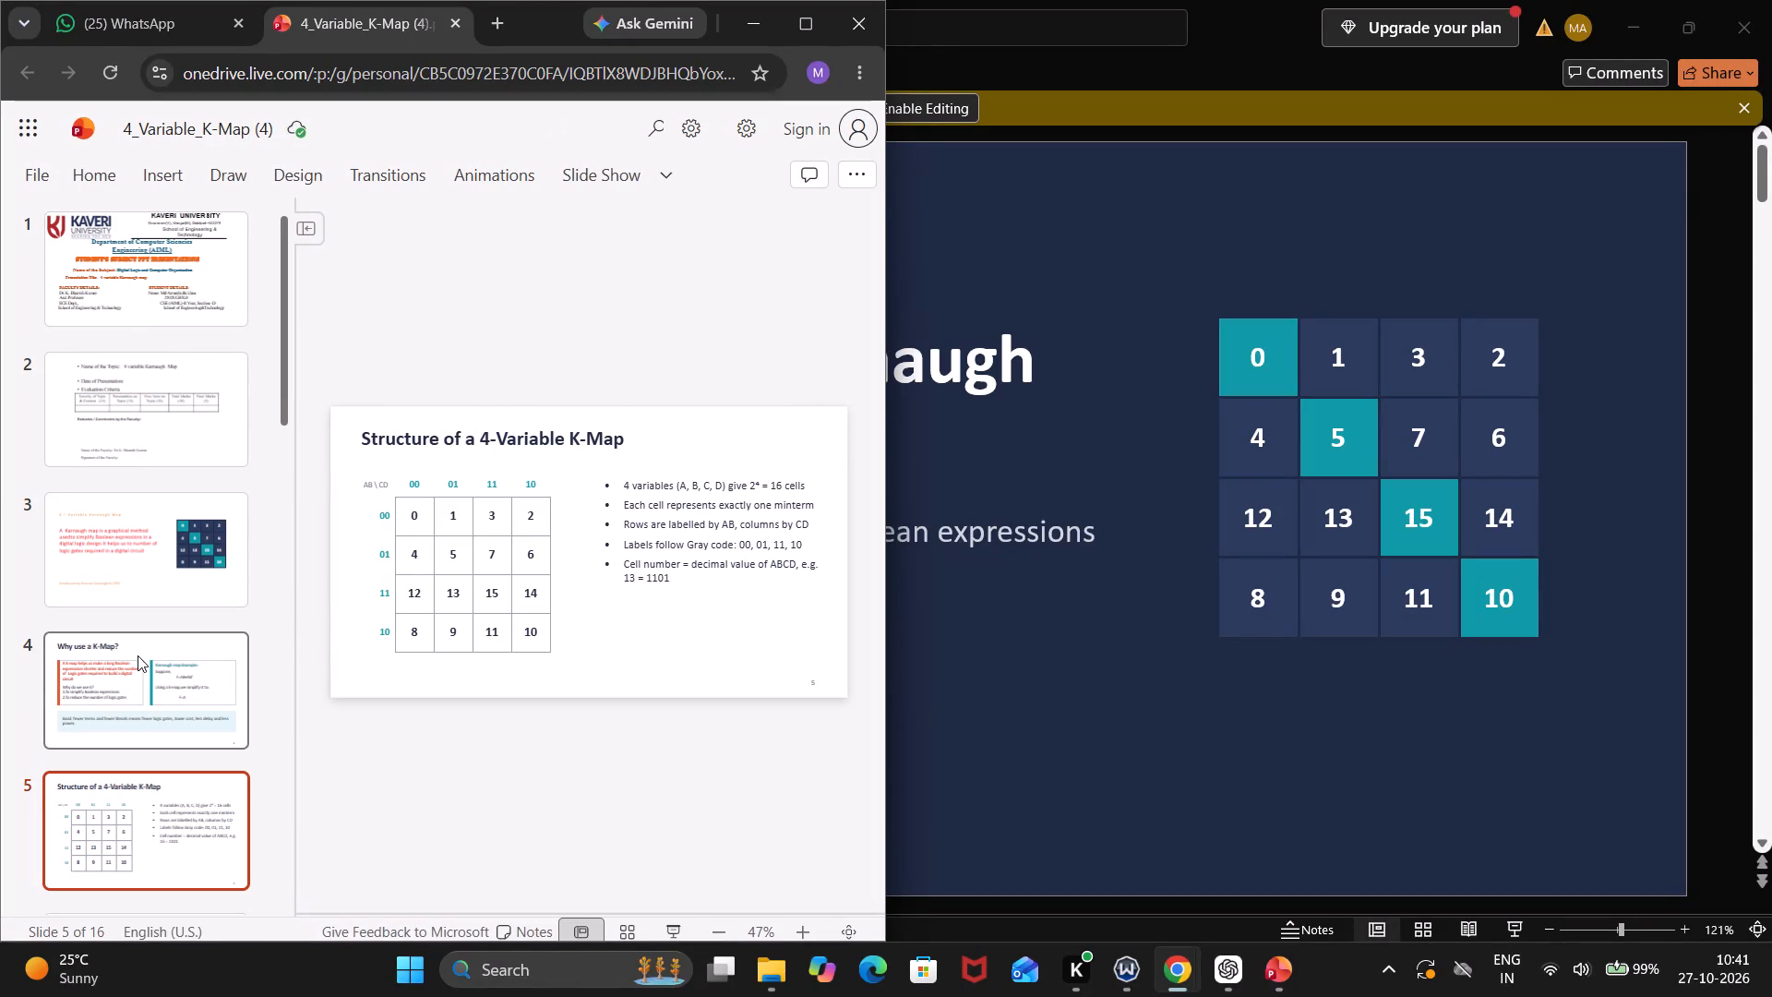
# Look through the slide thumbnails of the online 4_Variable_K-Map (4) presentation in Chrome, down to the closing slide and back to the middle.
pyautogui.scroll(-4, 138, 655)
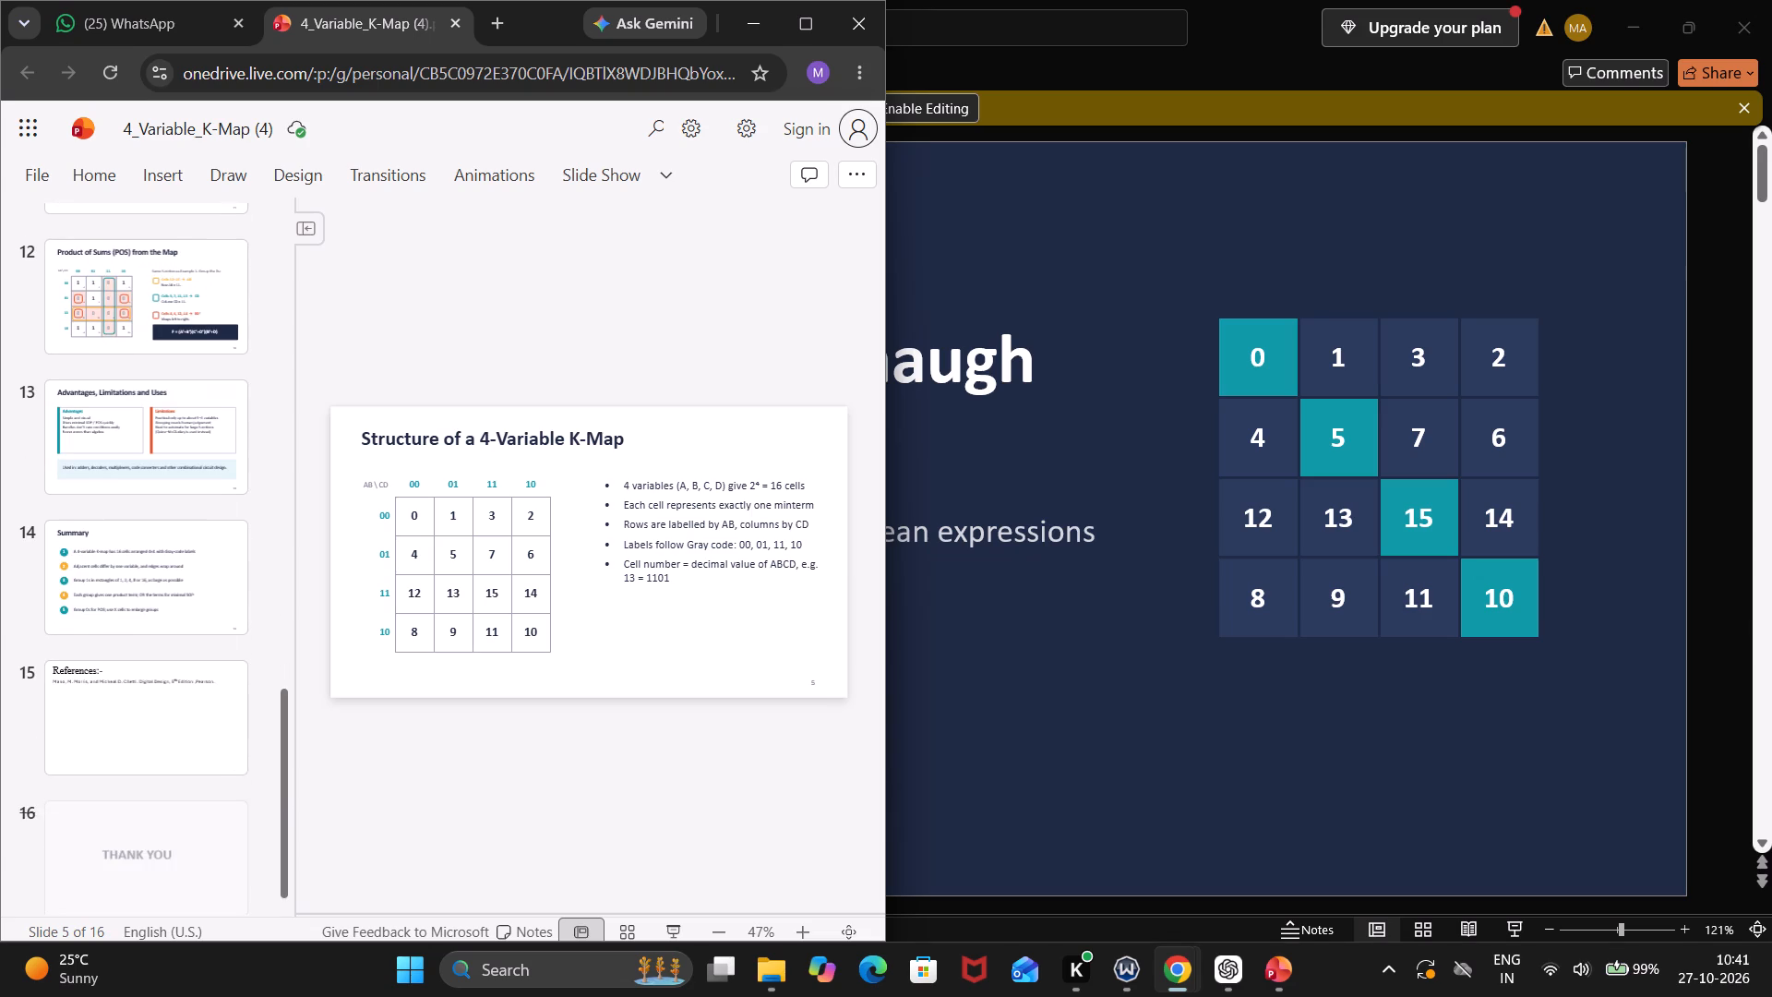
pyautogui.scroll(2, 165, 709)
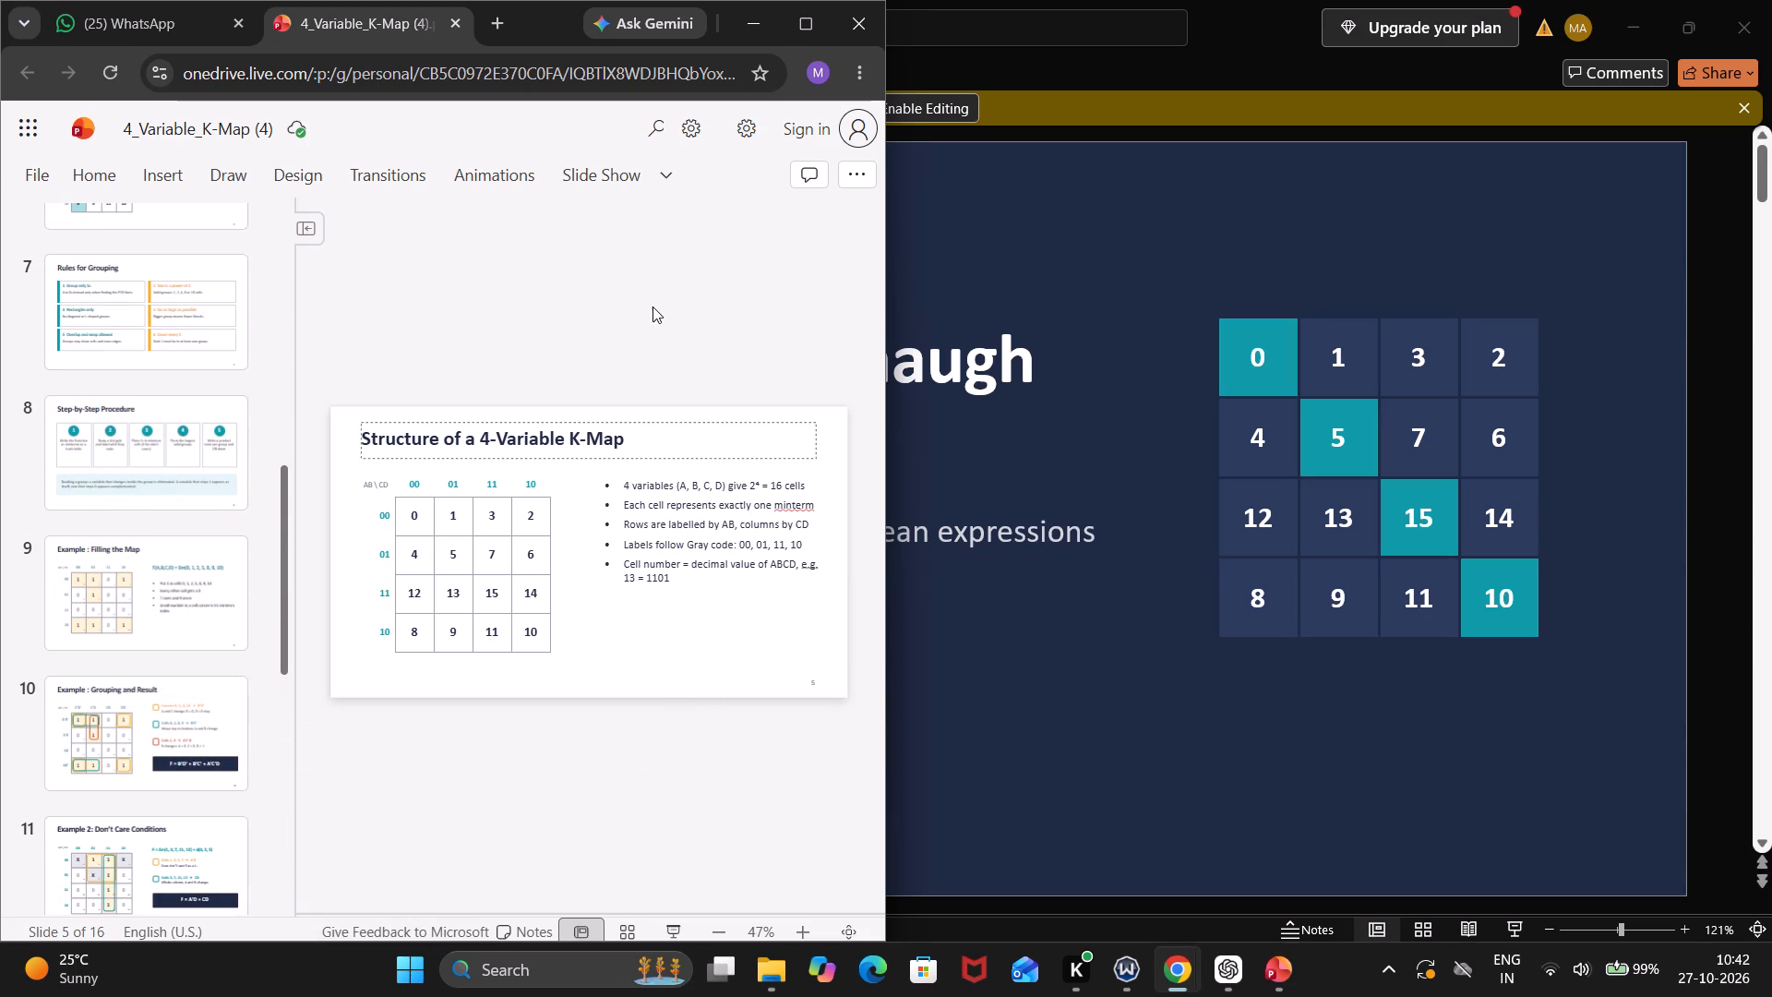
# Minimise the browser, then close the desktop copy of 4_Variable_K-Map (4) and the File Explorer window behind it.
pyautogui.click(757, 31)
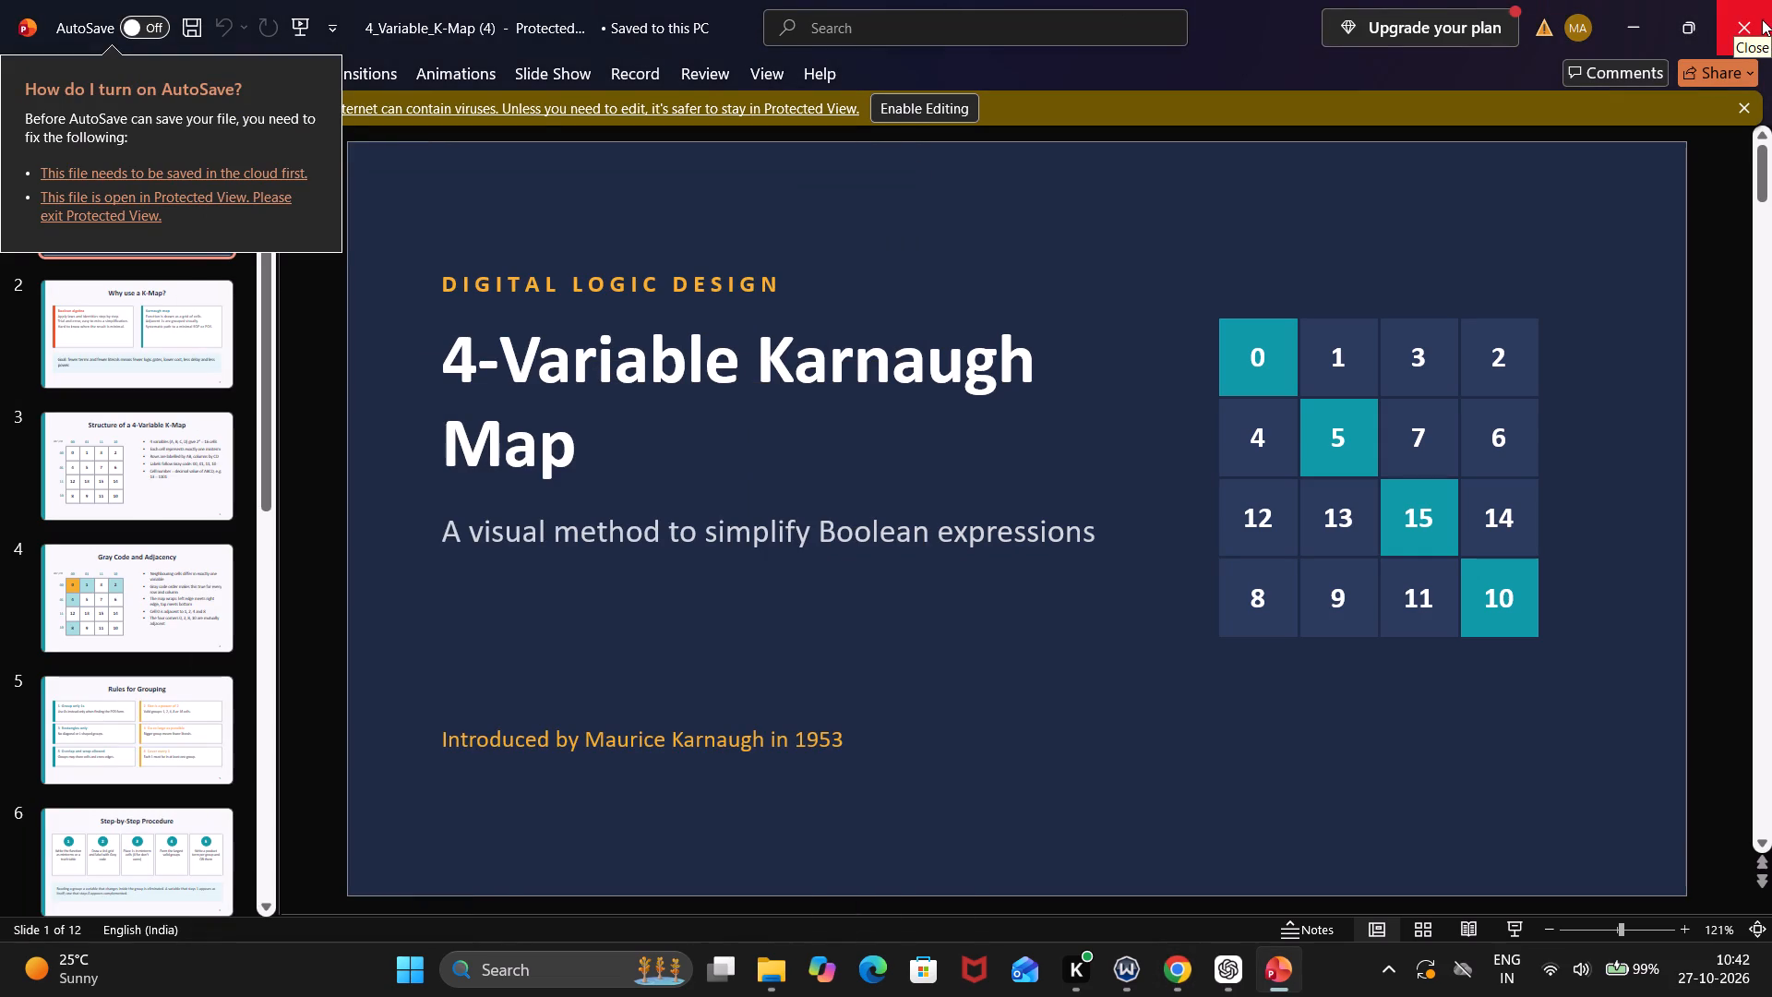
pyautogui.click(1762, 19)
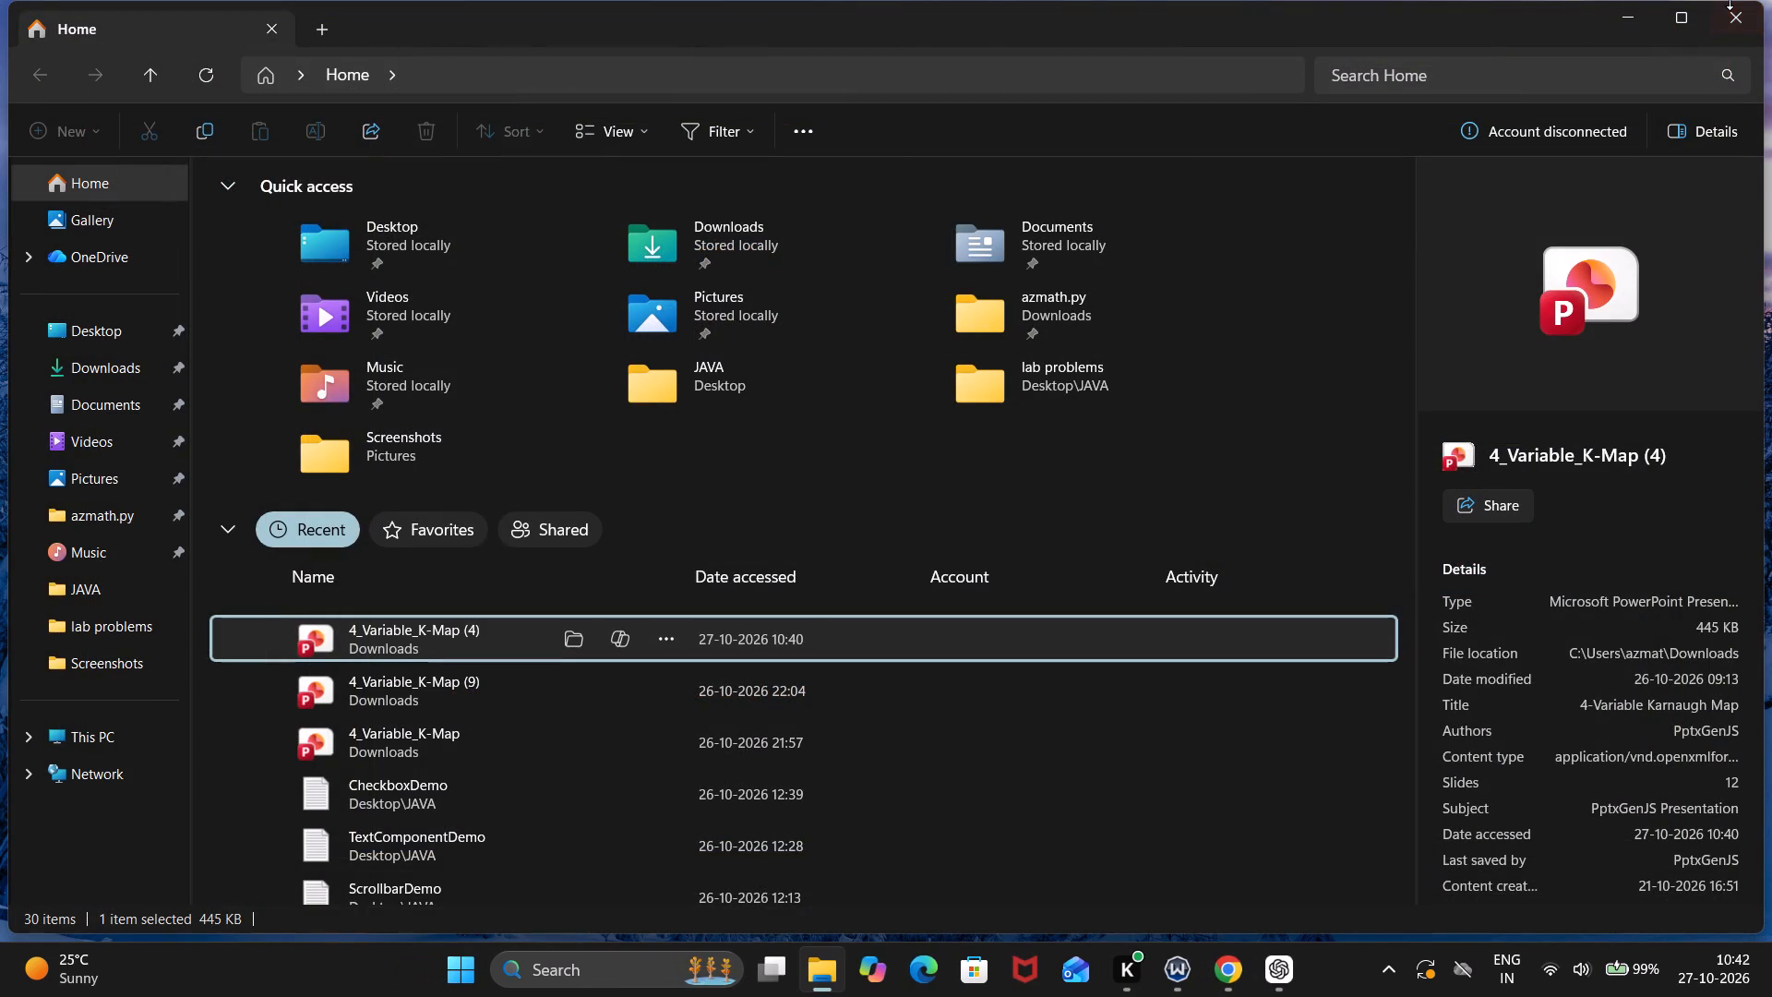
pyautogui.click(1730, 0)
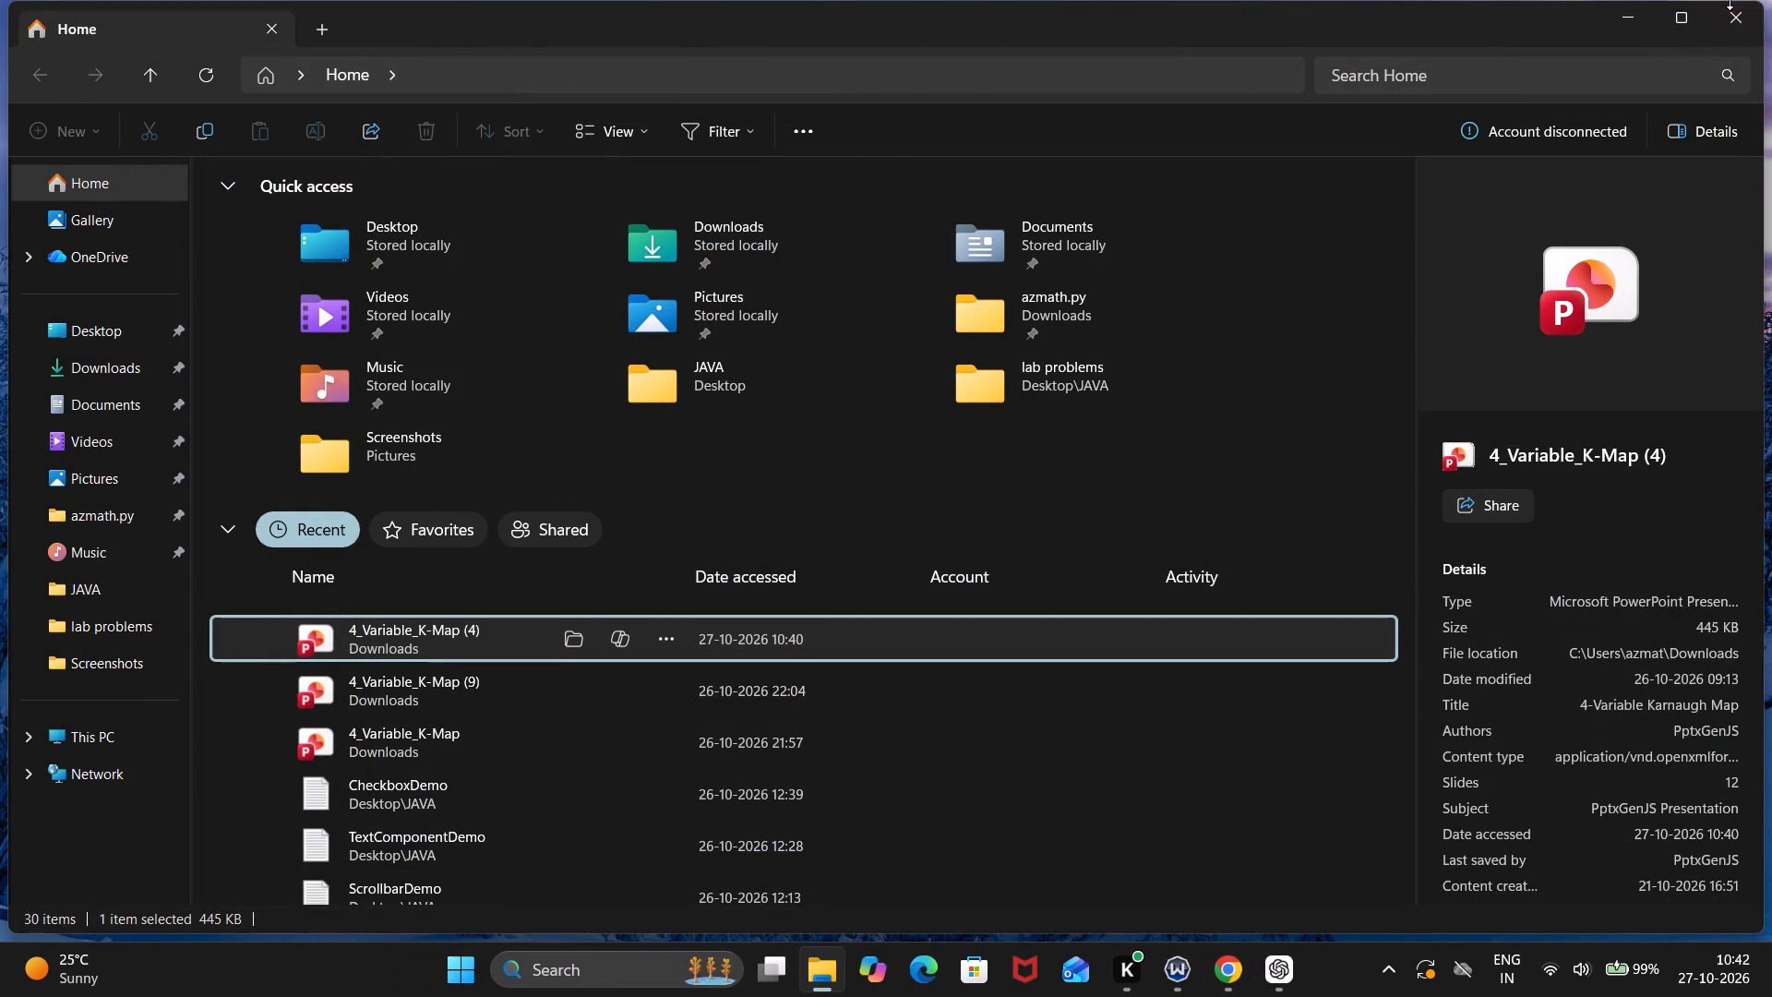